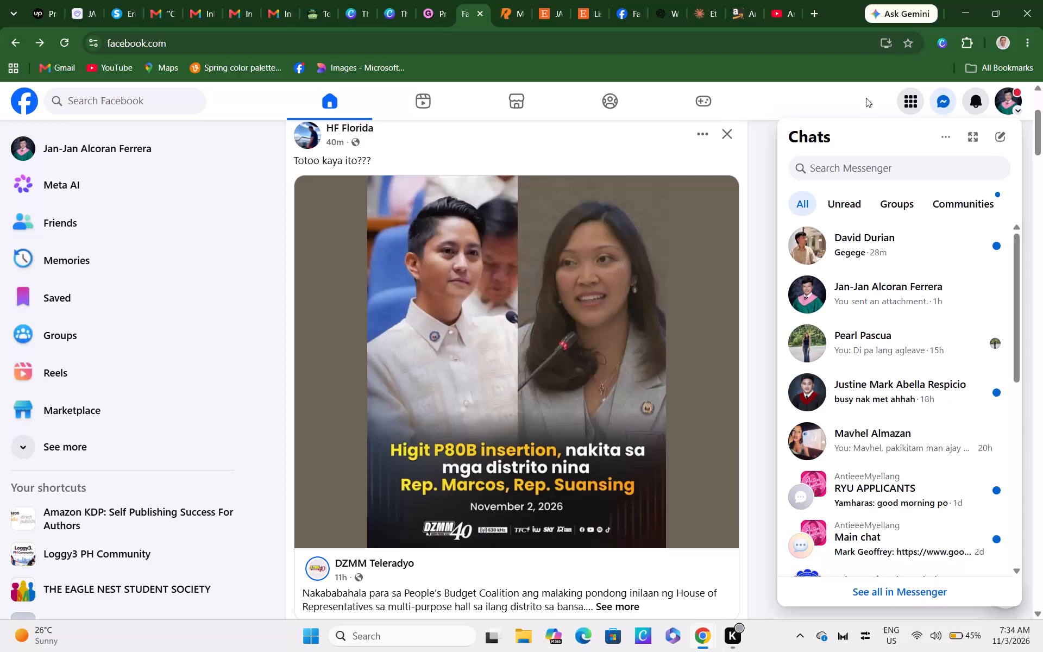
Switch accounts from the current profile and log in with the second saved profile on the login page.
{"action": "left_click", "coordinate": [1015, 98]}
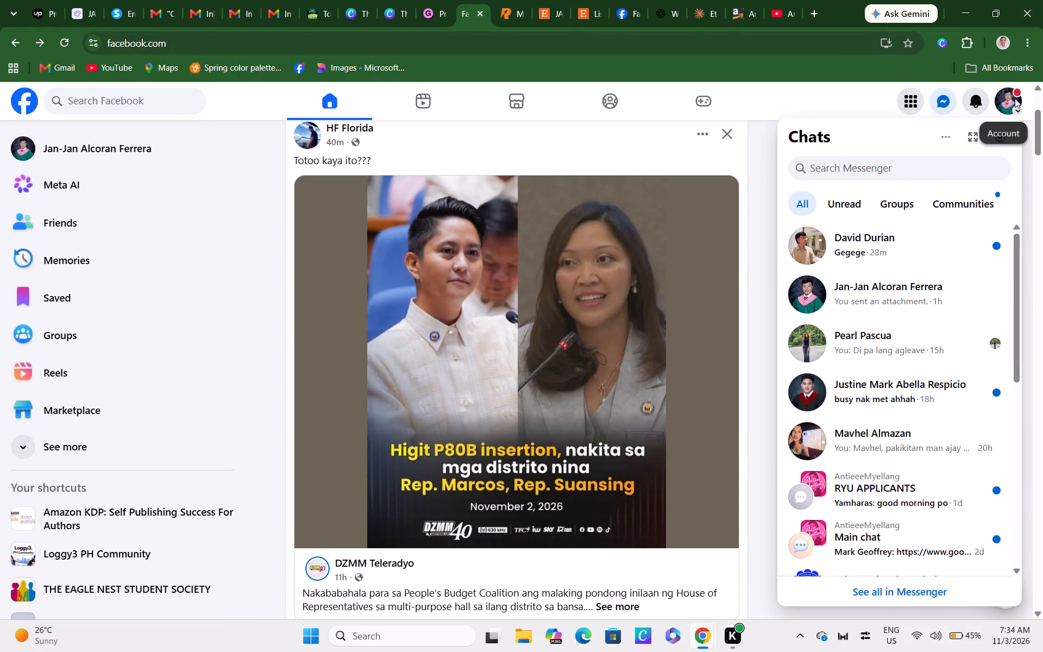
{"action": "left_click", "coordinate": [1009, 98]}
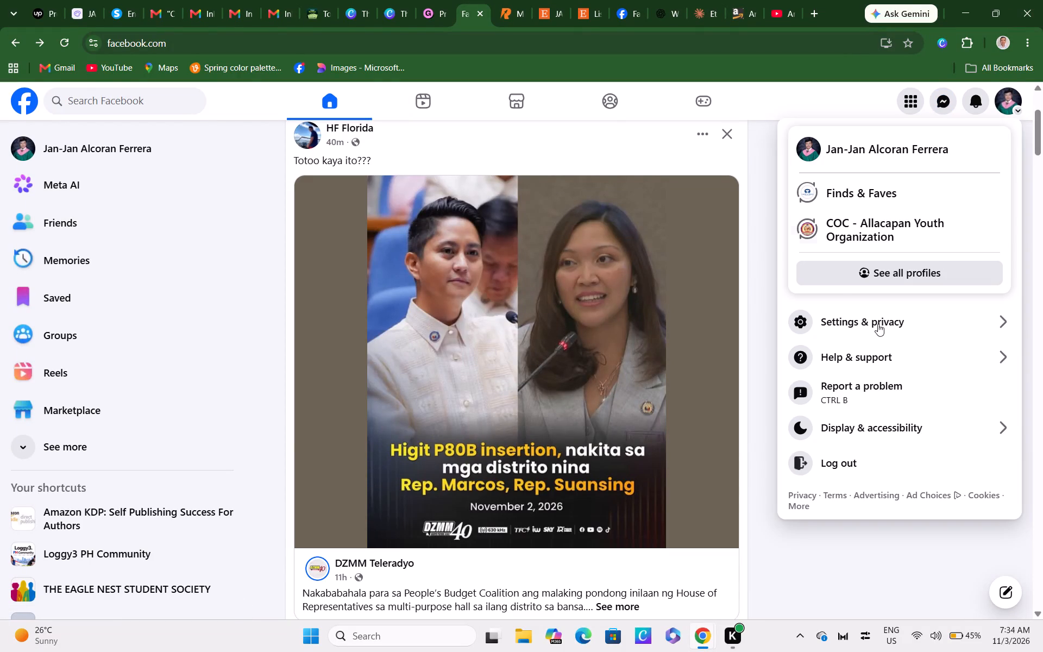
{"action": "left_click", "coordinate": [888, 275]}
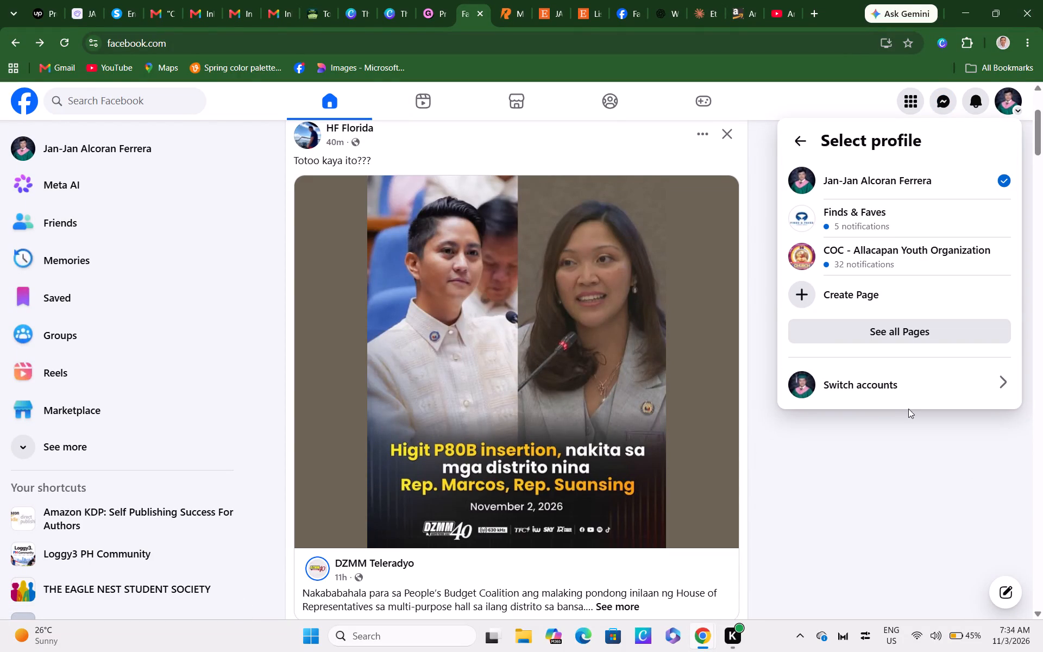
{"action": "left_click", "coordinate": [895, 381]}
{"action": "left_click", "coordinate": [847, 209]}
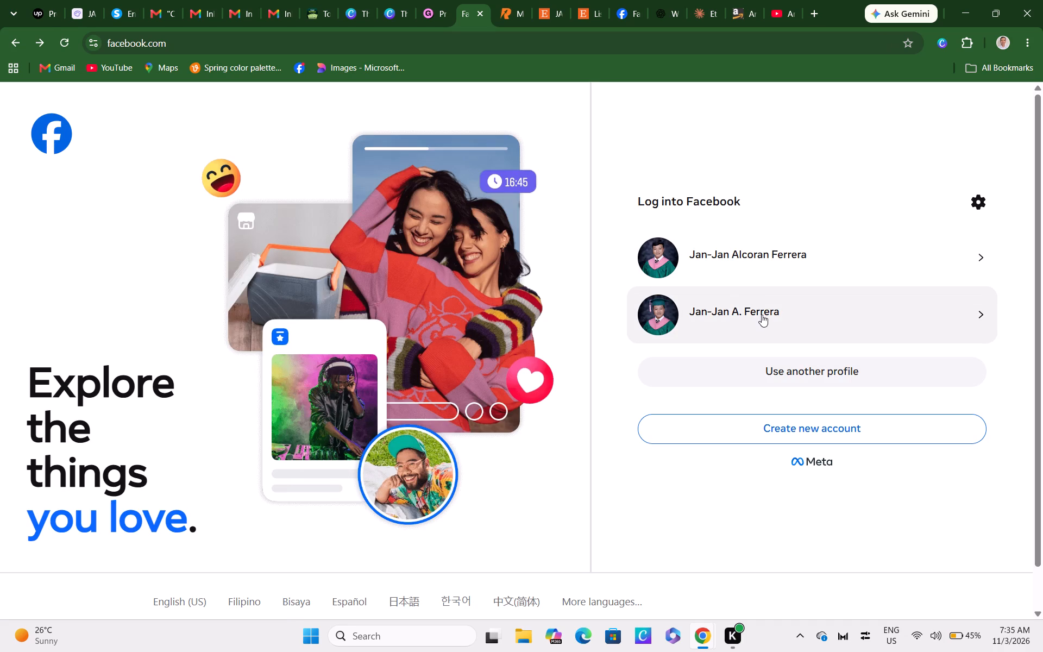
{"action": "left_click", "coordinate": [754, 314]}
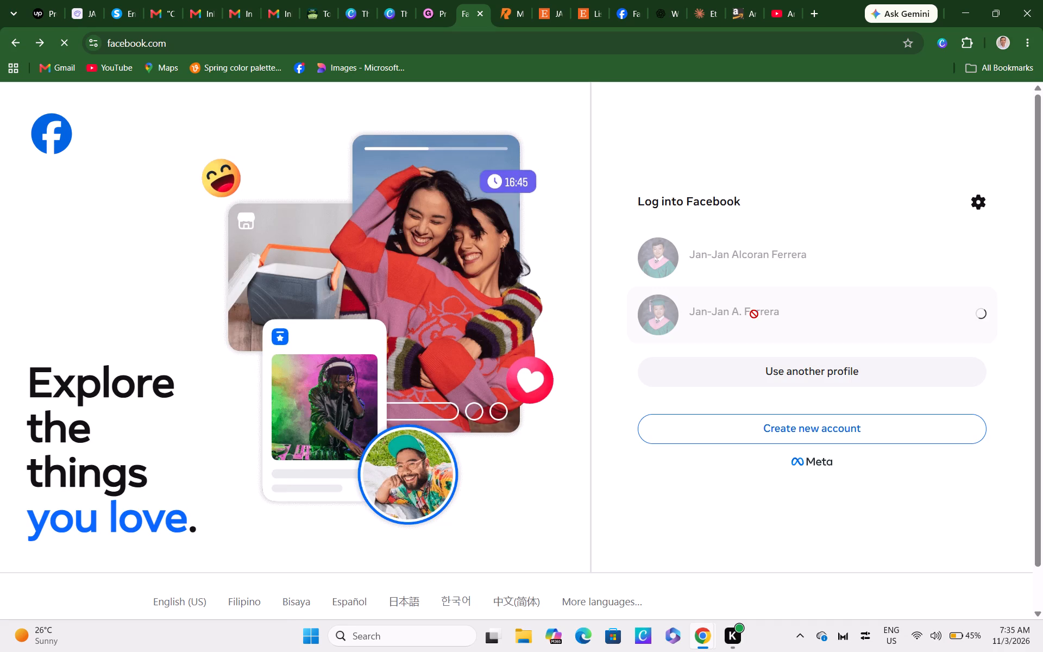
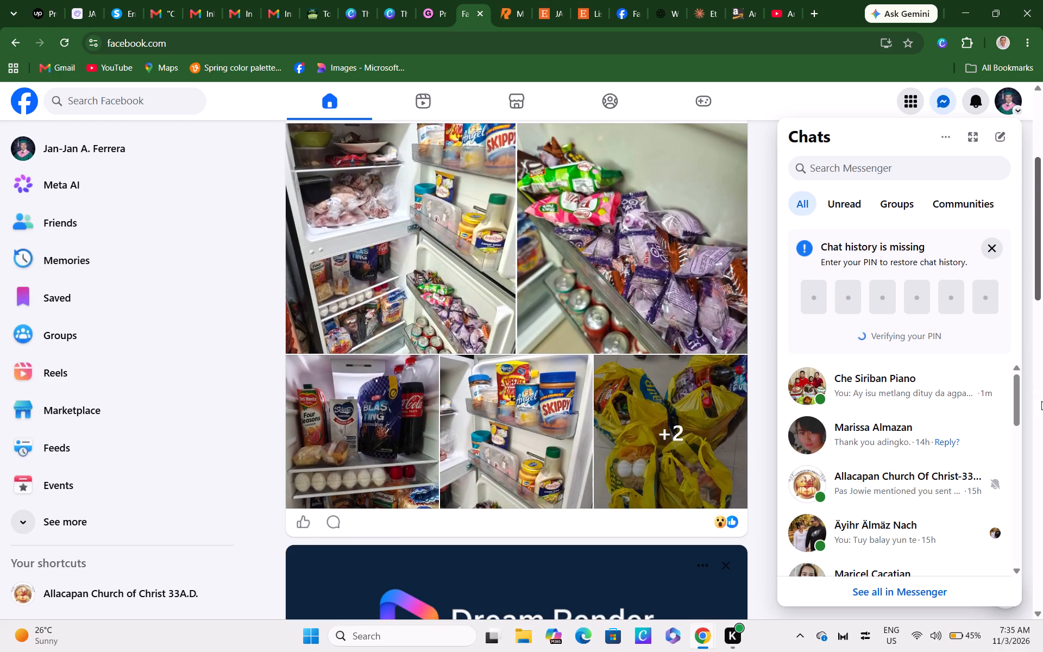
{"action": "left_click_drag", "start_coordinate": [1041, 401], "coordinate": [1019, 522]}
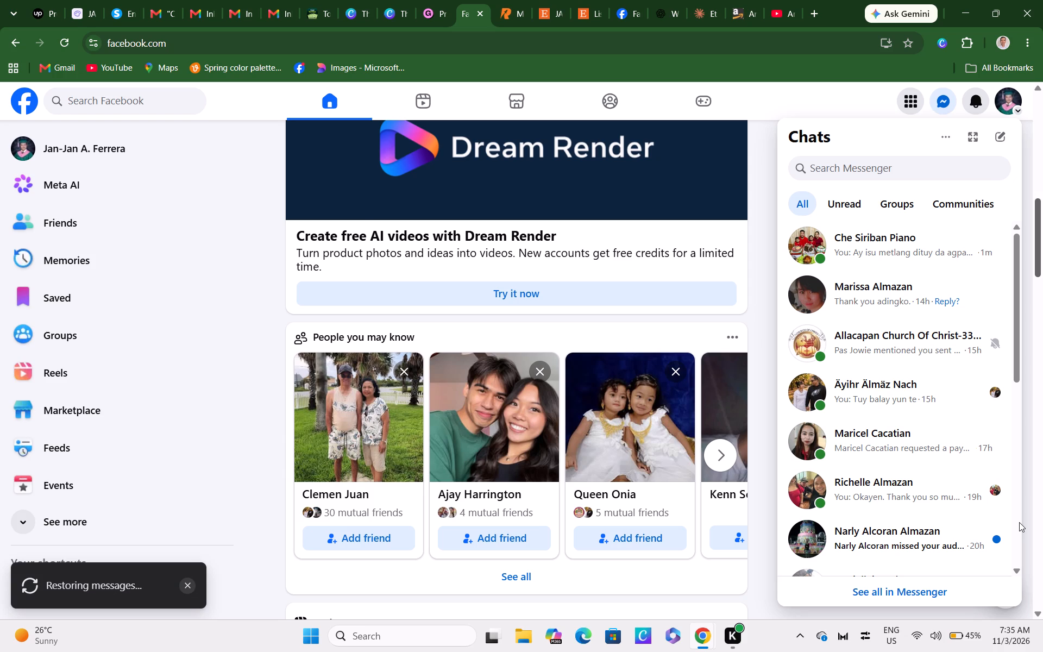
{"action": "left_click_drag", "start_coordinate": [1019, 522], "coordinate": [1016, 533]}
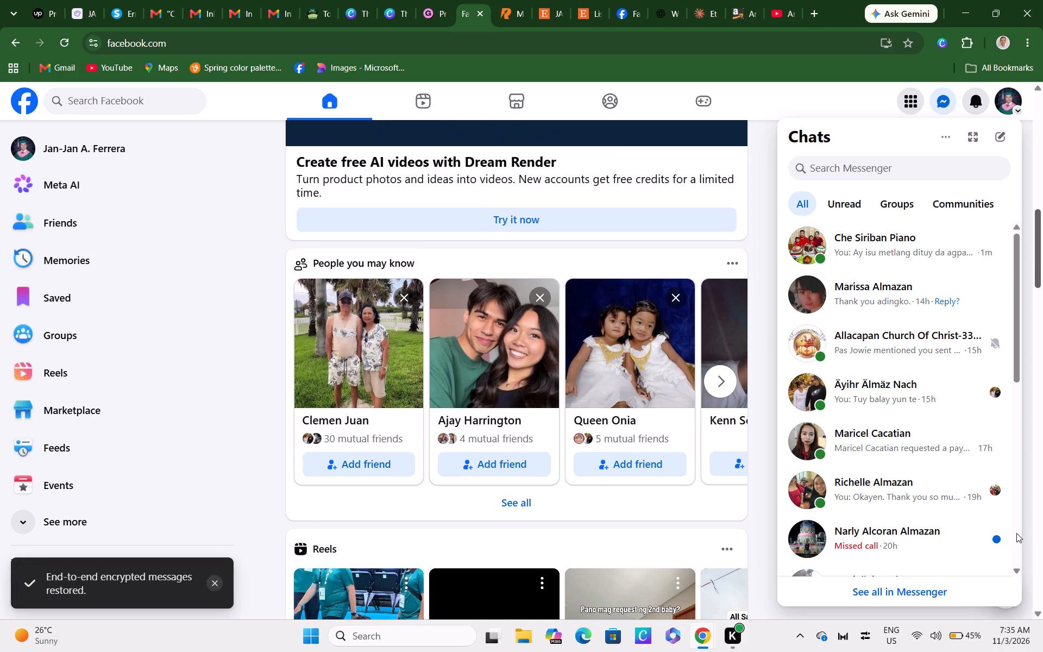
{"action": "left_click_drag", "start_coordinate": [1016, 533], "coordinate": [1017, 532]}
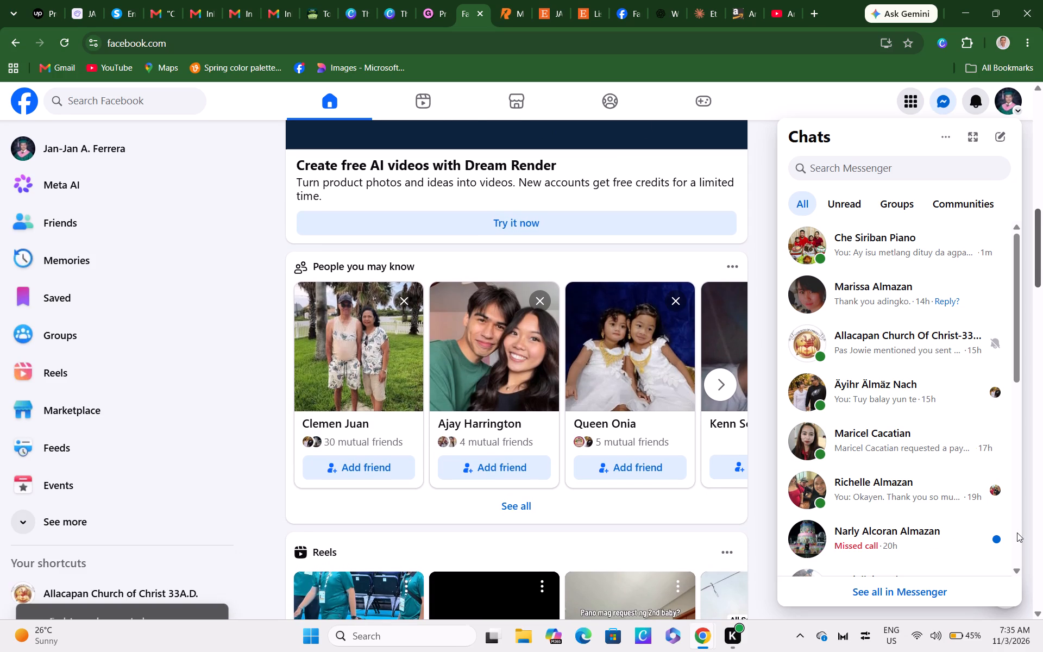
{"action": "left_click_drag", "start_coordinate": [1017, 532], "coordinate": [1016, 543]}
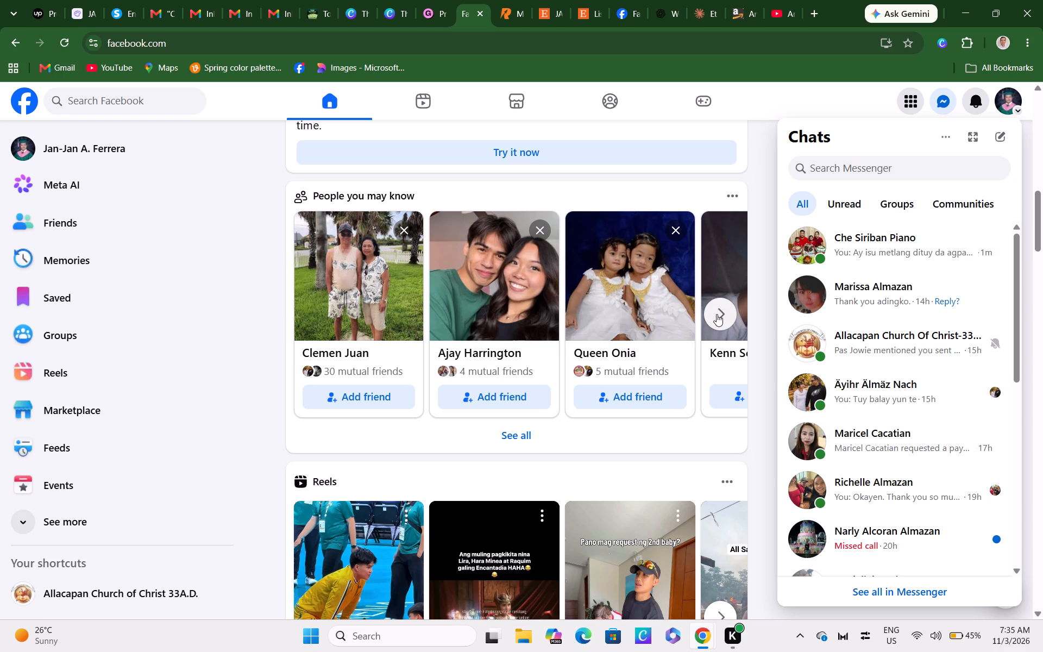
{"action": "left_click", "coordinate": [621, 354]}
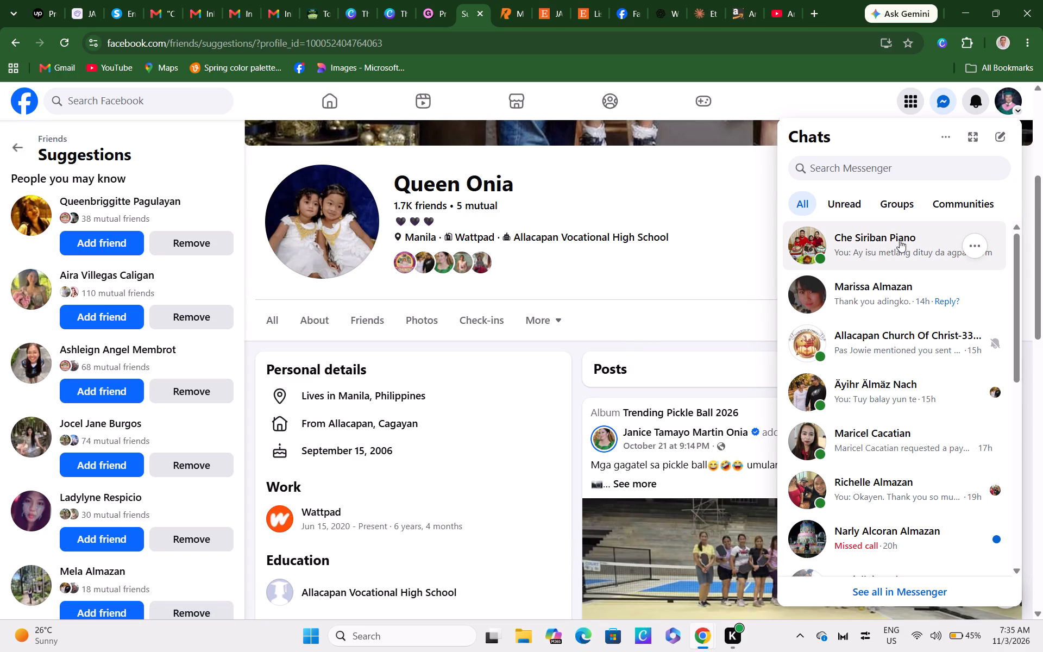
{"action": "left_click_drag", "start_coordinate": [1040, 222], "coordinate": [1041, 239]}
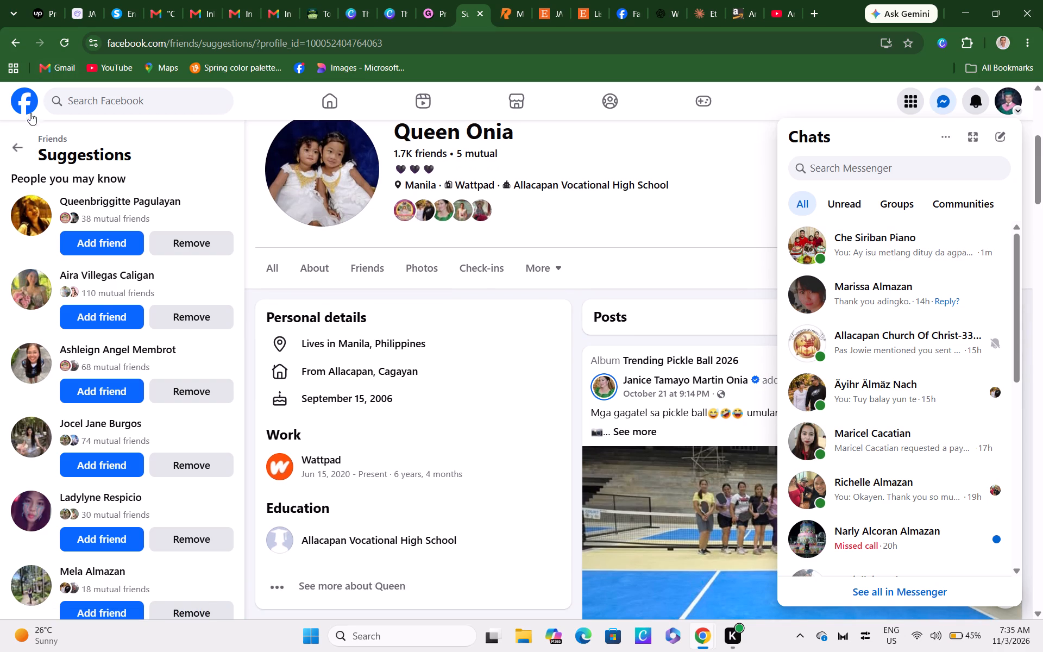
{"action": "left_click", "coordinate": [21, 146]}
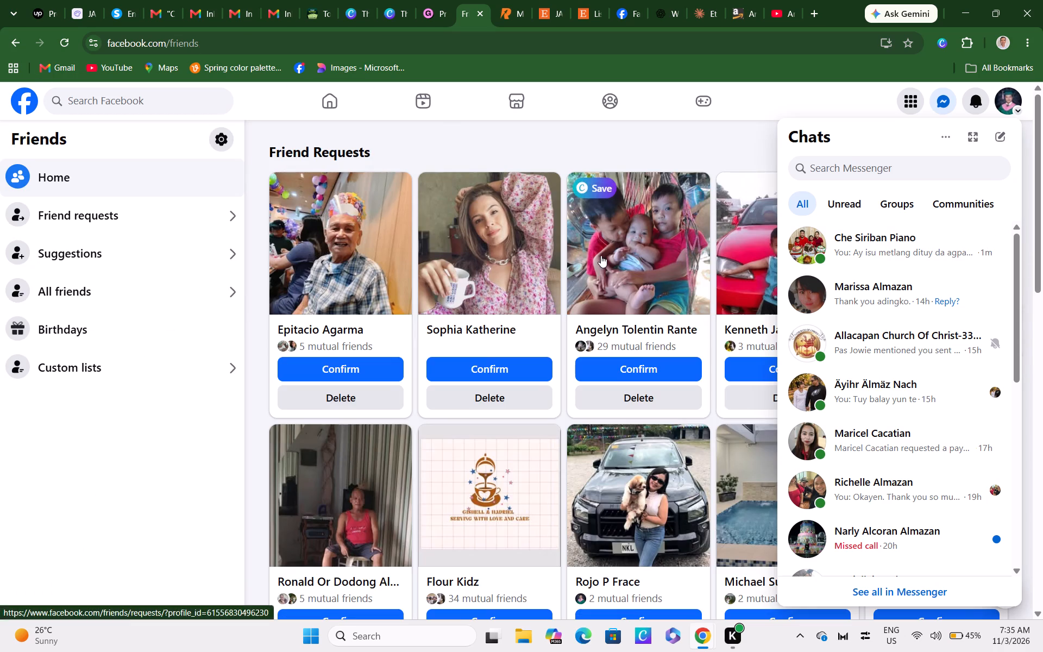
Open the most recent chat, find the forwarded worksheet images, and download the English Week 7 Session 1 worksheet.
{"action": "left_click", "coordinate": [875, 250]}
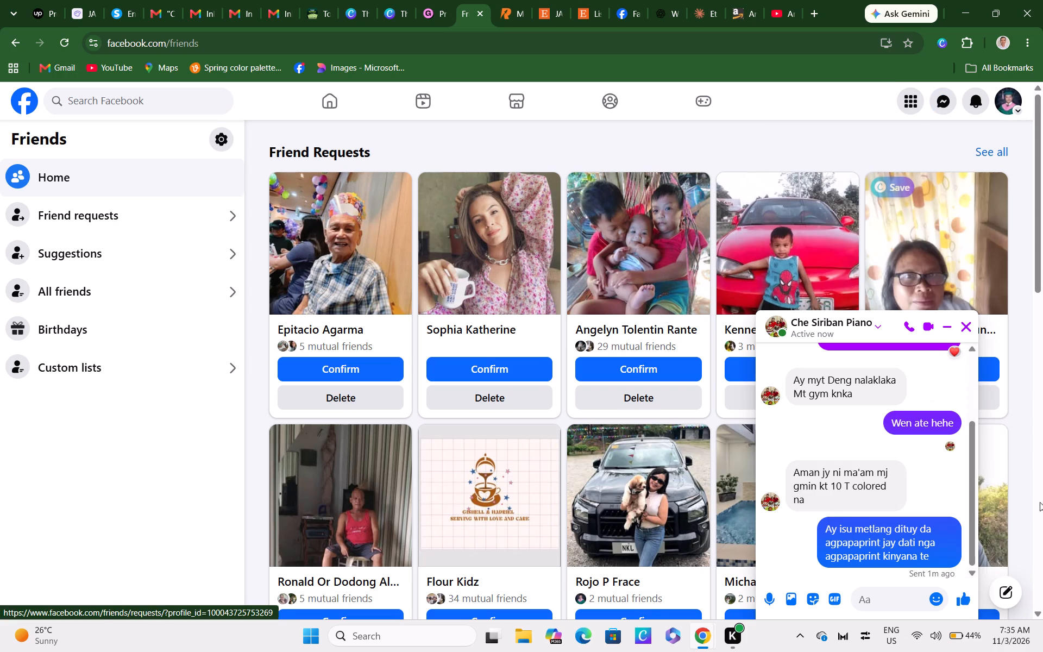
{"action": "left_click_drag", "start_coordinate": [973, 489], "coordinate": [971, 383]}
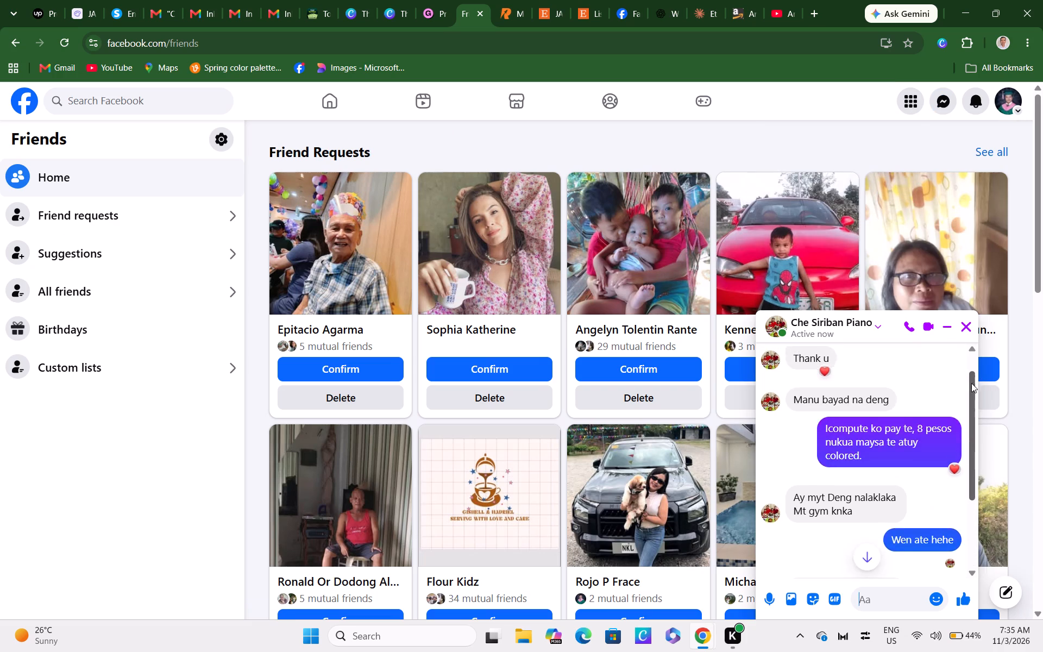
{"action": "left_click_drag", "start_coordinate": [971, 383], "coordinate": [966, 297]}
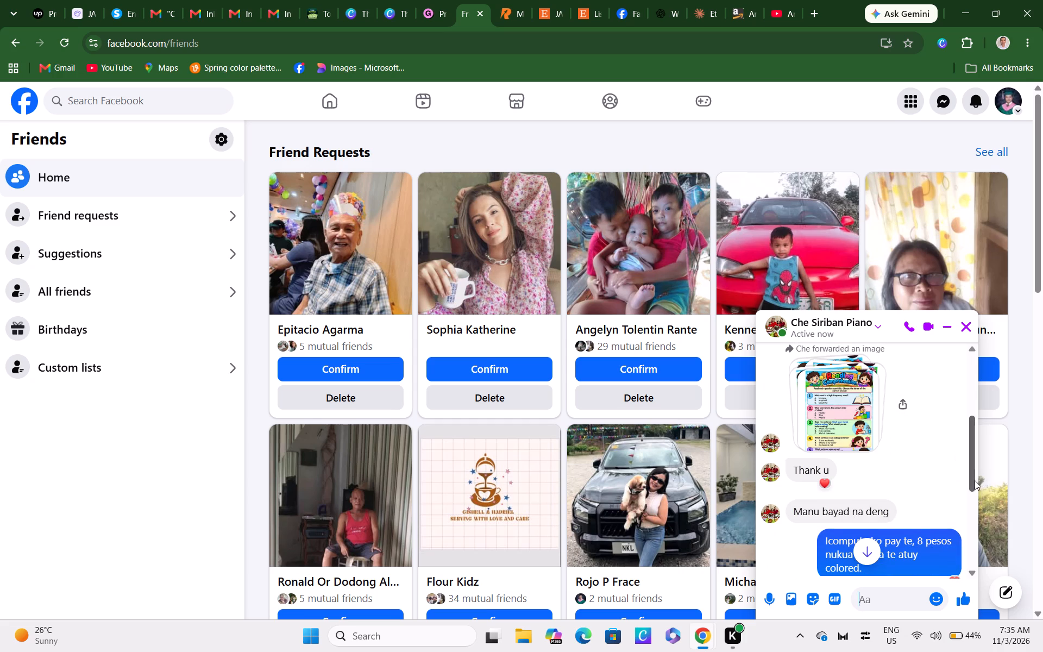
{"action": "left_click_drag", "start_coordinate": [972, 479], "coordinate": [974, 425]}
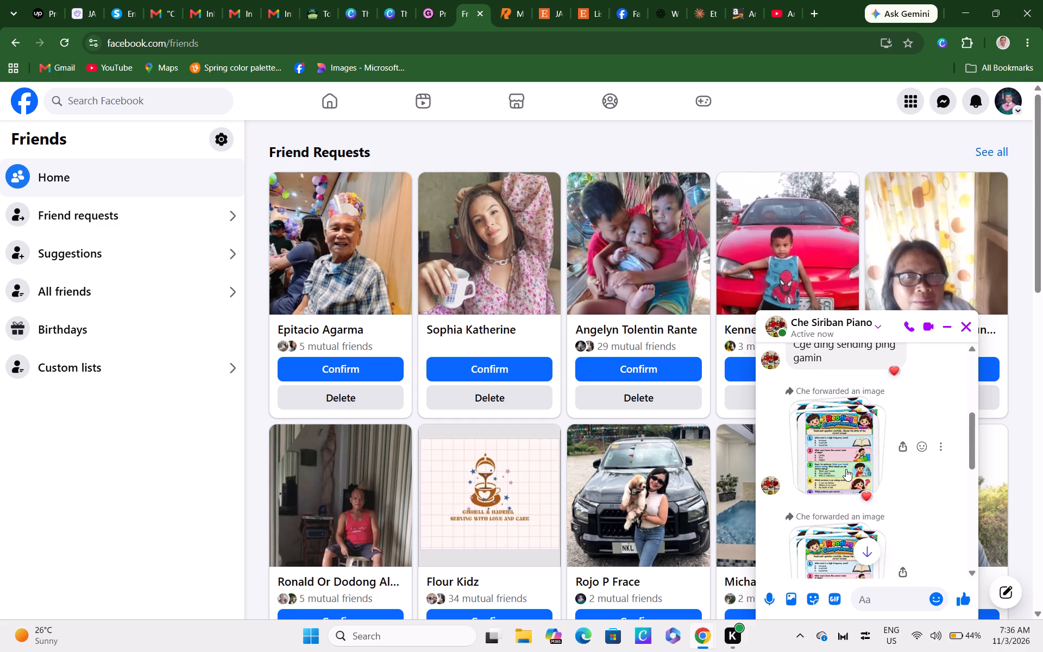
{"action": "left_click", "coordinate": [846, 467]}
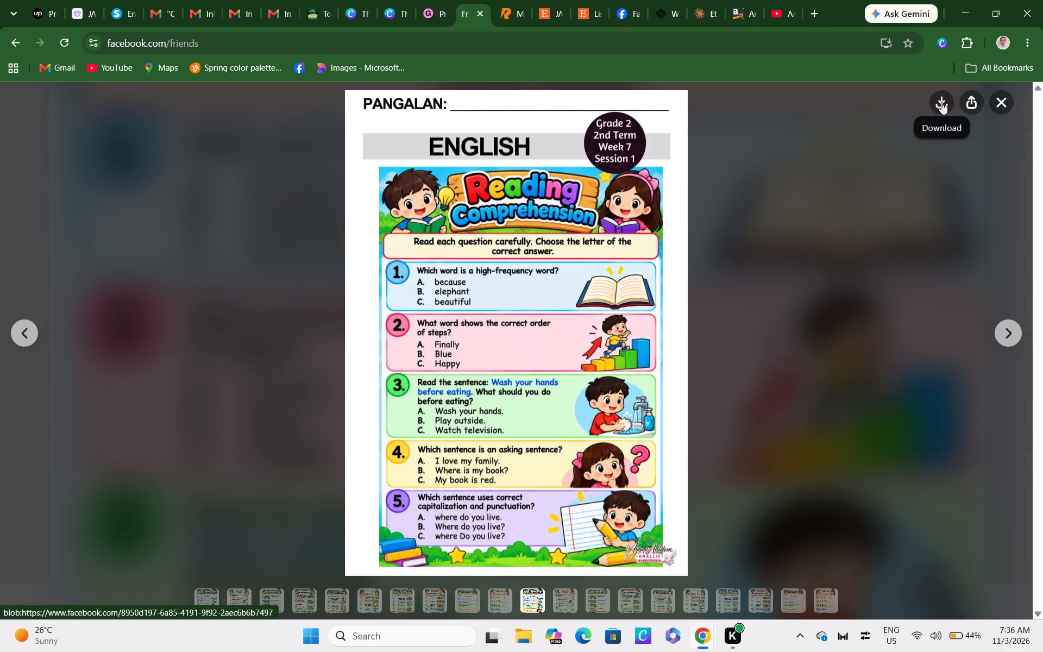
{"action": "left_click", "coordinate": [941, 102]}
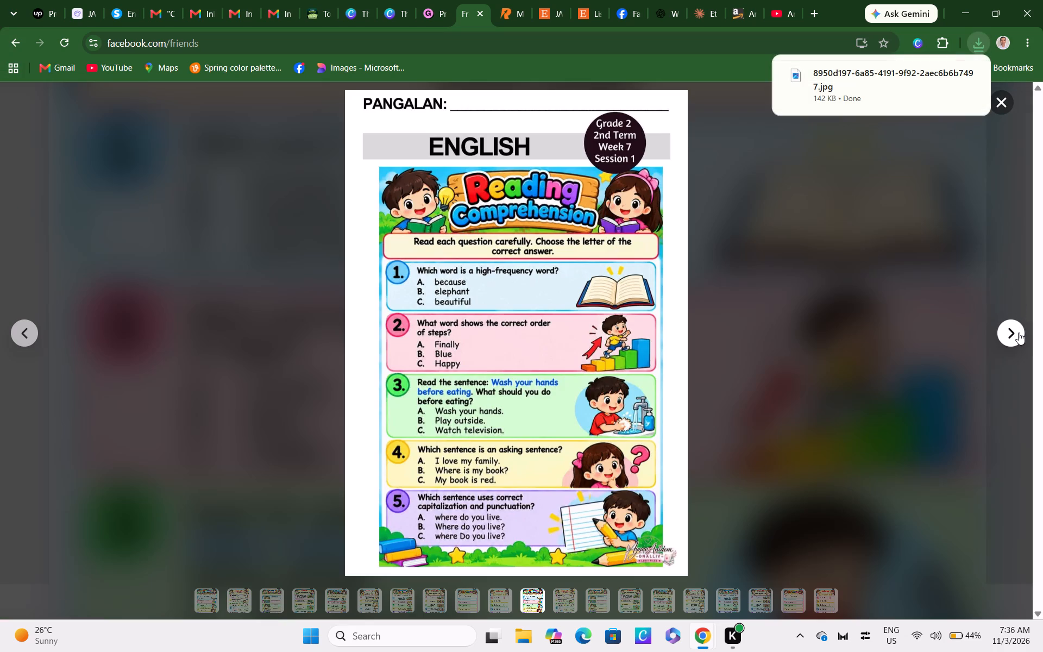
Go back to the first image in the chat's gallery and download the English Week 7 worksheets for Sessions 1 and 2.
{"action": "left_click", "coordinate": [1017, 334]}
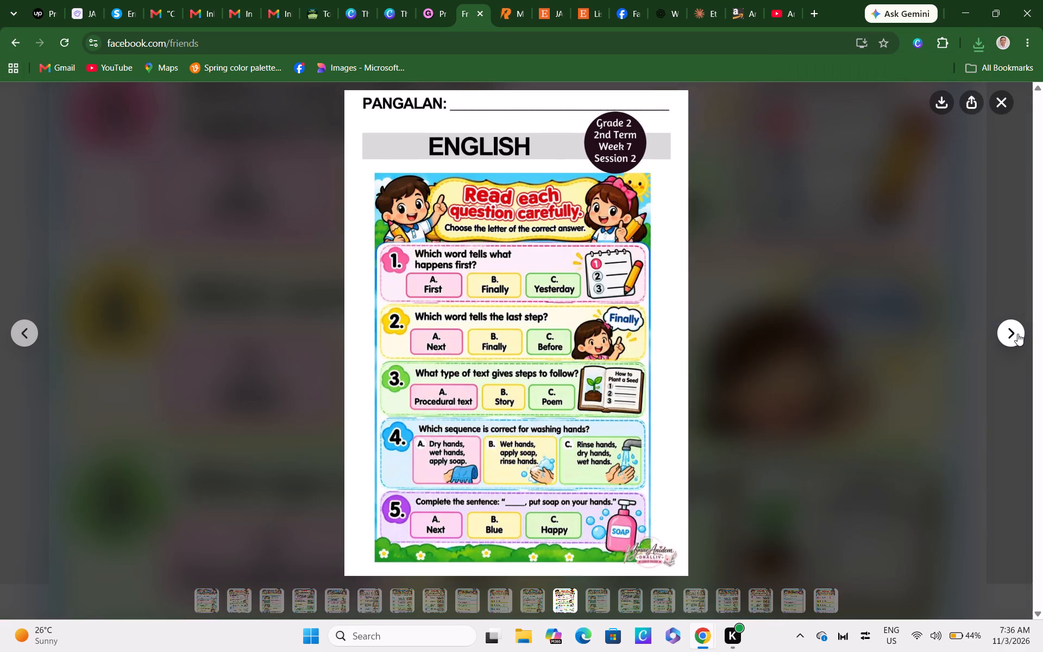
{"action": "key", "text": "Left"}
{"action": "key", "text": "Left"}
{"action": "key", "text": "Left"}
{"action": "key", "text": "Left"}
{"action": "key", "text": "Left"}
{"action": "key", "text": "Left"}
{"action": "key", "text": "Left"}
{"action": "key", "text": "Left"}
{"action": "key", "text": "Left"}
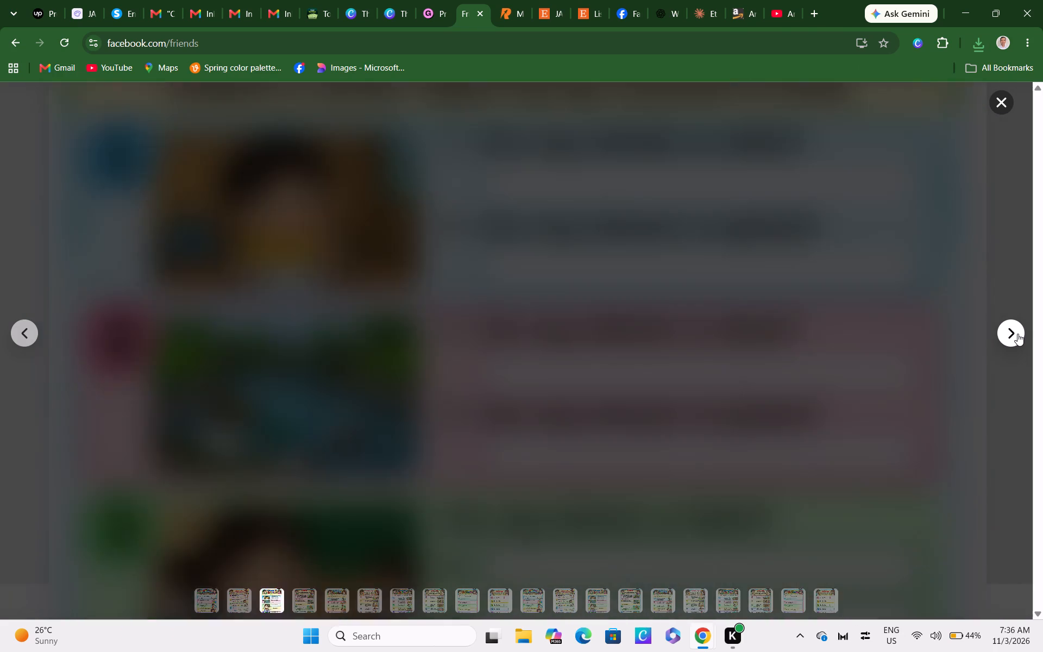
{"action": "key", "text": "Left"}
{"action": "key", "text": "Left"}
{"action": "key", "text": "Left"}
{"action": "key", "text": "Left"}
{"action": "key", "text": "Left"}
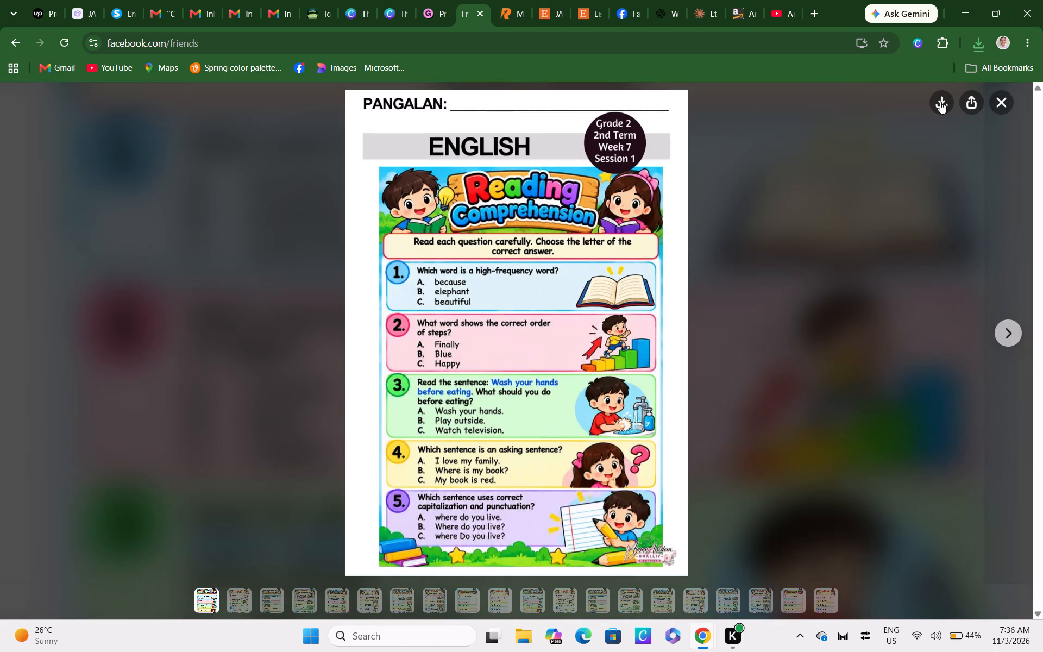
{"action": "left_click", "coordinate": [939, 101]}
{"action": "key", "text": "Right"}
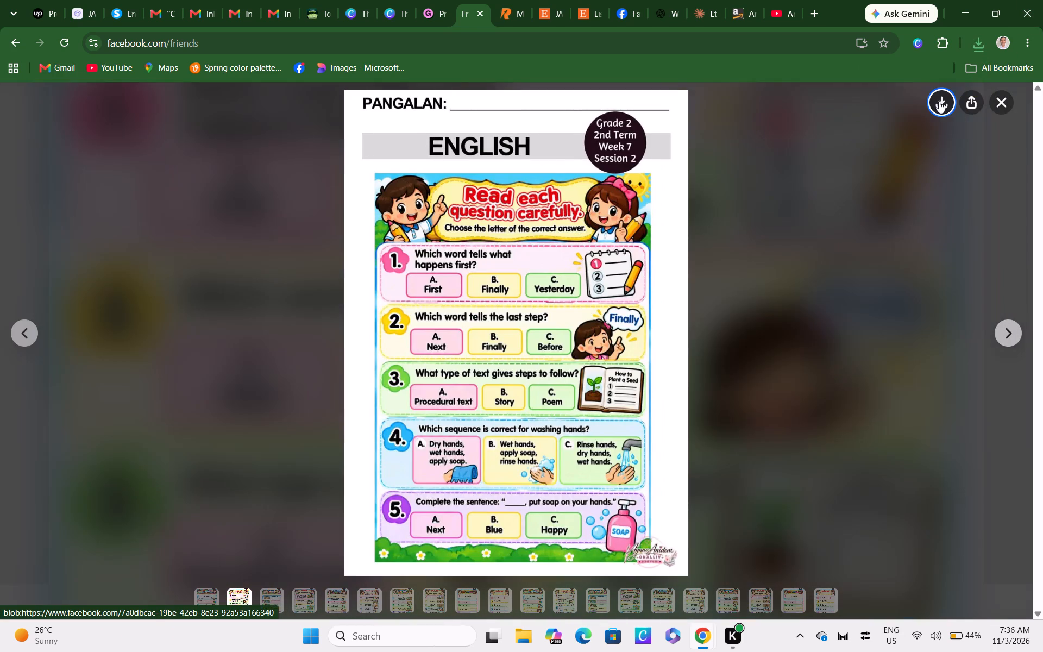
{"action": "left_click", "coordinate": [939, 101]}
Download the Filipino Week 7 worksheets for Session 1 and Session 2.
{"action": "key", "text": "Right"}
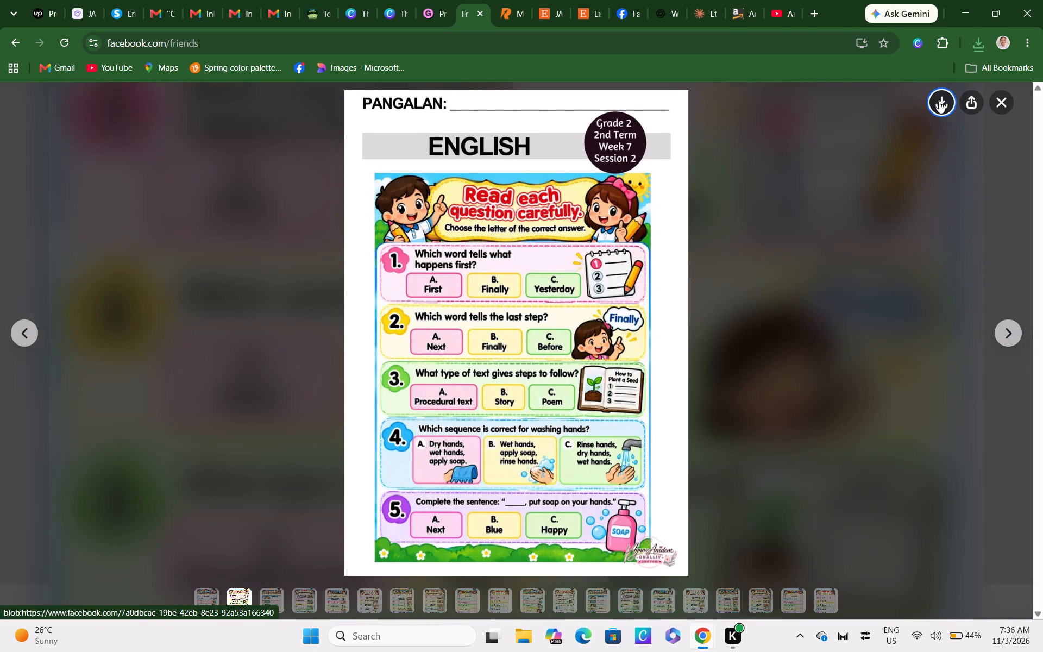
{"action": "left_click", "coordinate": [939, 101]}
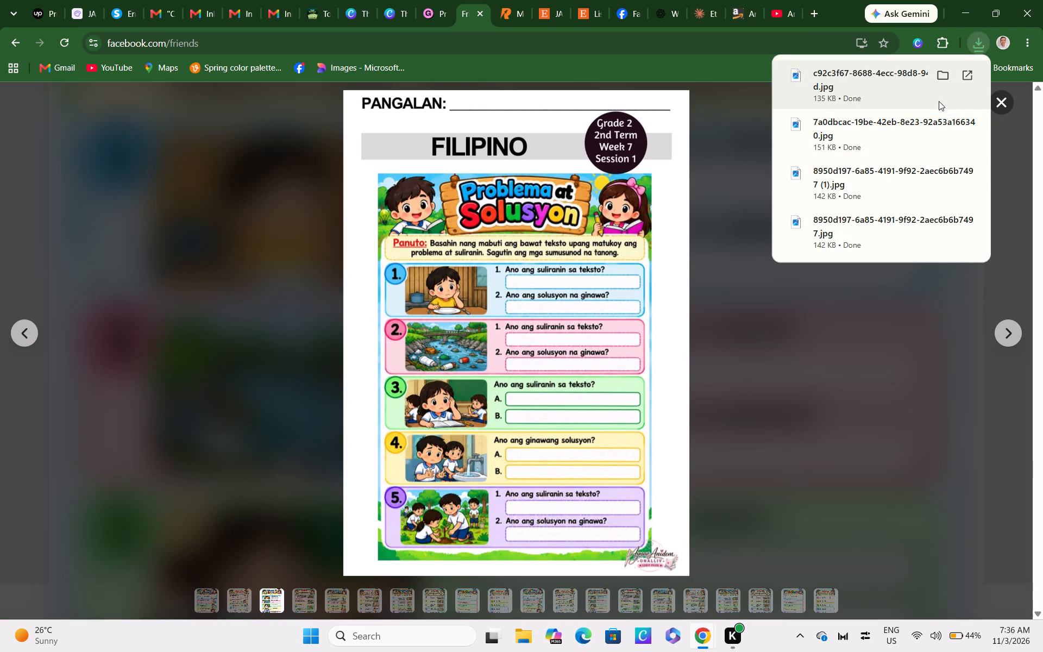
{"action": "key", "text": "Right"}
{"action": "left_click", "coordinate": [939, 101]}
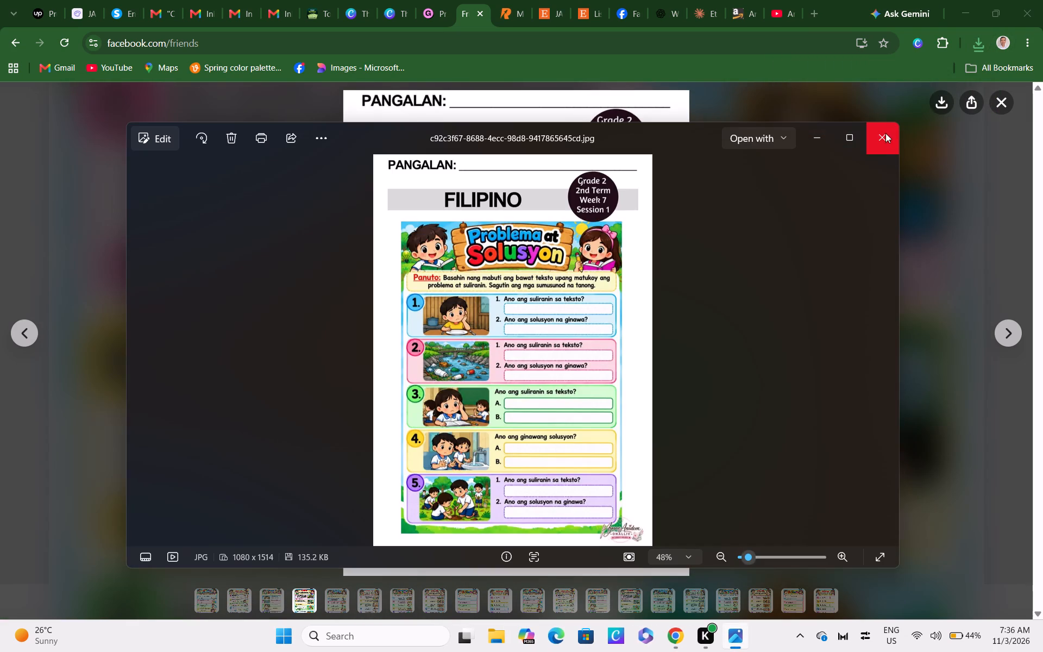
{"action": "left_click", "coordinate": [885, 134]}
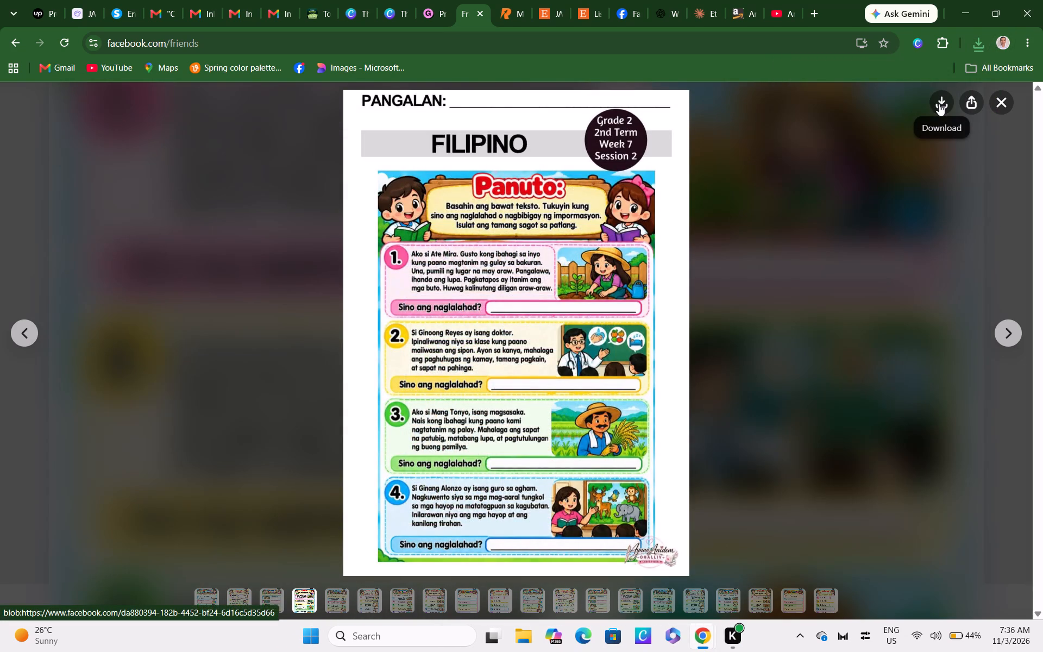
{"action": "left_click", "coordinate": [939, 104]}
Download the GMRC Week 7 worksheets for Session 1 and Session 2.
{"action": "key", "text": "Right"}
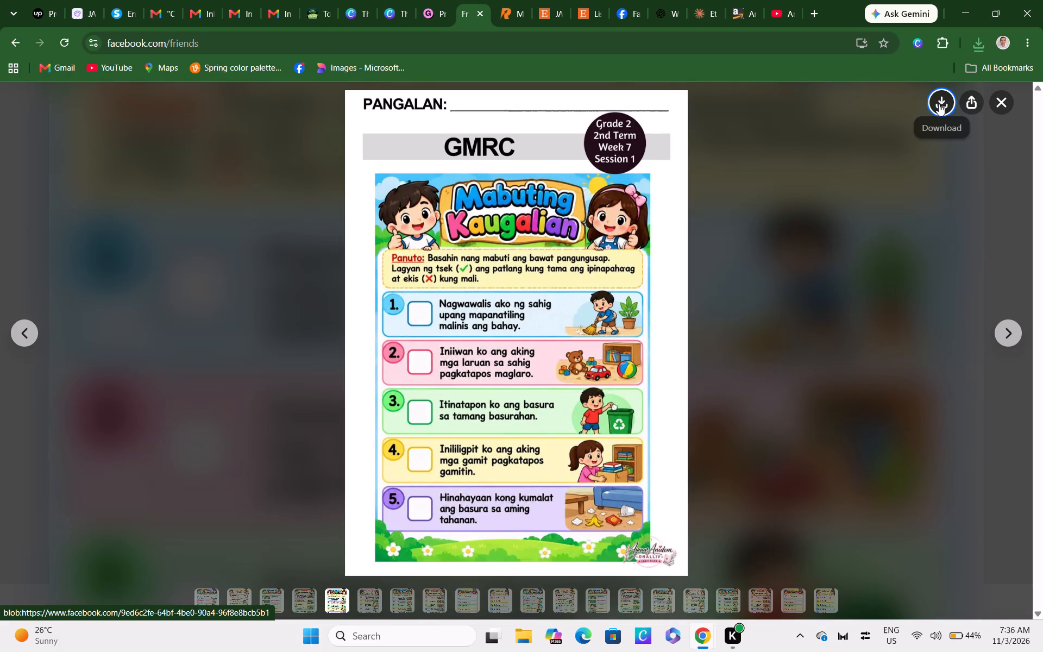
{"action": "left_click", "coordinate": [939, 104]}
{"action": "key", "text": "Right"}
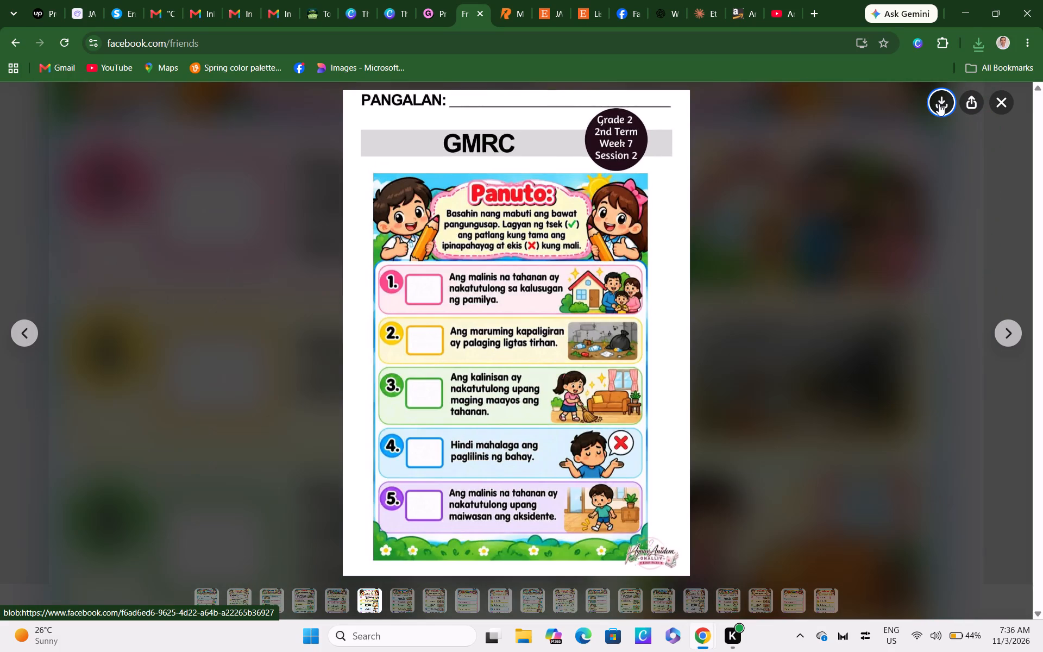
{"action": "left_click", "coordinate": [939, 104]}
Download the worksheet image that follows GMRC Session 2, plus the Makabansa Week 7 Session 2 worksheet.
{"action": "key", "text": "Right"}
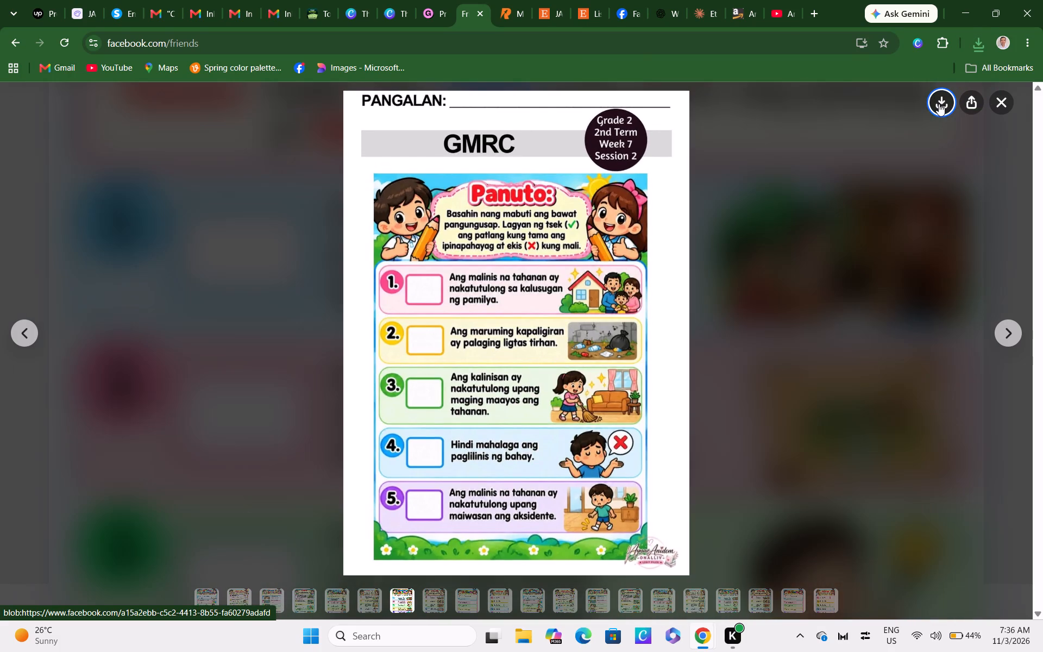
{"action": "left_click", "coordinate": [939, 104]}
{"action": "key", "text": "Right"}
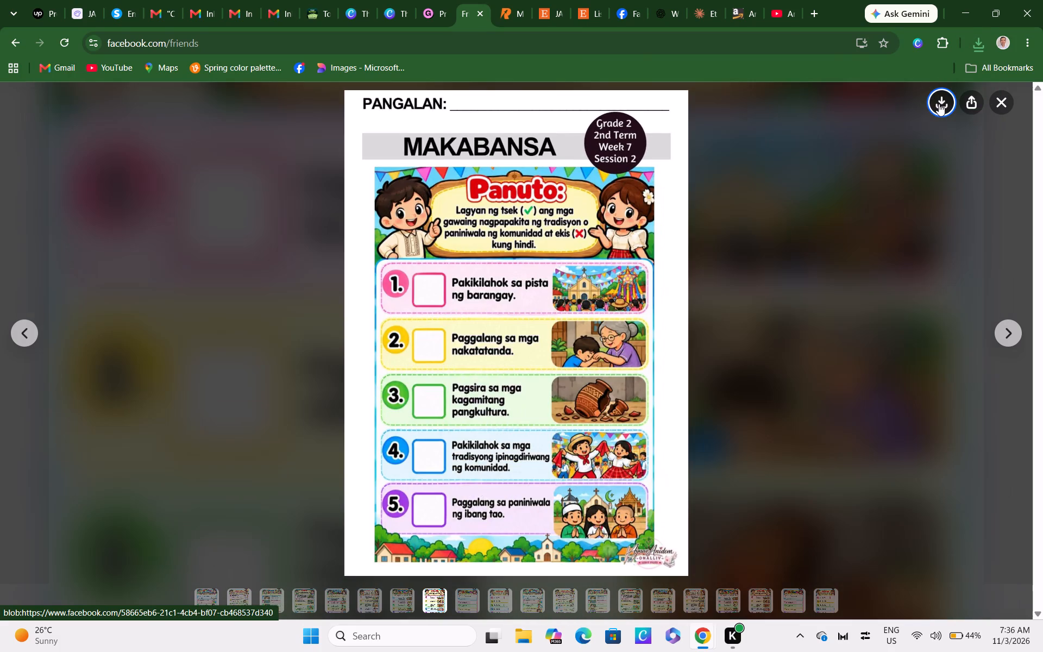
{"action": "left_click", "coordinate": [939, 104]}
Download the Mathematics Week 7 worksheets for Session 1 and Session 2.
{"action": "key", "text": "Right"}
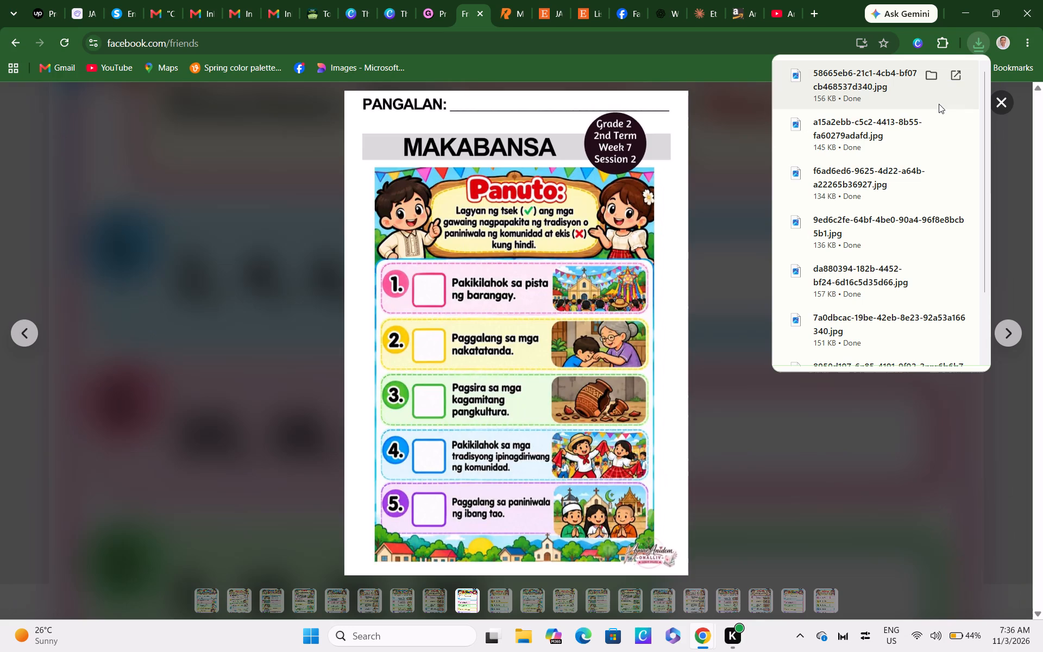
{"action": "left_click", "coordinate": [939, 104]}
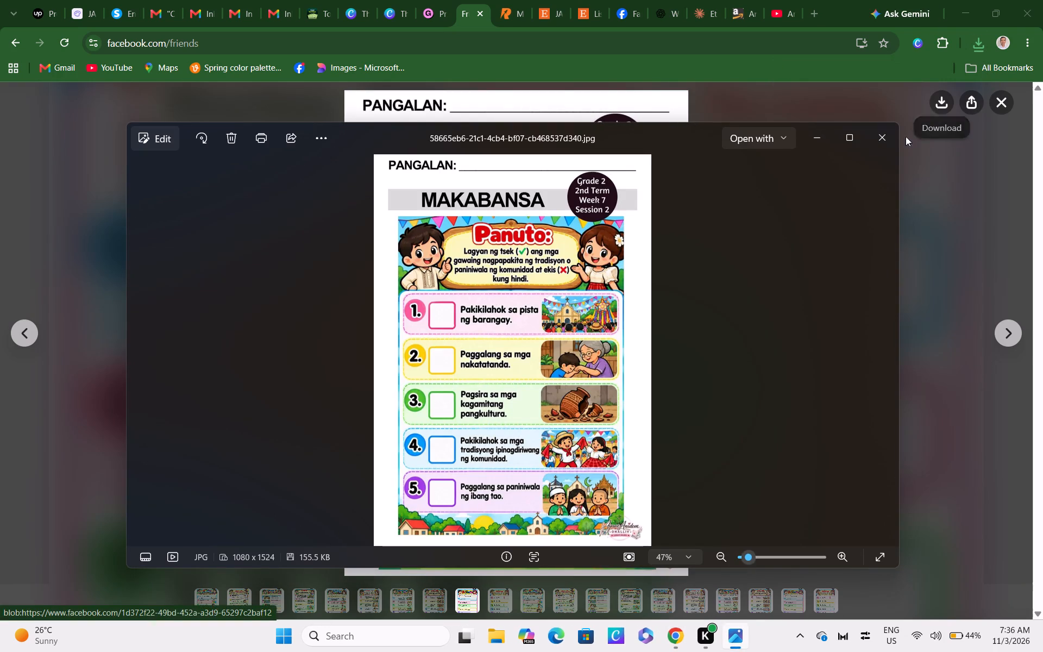
{"action": "left_click", "coordinate": [876, 143]}
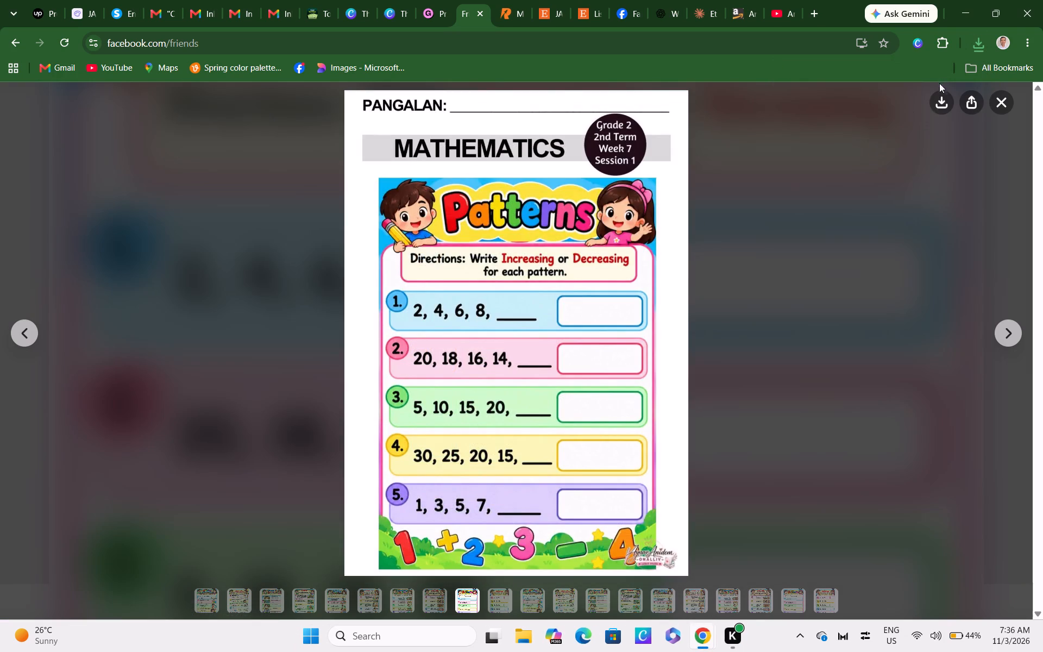
{"action": "left_click", "coordinate": [940, 108]}
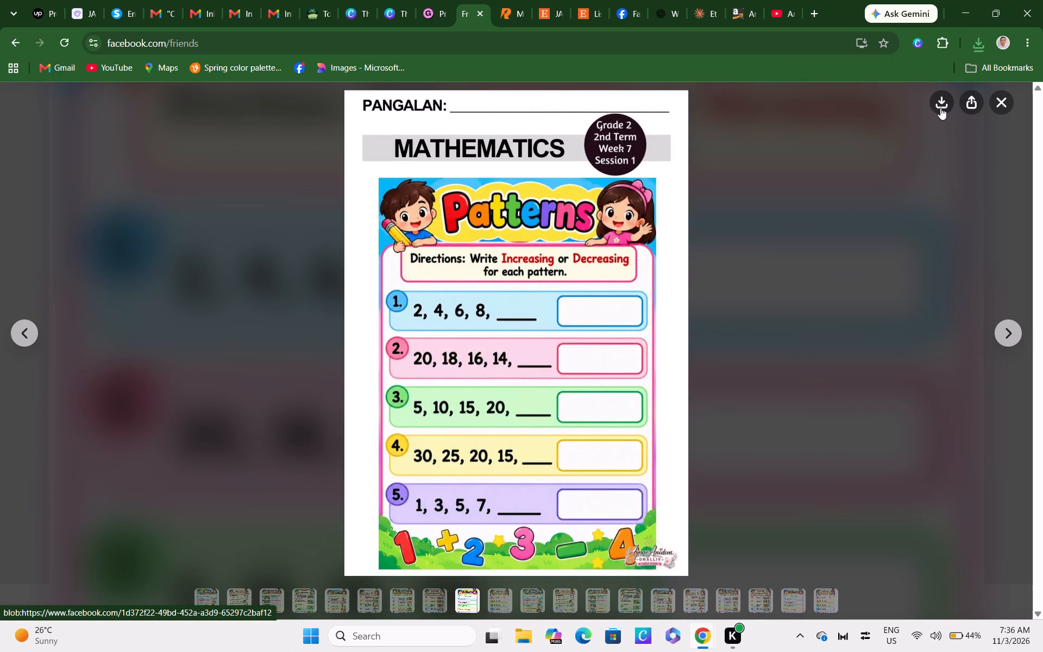
{"action": "key", "text": "Right"}
{"action": "left_click", "coordinate": [940, 108]}
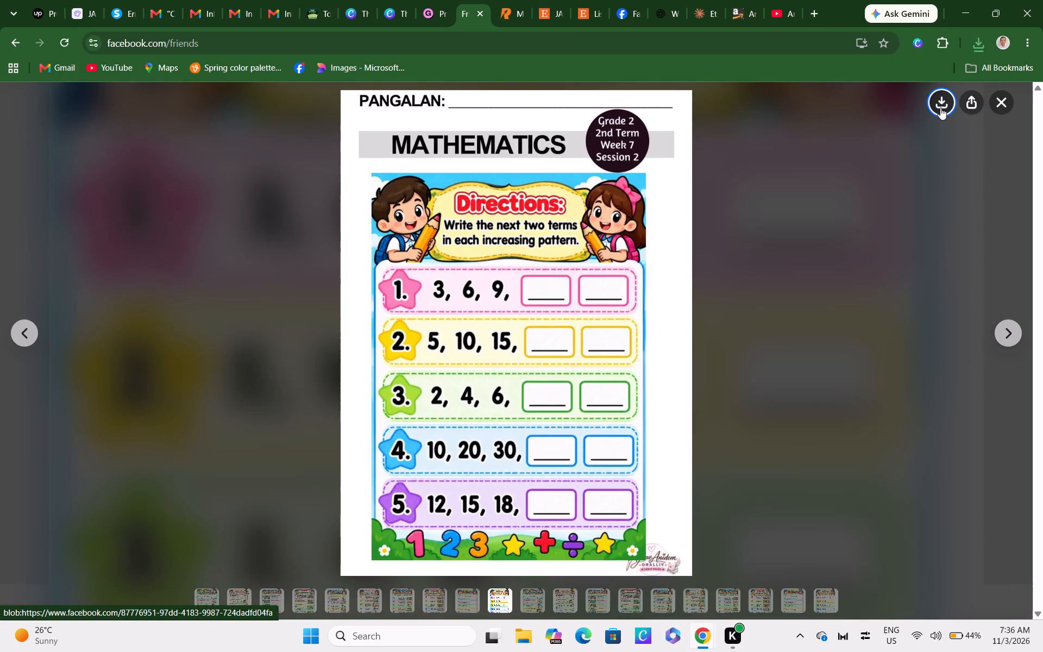
Download the English Session 1 and Session 2 worksheets that come after the Mathematics ones in the gallery.
{"action": "key", "text": "Right"}
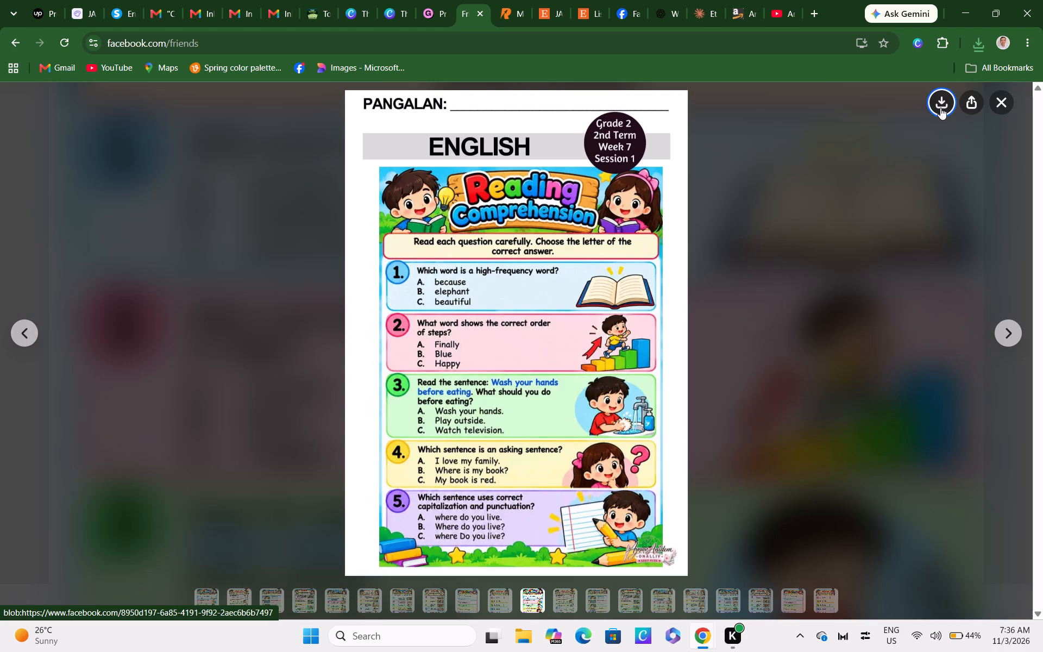
{"action": "left_click", "coordinate": [940, 108]}
{"action": "key", "text": "Right"}
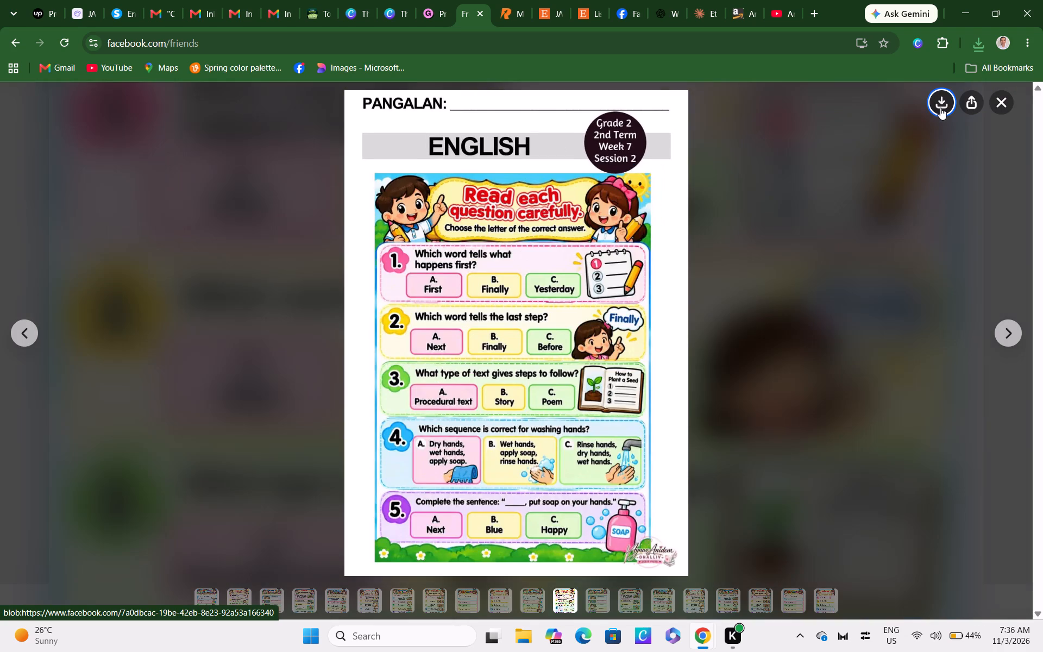
{"action": "left_click", "coordinate": [940, 108]}
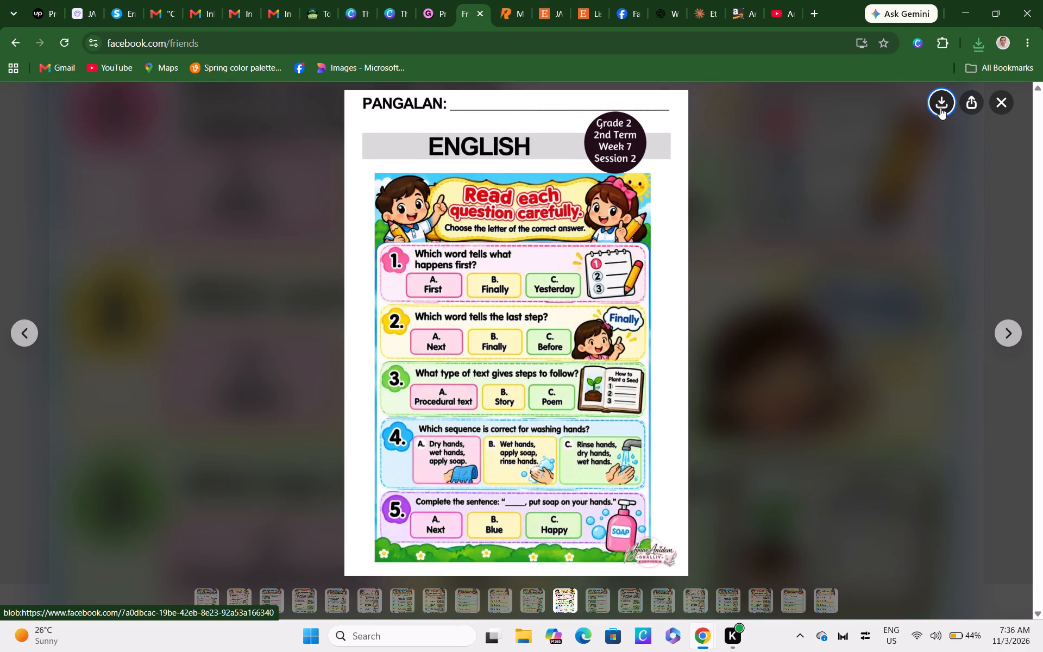
Download the Filipino Week 7 Session 1 worksheet and the GMRC Week 7 Session 1 worksheet.
{"action": "key", "text": "Right"}
{"action": "left_click", "coordinate": [940, 108]}
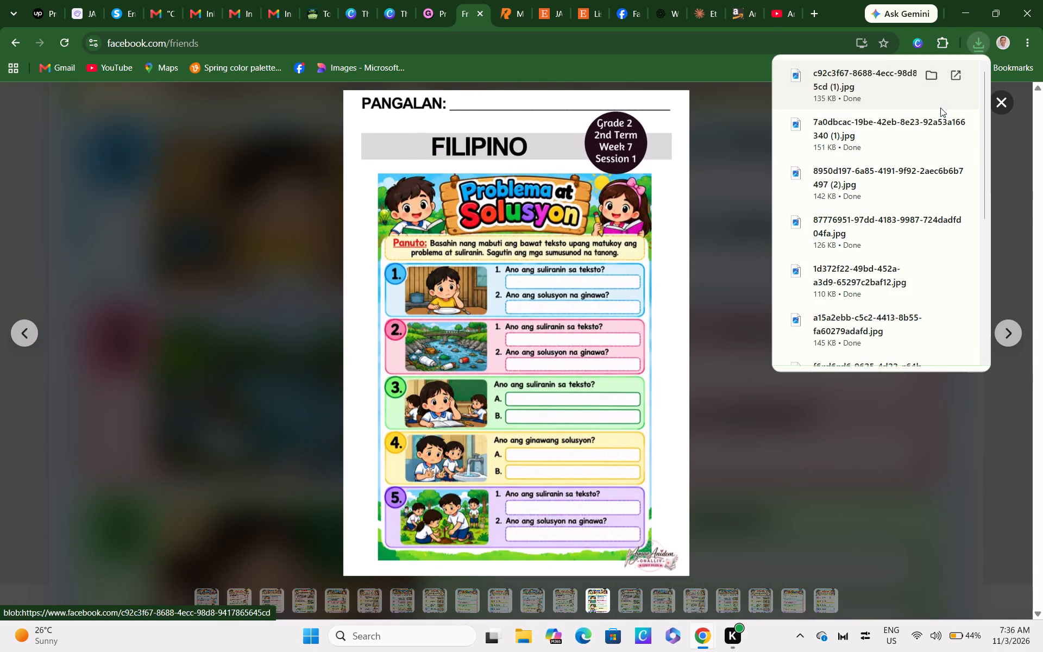
{"action": "key", "text": "Right"}
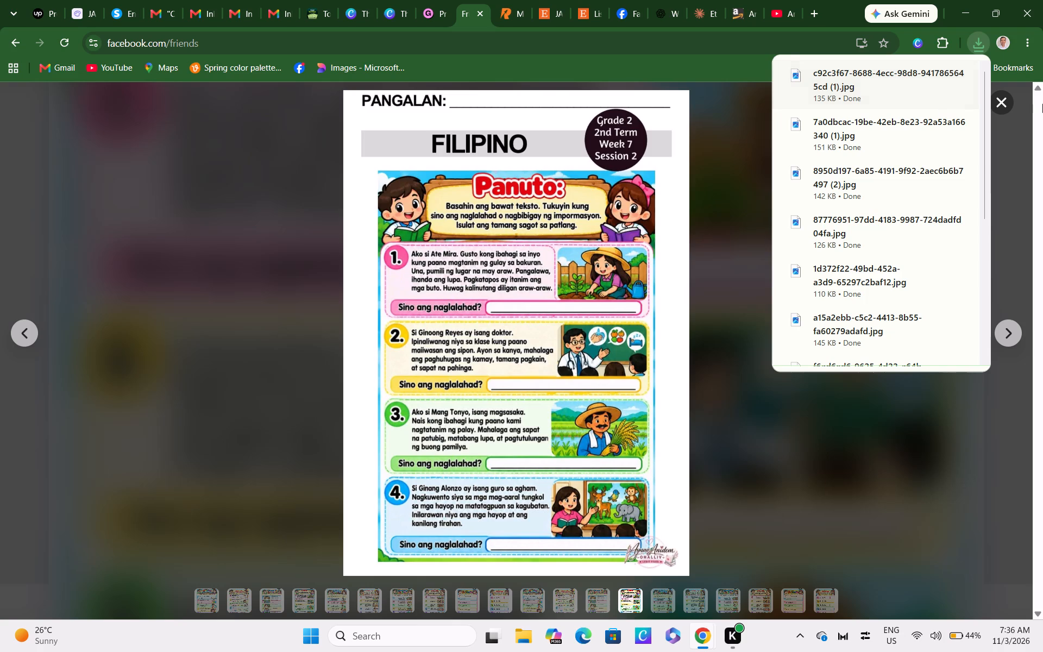
{"action": "left_click", "coordinate": [1016, 161]}
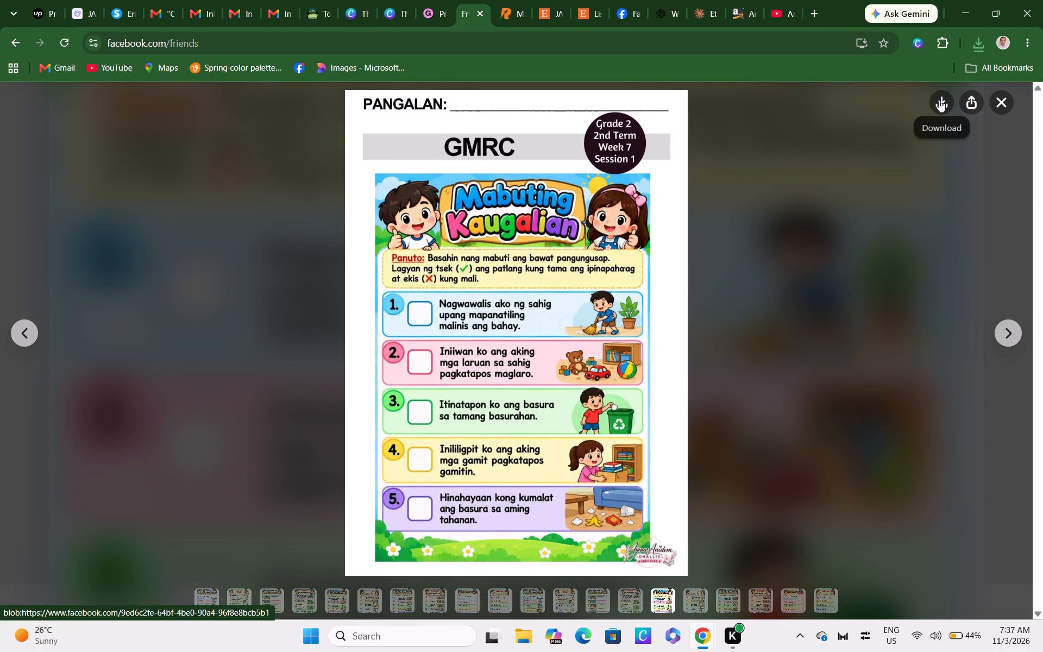
{"action": "left_click", "coordinate": [939, 100]}
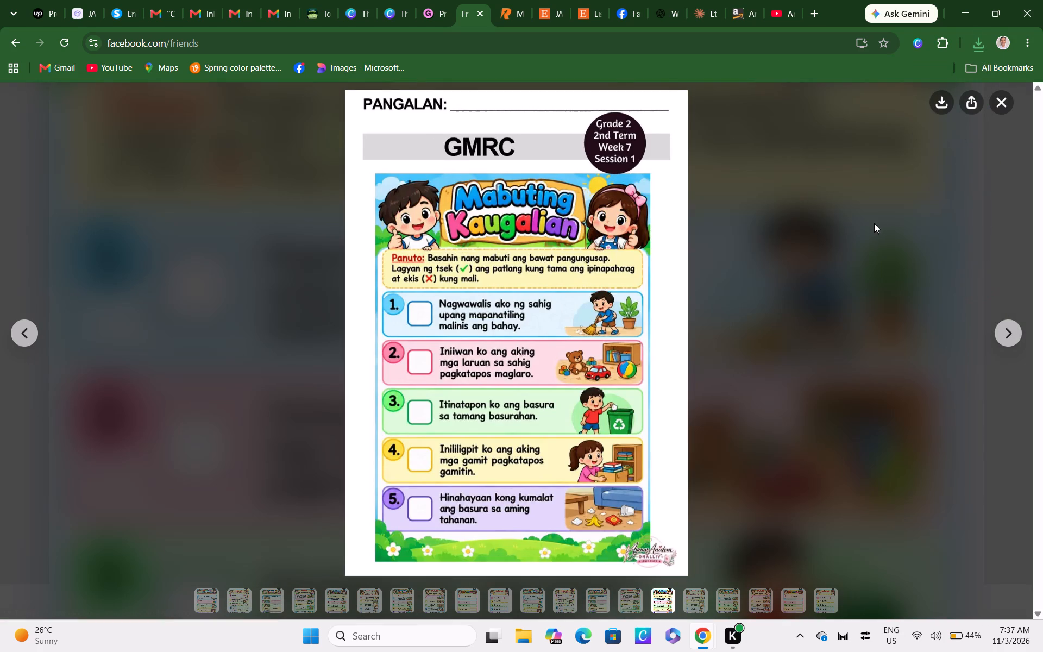
Reopen the second forwarded image stack in the chat and download its Filipino Week 7 Session 2 worksheet.
{"action": "key", "text": "Left"}
{"action": "left_click", "coordinate": [874, 223]}
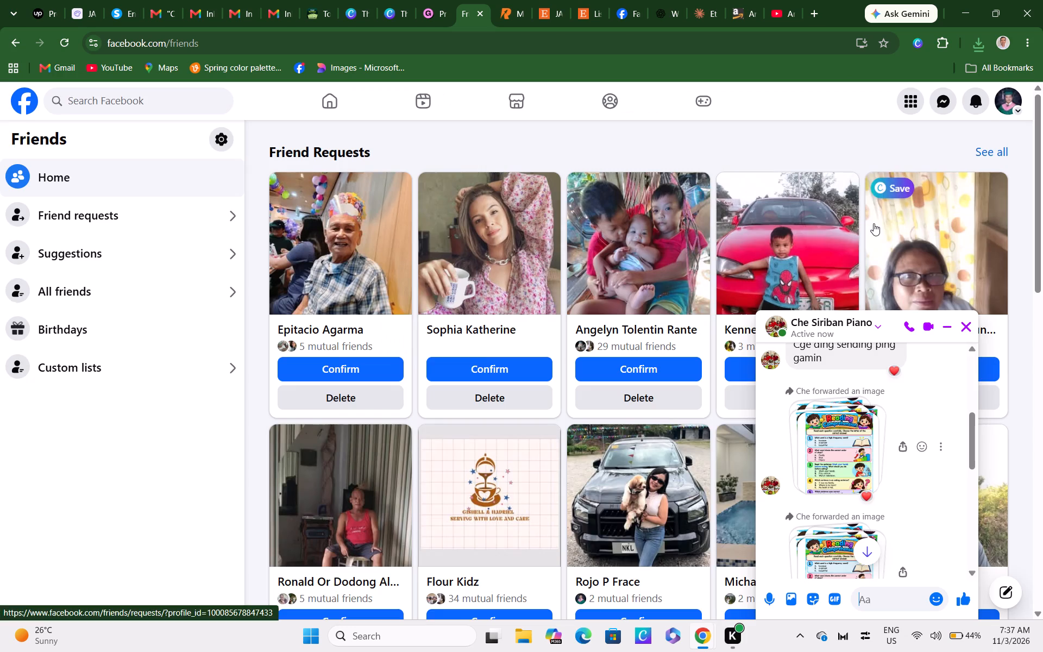
{"action": "left_click", "coordinate": [835, 546]}
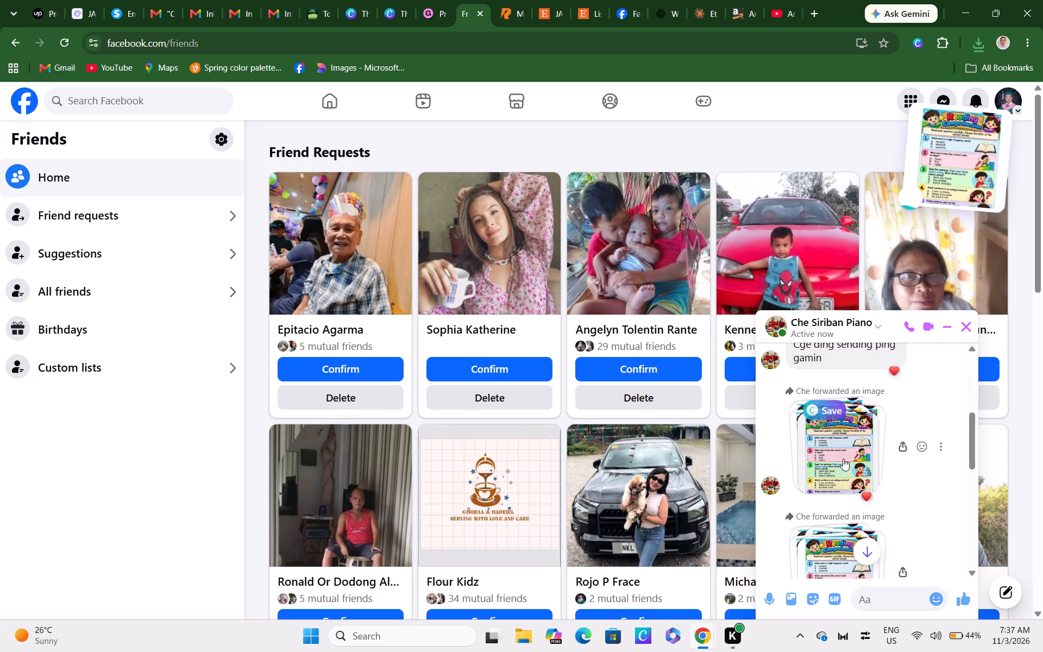
{"action": "left_click", "coordinate": [821, 540]}
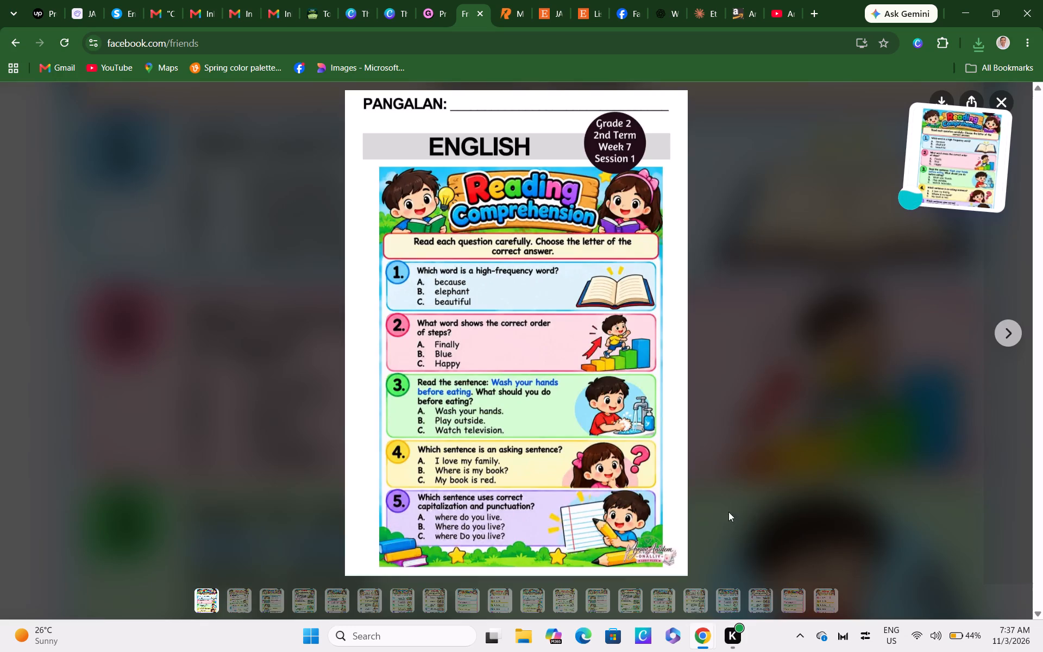
{"action": "left_click", "coordinate": [625, 595]}
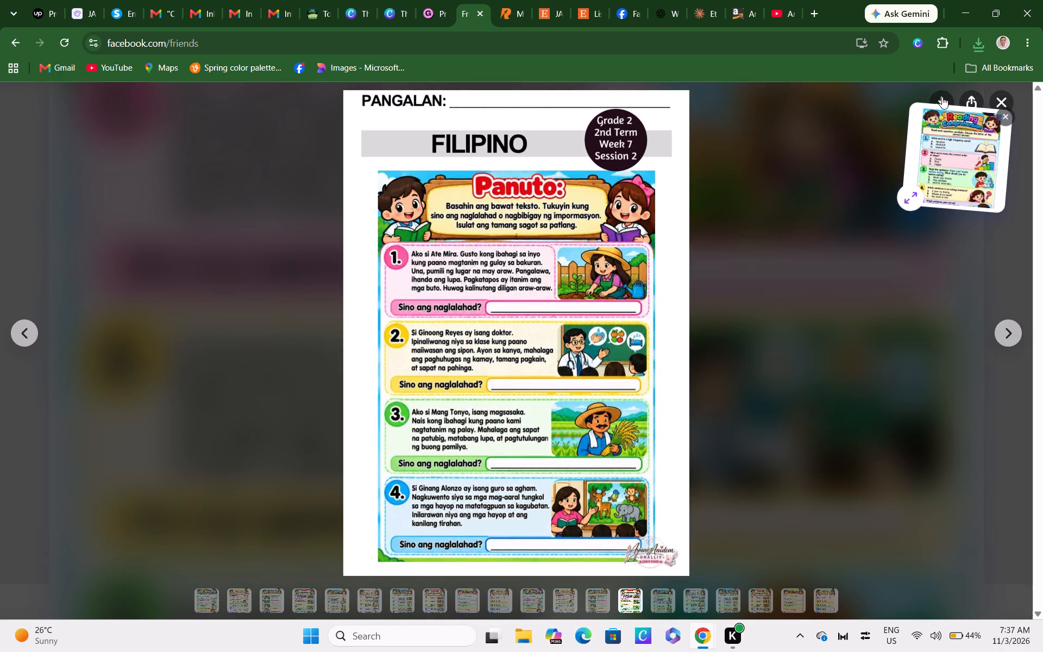
{"action": "left_click", "coordinate": [942, 97]}
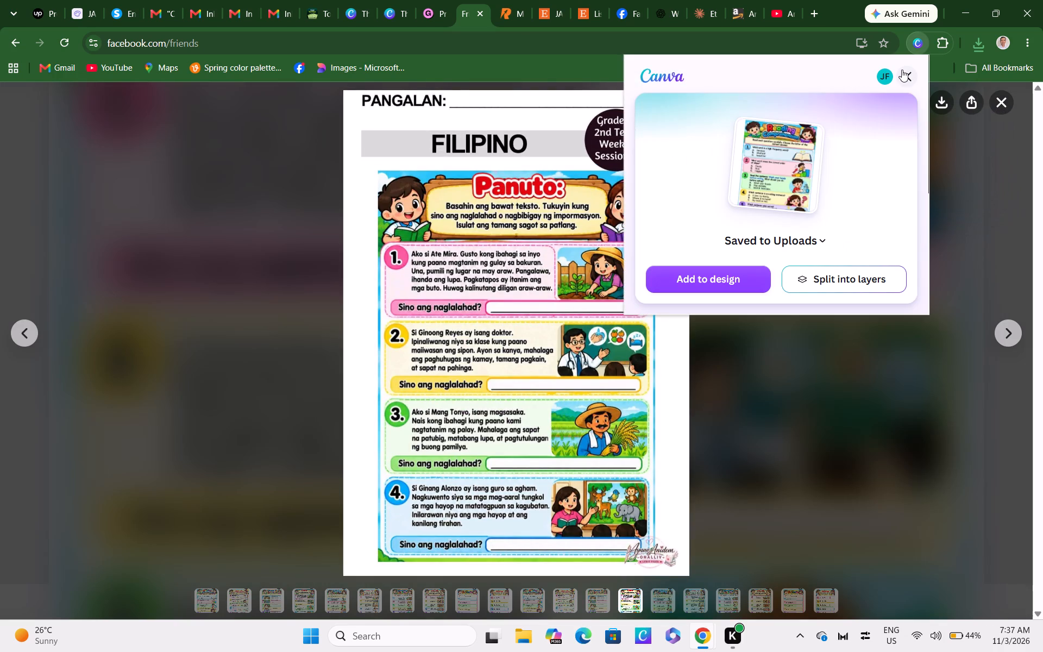
{"action": "left_click", "coordinate": [902, 70]}
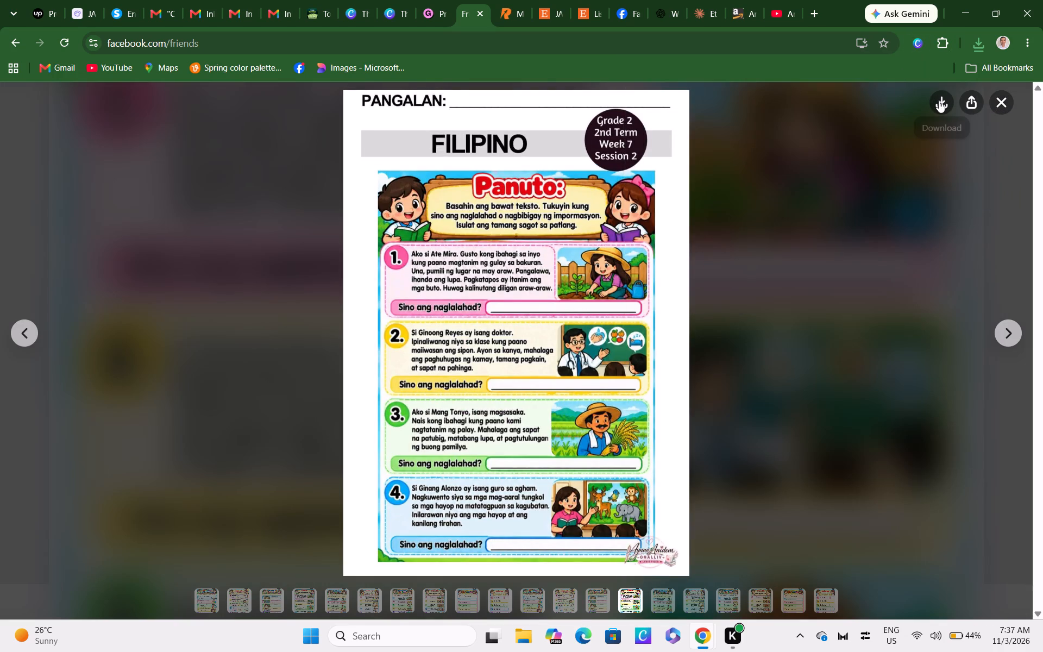
{"action": "left_click", "coordinate": [939, 101]}
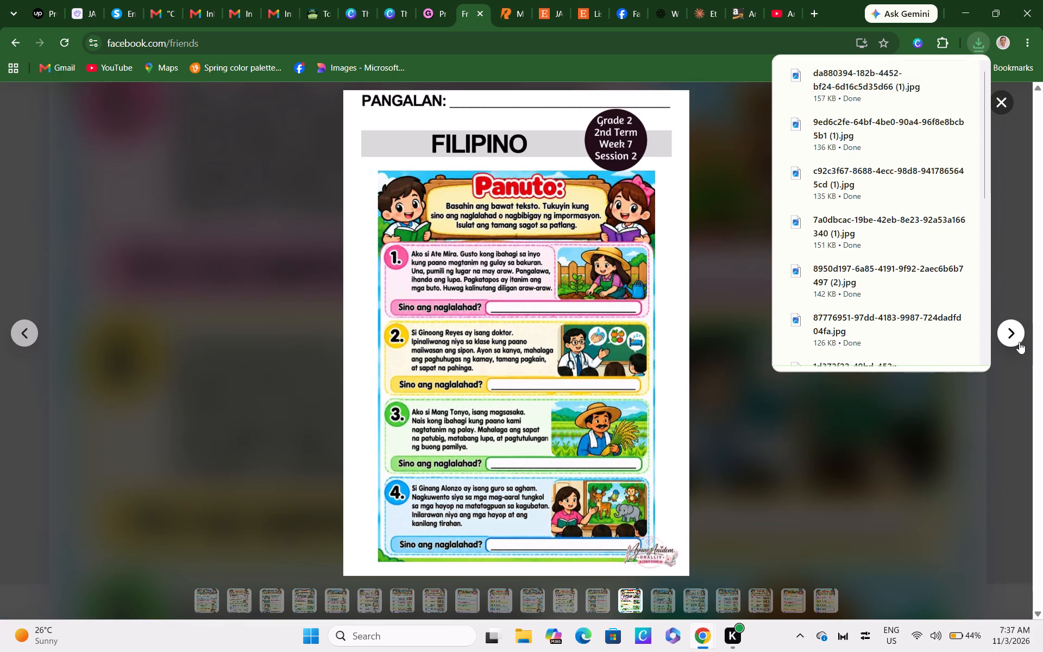
Download the GMRC Week 7 Session 1 and Session 2 worksheets that follow Filipino in the reopened gallery.
{"action": "left_click", "coordinate": [1016, 331]}
{"action": "left_click", "coordinate": [940, 106]}
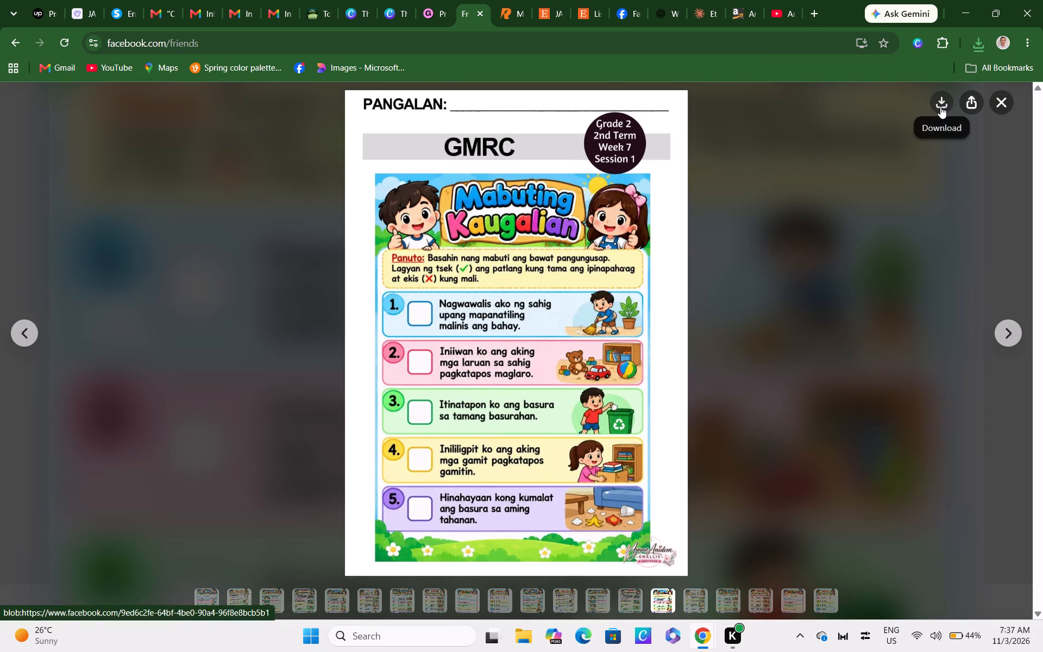
{"action": "left_click", "coordinate": [1008, 333]}
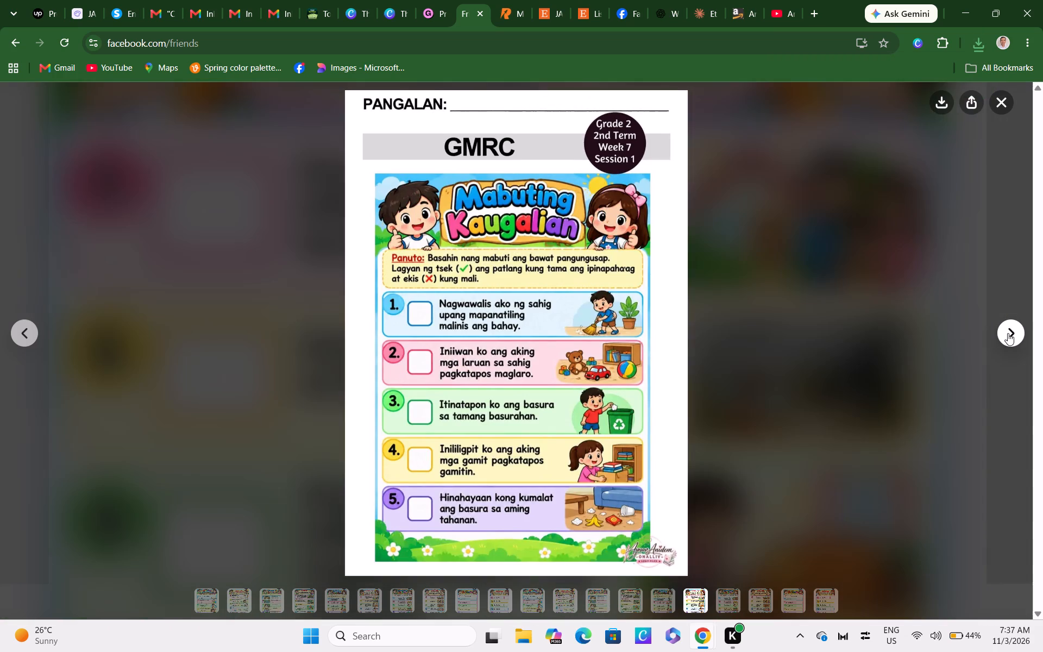
{"action": "left_click", "coordinate": [941, 104]}
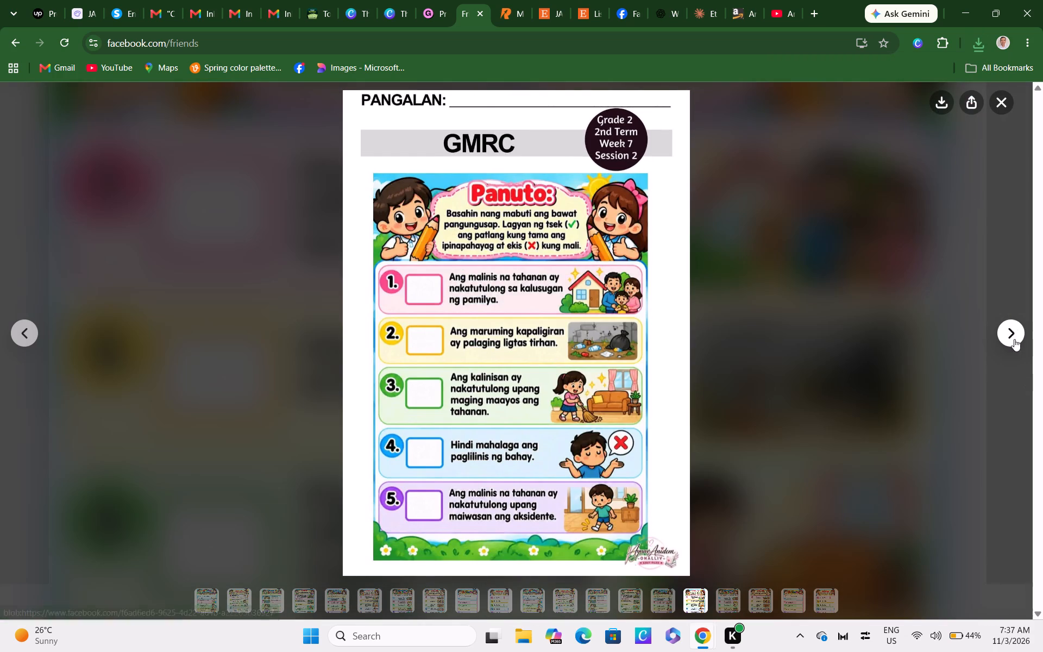
Download the Makabansa Week 7 worksheets for Session 1 and Session 2.
{"action": "left_click", "coordinate": [1012, 326]}
{"action": "left_click", "coordinate": [940, 106]}
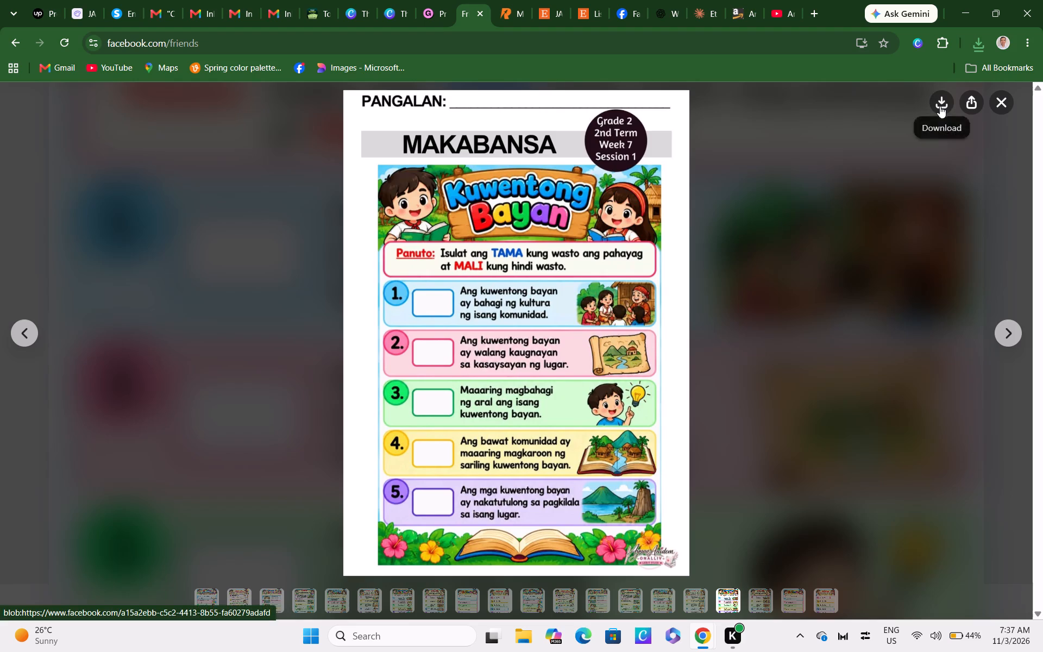
{"action": "left_click", "coordinate": [1012, 333]}
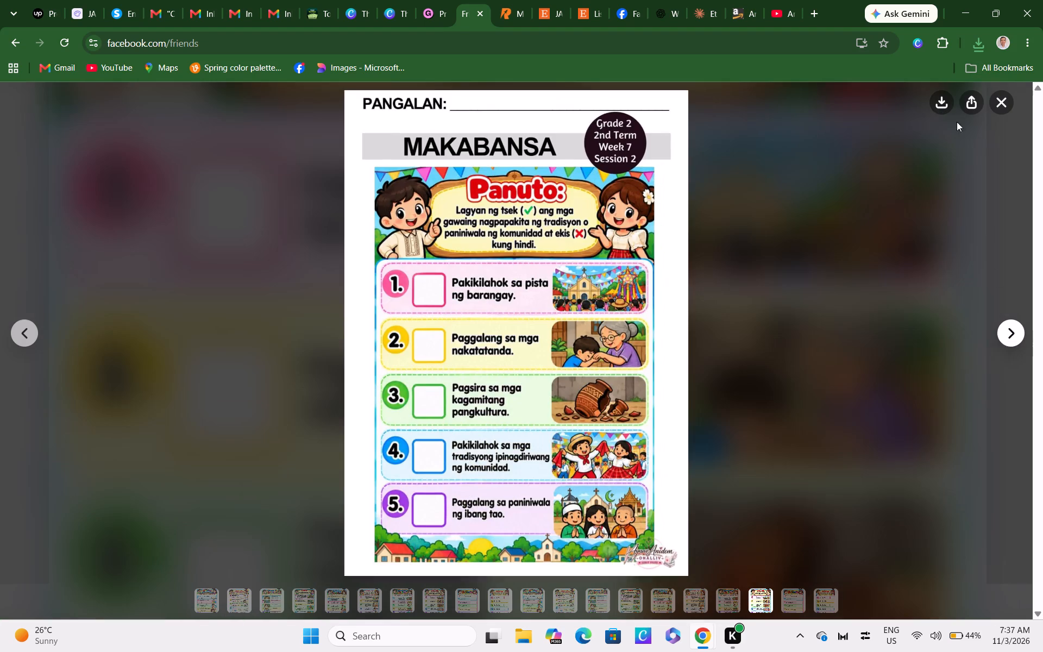
{"action": "left_click", "coordinate": [943, 111]}
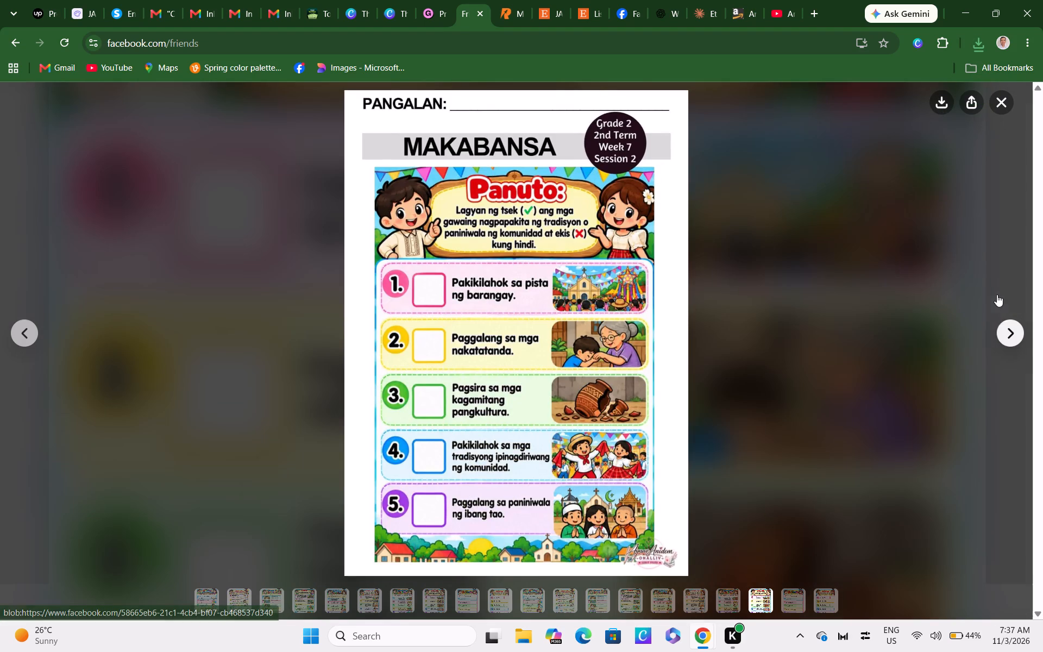
Download the Mathematics Week 7 worksheets for Session 1 and Session 2 from the gallery's end, and close the gallery and chat.
{"action": "left_click", "coordinate": [1004, 324]}
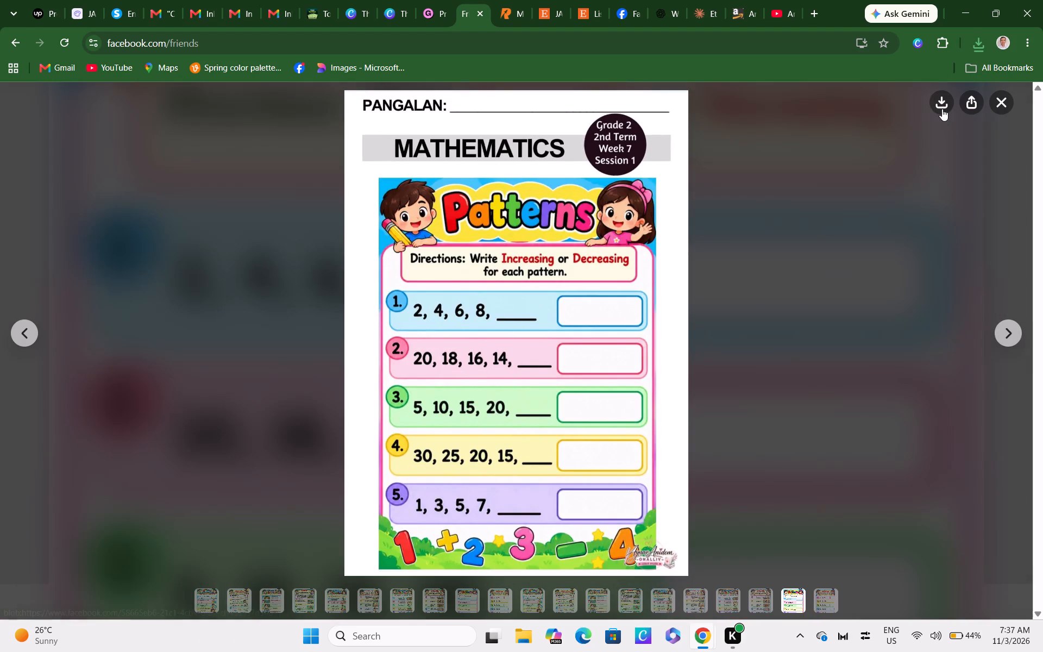
{"action": "left_click", "coordinate": [942, 103]}
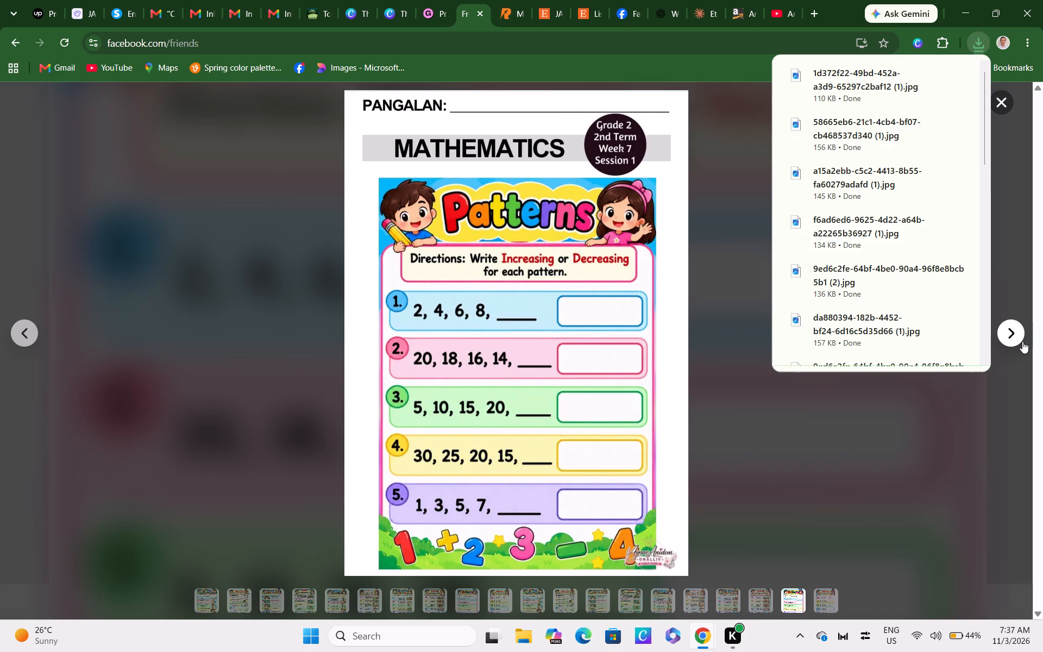
{"action": "left_click", "coordinate": [1022, 341]}
{"action": "left_click", "coordinate": [941, 99]}
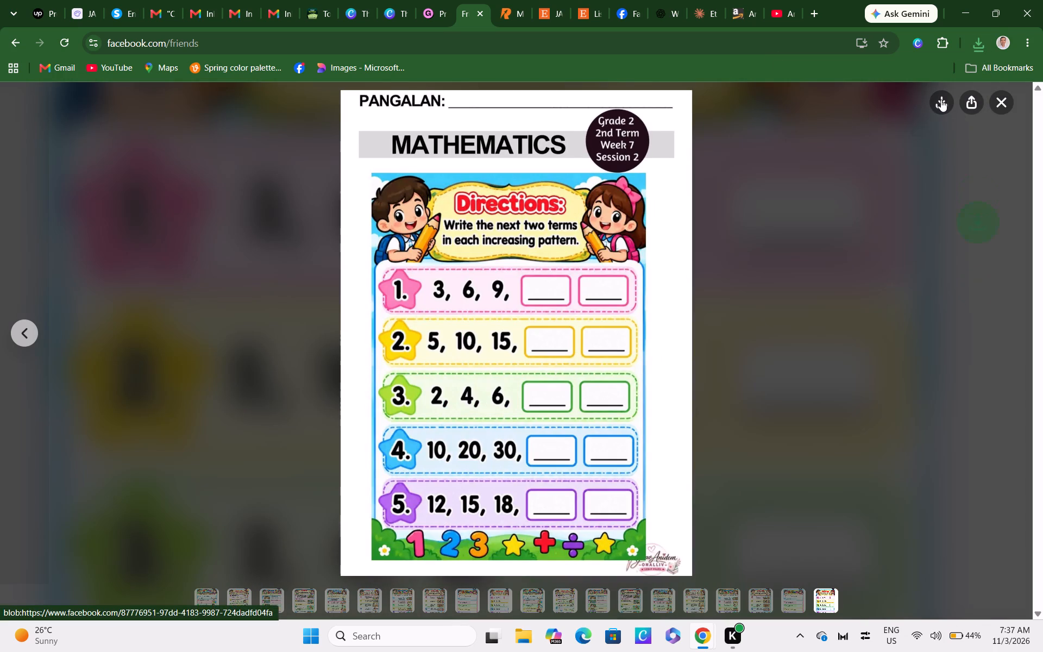
{"action": "left_click", "coordinate": [1001, 102]}
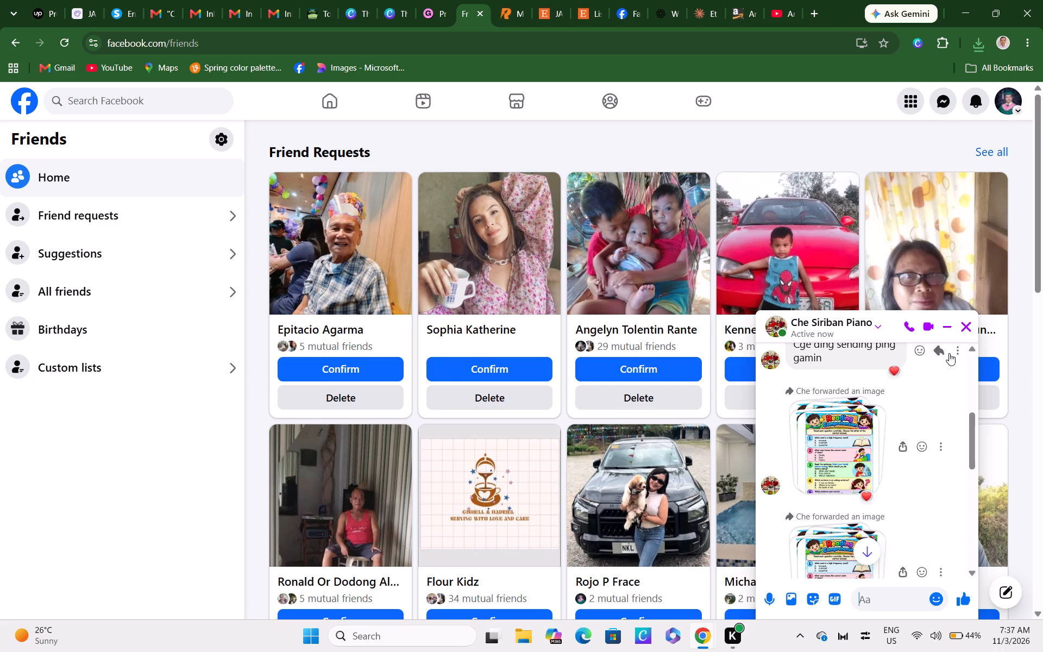
{"action": "left_click", "coordinate": [966, 328]}
Go to the Facebook home feed and look through its recent posts.
{"action": "left_click_drag", "start_coordinate": [1040, 236], "coordinate": [1036, 380]}
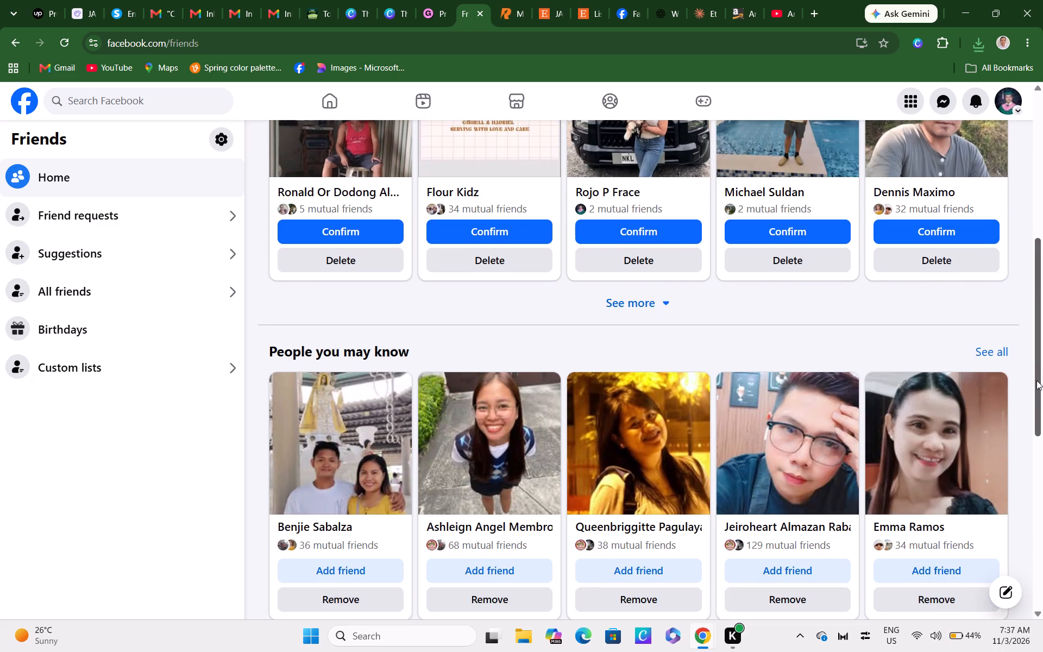
{"action": "left_click_drag", "start_coordinate": [1036, 380], "coordinate": [1040, 124]}
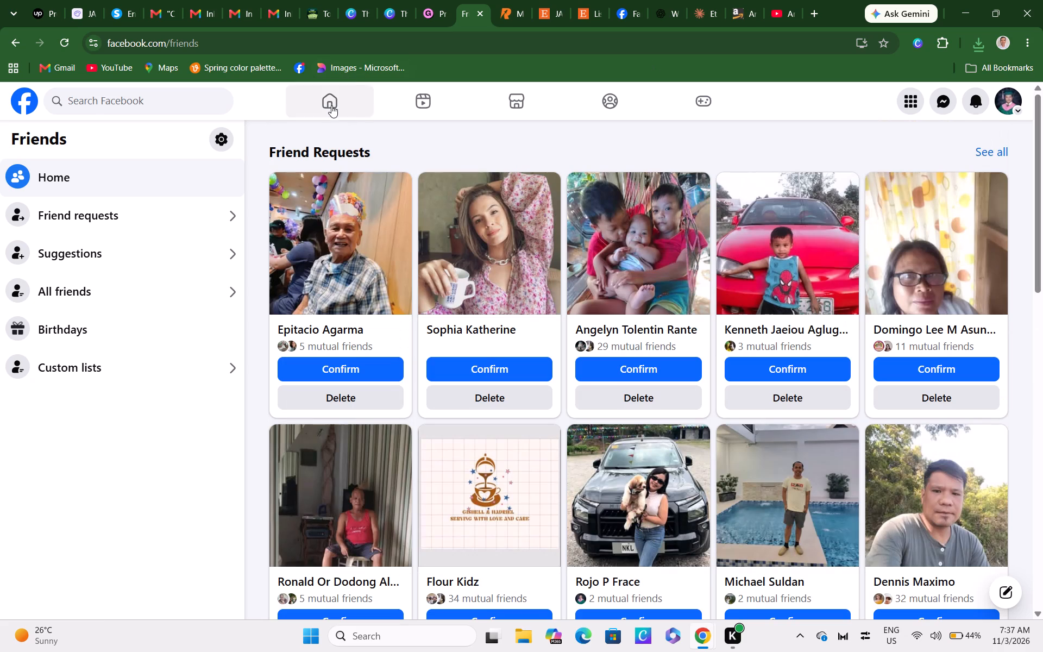
{"action": "left_click", "coordinate": [331, 105]}
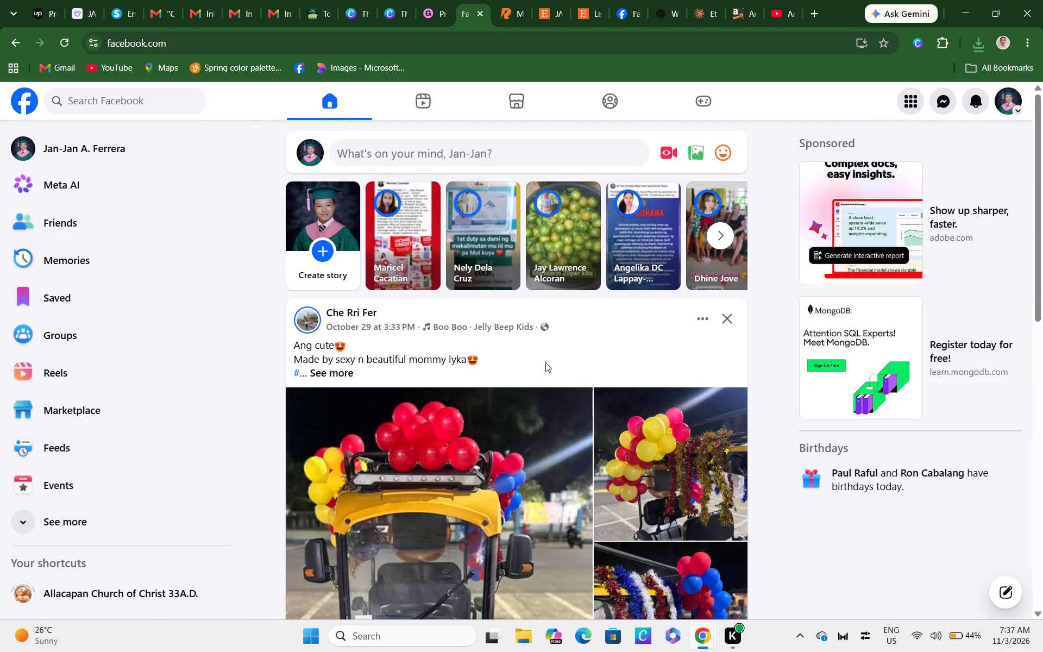
{"action": "left_click_drag", "start_coordinate": [1040, 184], "coordinate": [1042, 213]}
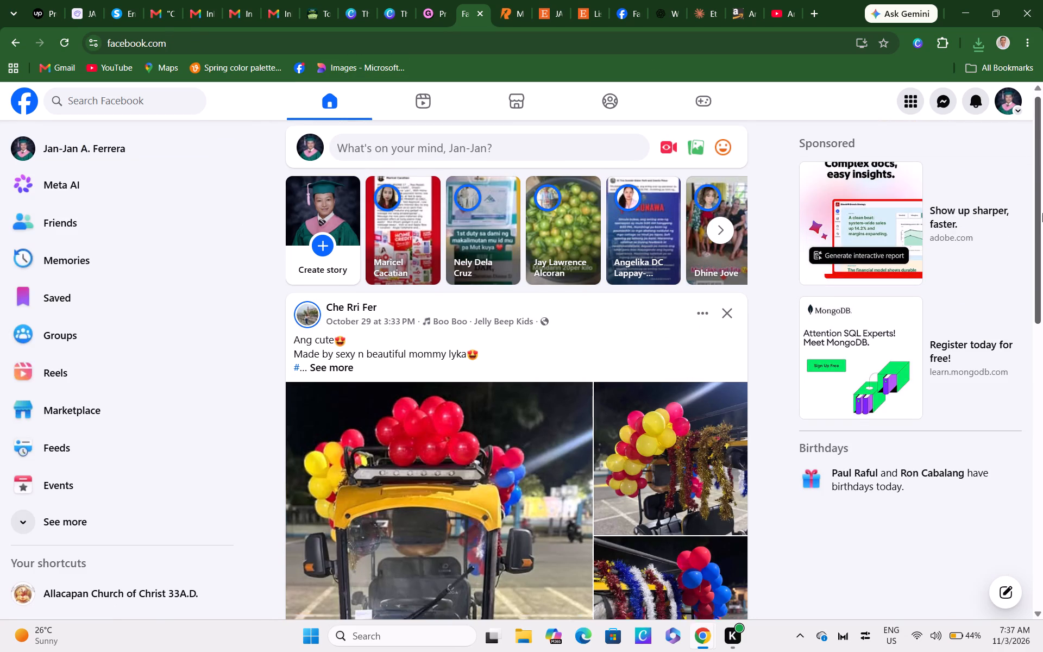
{"action": "left_click_drag", "start_coordinate": [1042, 213], "coordinate": [1042, 255]}
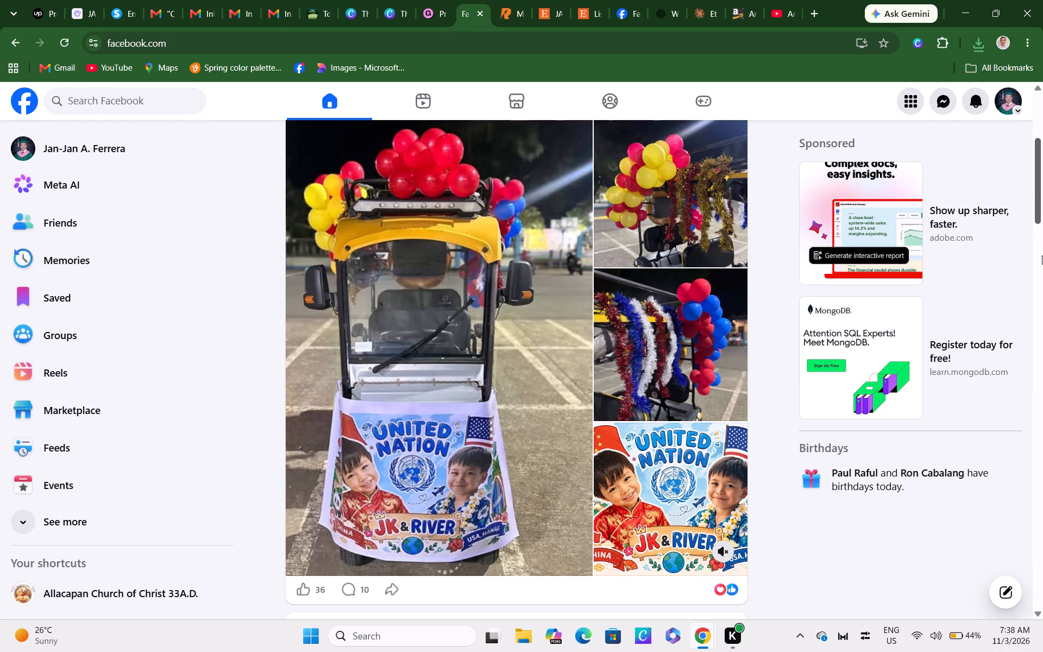
{"action": "left_click_drag", "start_coordinate": [1042, 255], "coordinate": [1042, 354]}
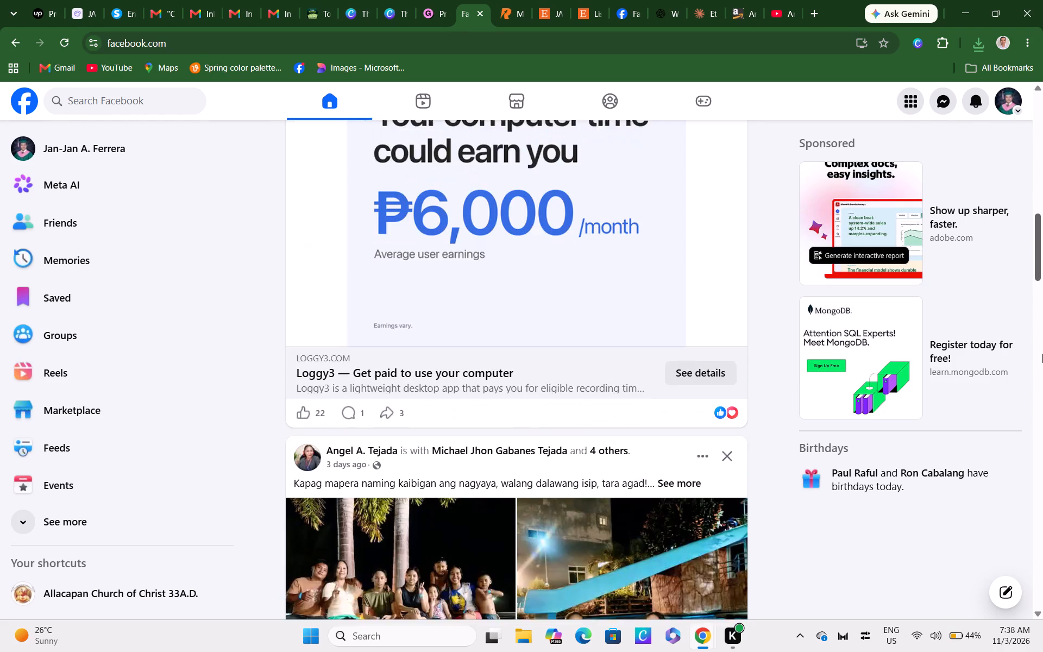
{"action": "left_click_drag", "start_coordinate": [1042, 354], "coordinate": [1032, 387]}
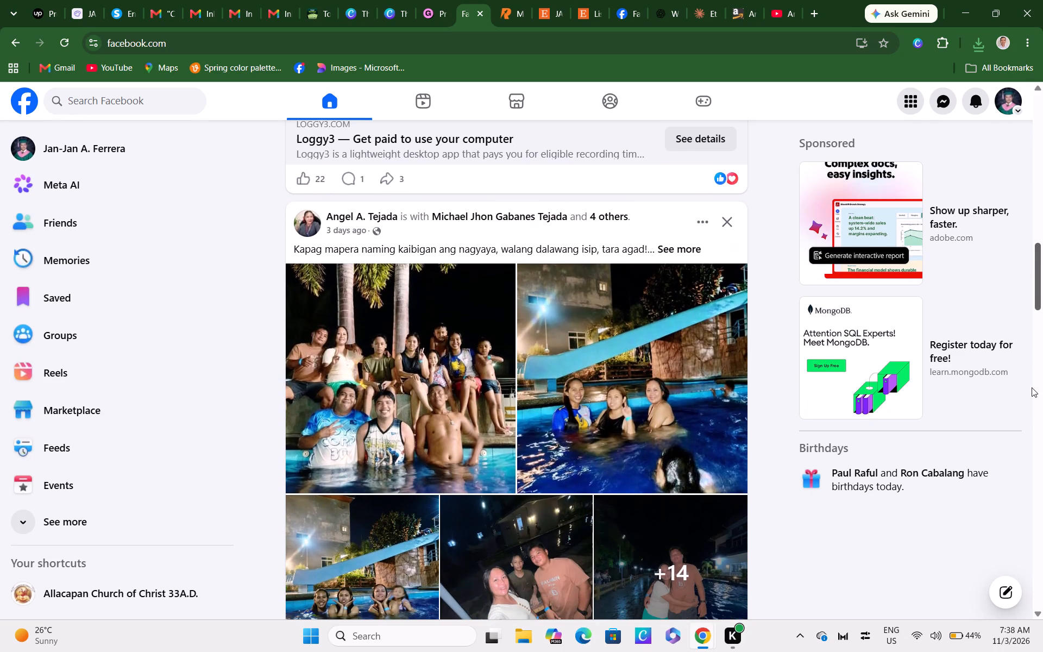
{"action": "left_click_drag", "start_coordinate": [1032, 387], "coordinate": [1033, 387]}
{"action": "left_click_drag", "start_coordinate": [1033, 387], "coordinate": [1034, 387]}
{"action": "left_click_drag", "start_coordinate": [1041, 267], "coordinate": [1040, 328]}
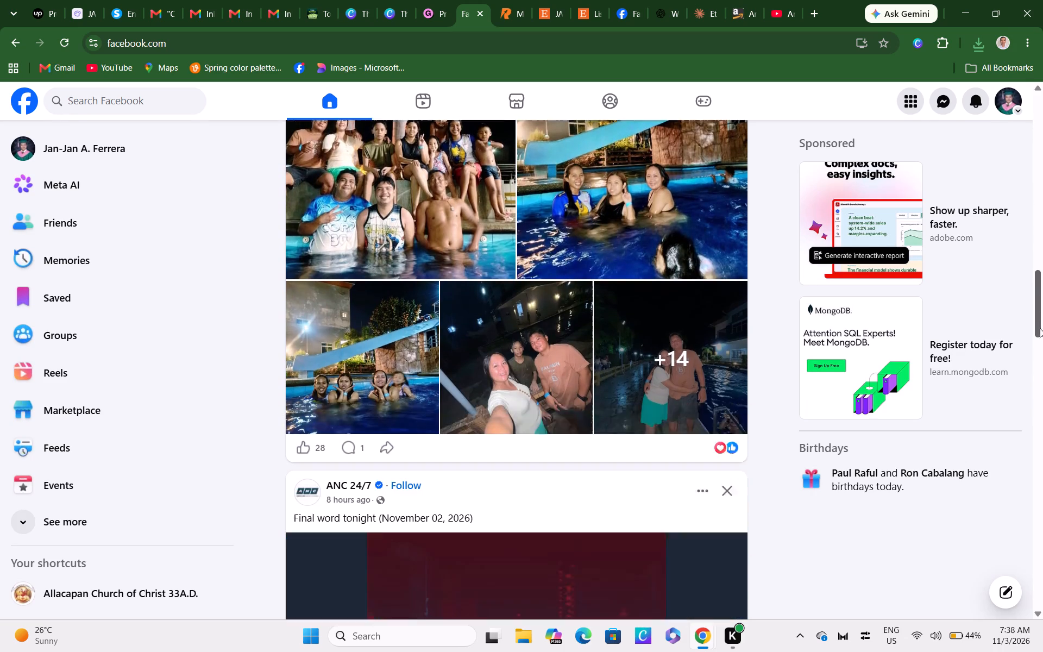
{"action": "left_click_drag", "start_coordinate": [1040, 328], "coordinate": [1040, 337]}
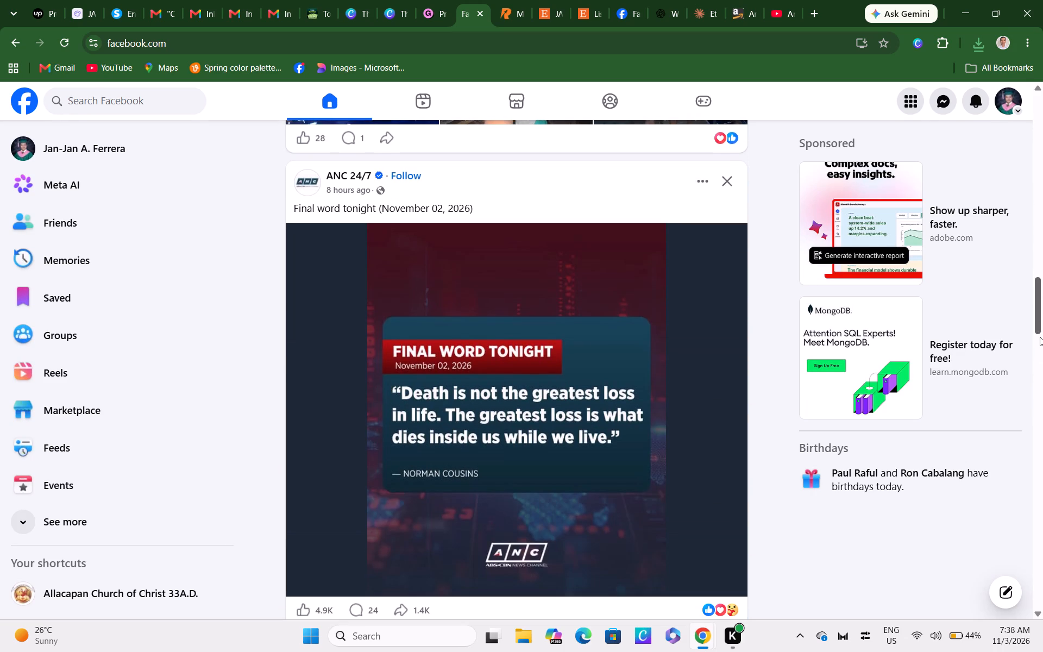
{"action": "left_click_drag", "start_coordinate": [1040, 337], "coordinate": [1040, 336]}
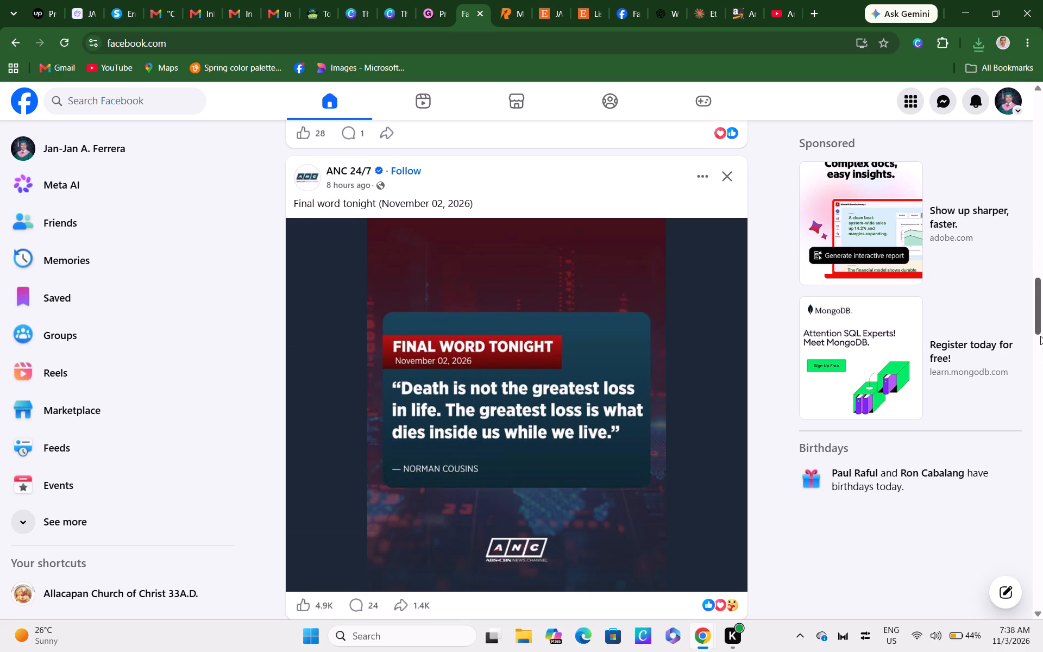
{"action": "left_click_drag", "start_coordinate": [1040, 336], "coordinate": [999, 452]}
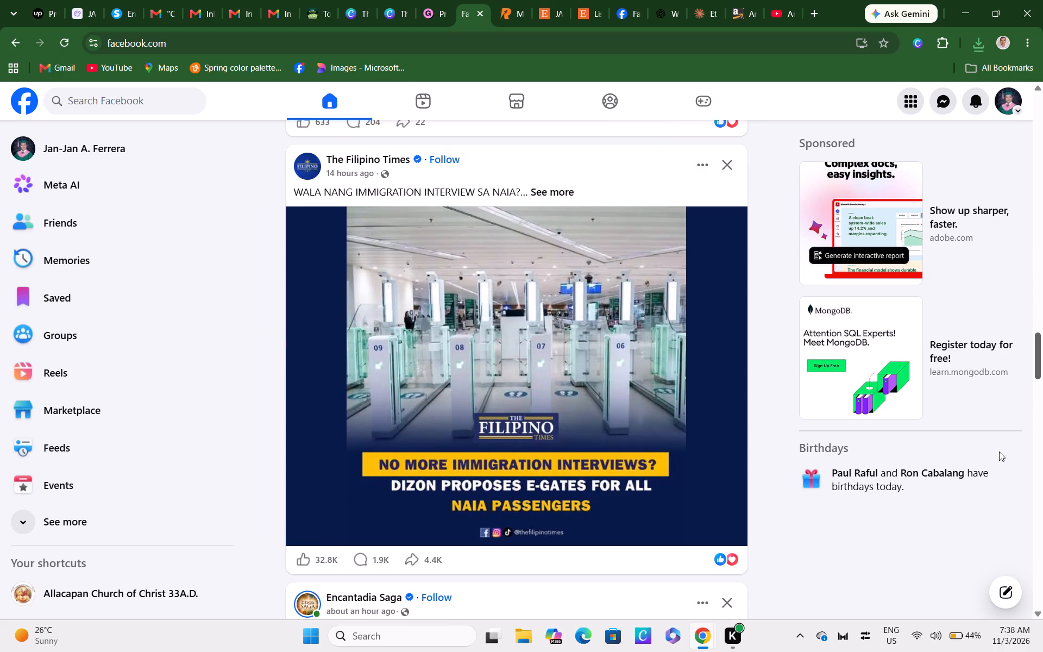
{"action": "left_click_drag", "start_coordinate": [999, 452], "coordinate": [1007, 487]}
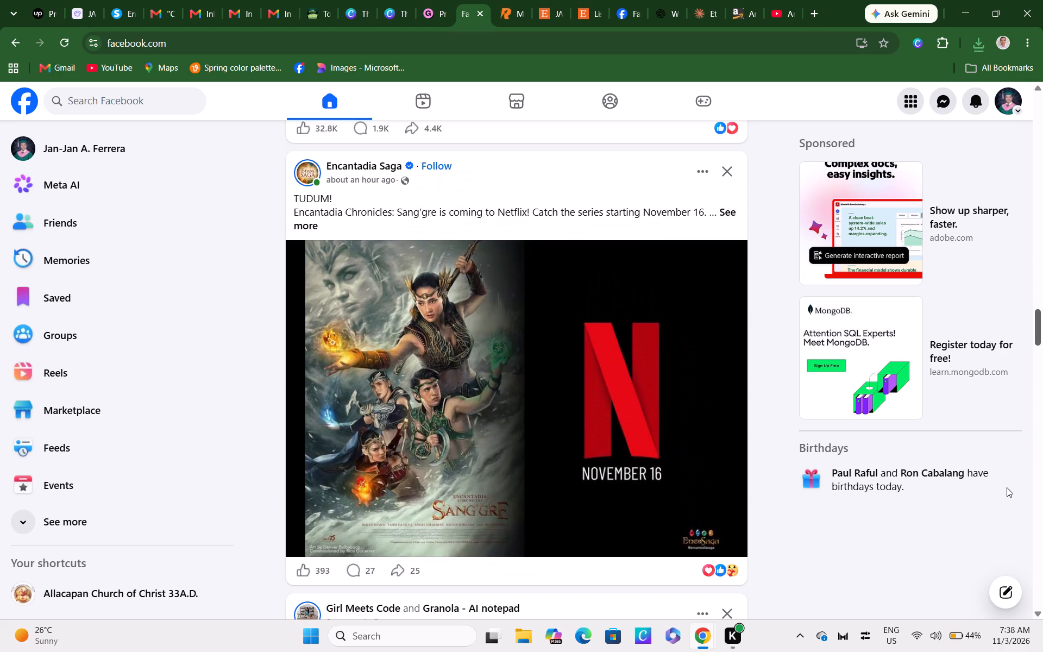
{"action": "left_click_drag", "start_coordinate": [1007, 487], "coordinate": [1006, 488]}
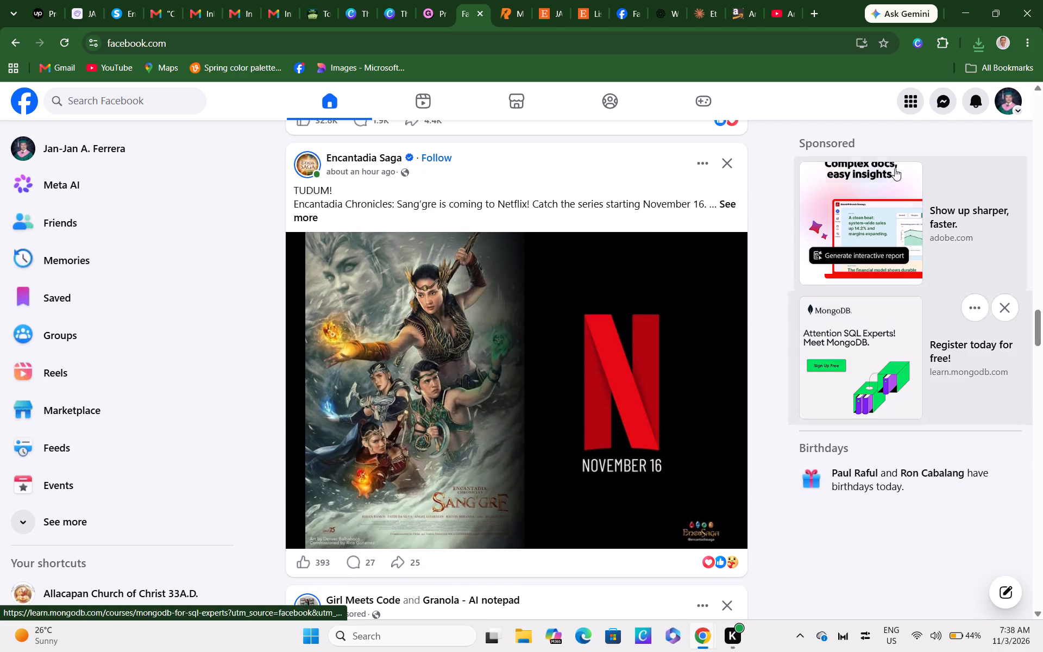
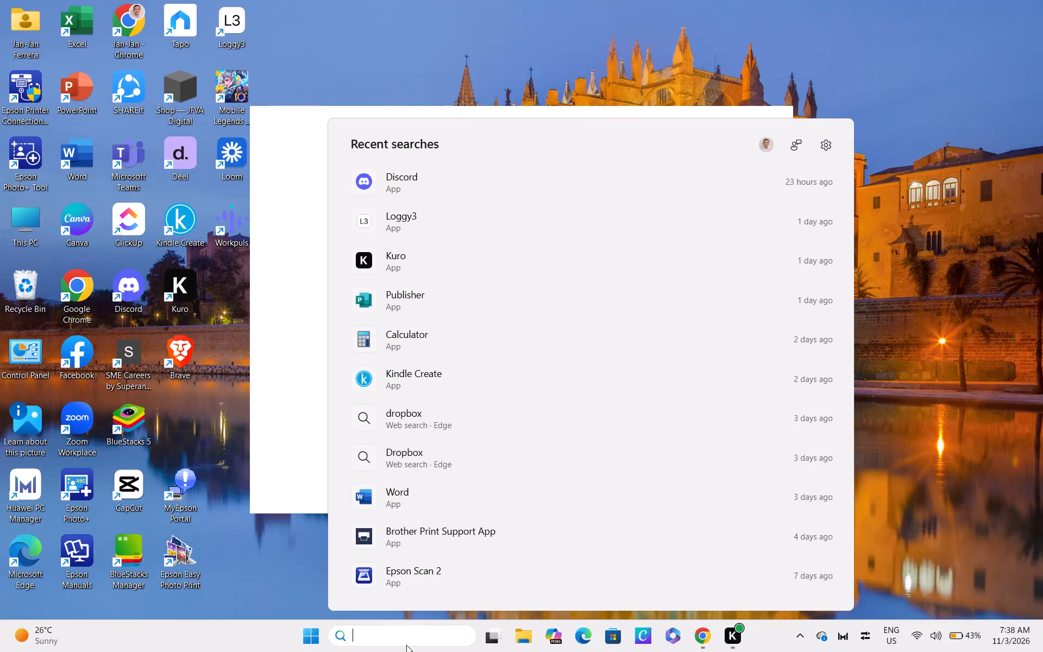
Launch Publisher from the recent searches.
{"action": "left_click", "coordinate": [446, 303]}
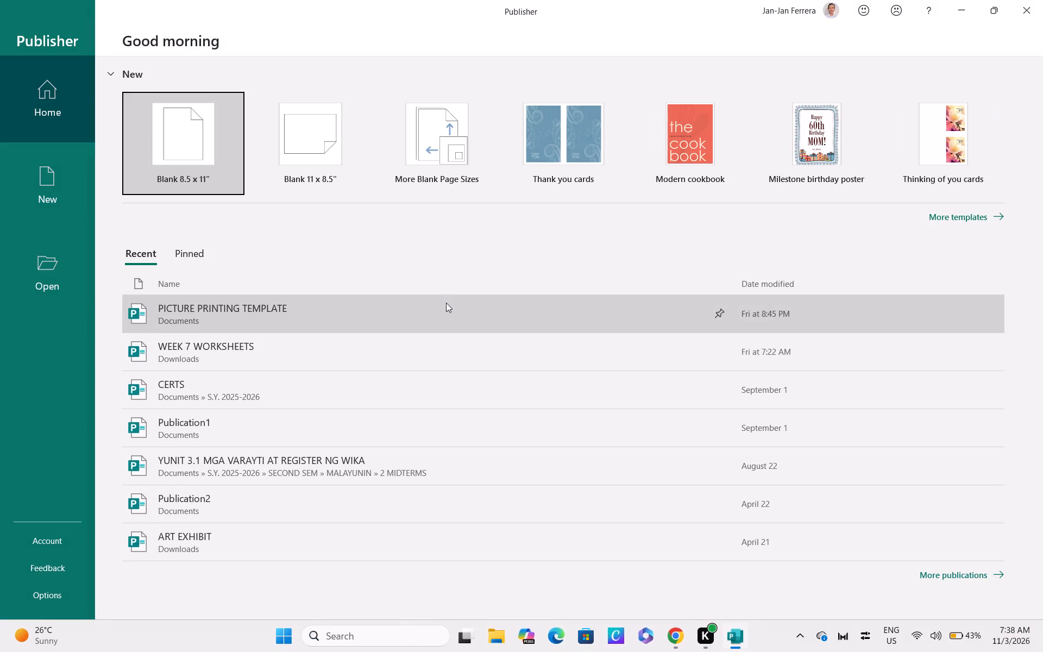
Create a new blank 8.5 x 11" publication.
{"action": "double_click", "coordinate": [196, 129]}
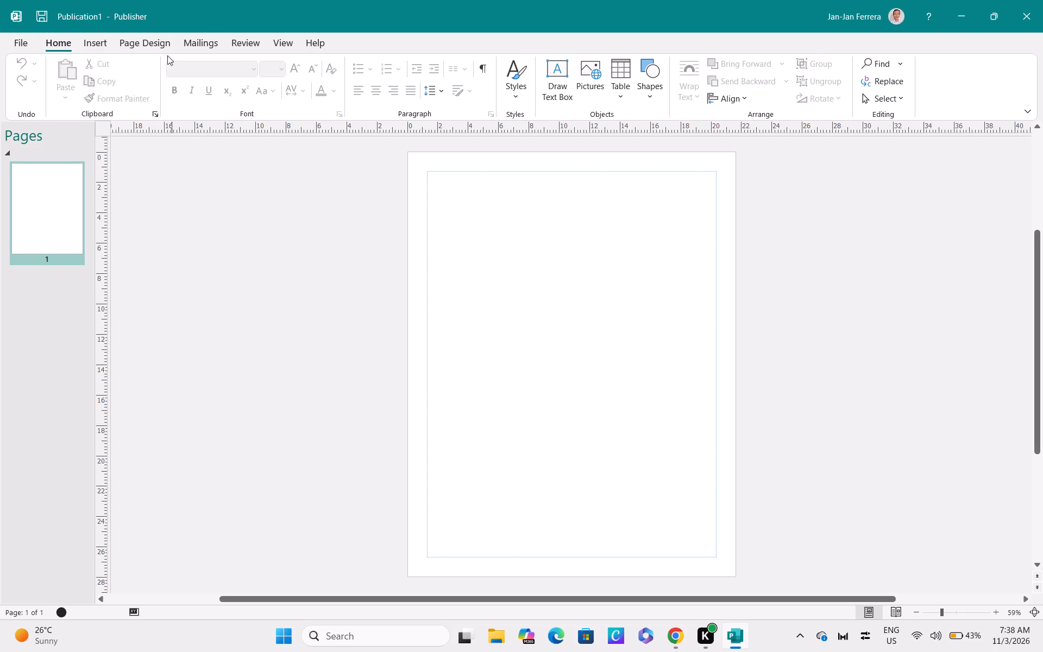
Set the page size to A4, about 21 by 29.7 cm, and apply Narrow margins of 0.64 cm.
{"action": "left_click", "coordinate": [147, 40]}
{"action": "left_click", "coordinate": [194, 91]}
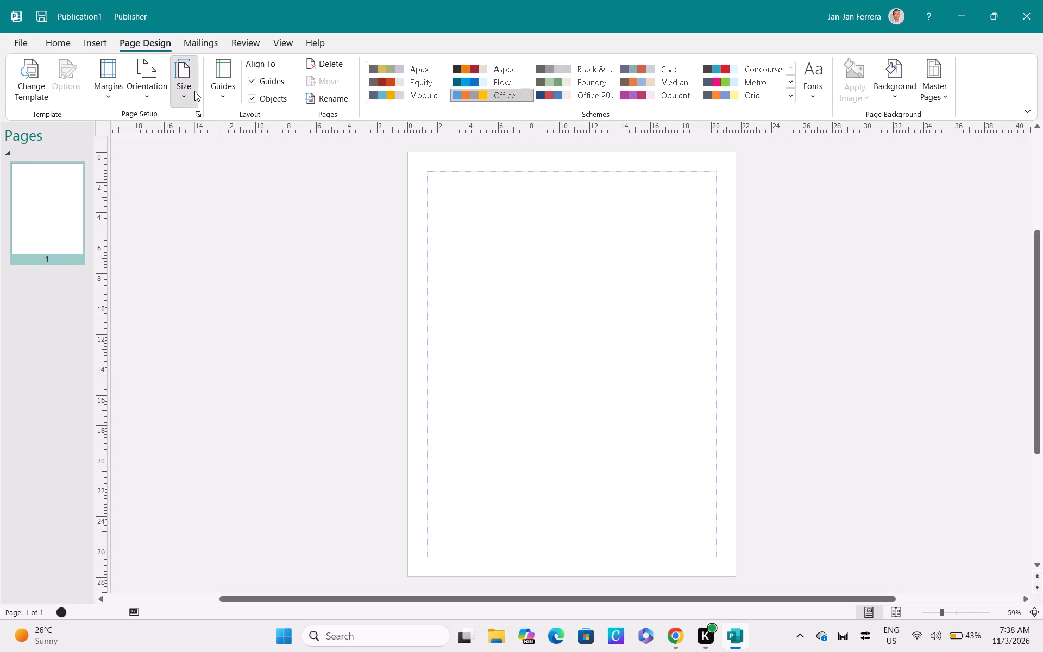
{"action": "left_click_drag", "start_coordinate": [347, 347], "coordinate": [355, 137]}
{"action": "left_click", "coordinate": [266, 152]}
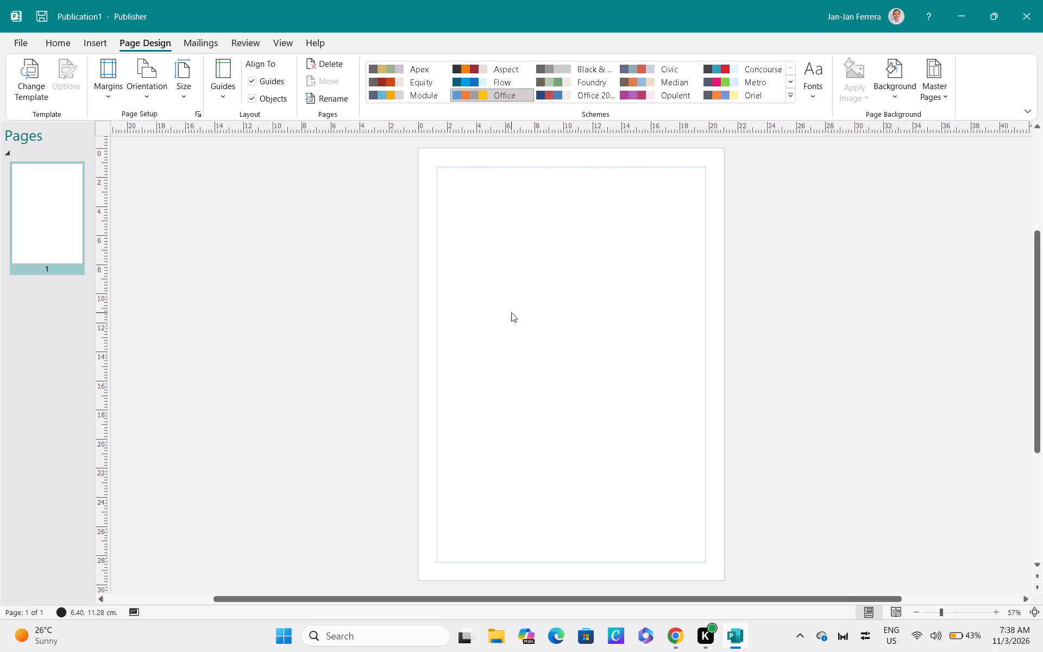
{"action": "left_click", "coordinate": [107, 96]}
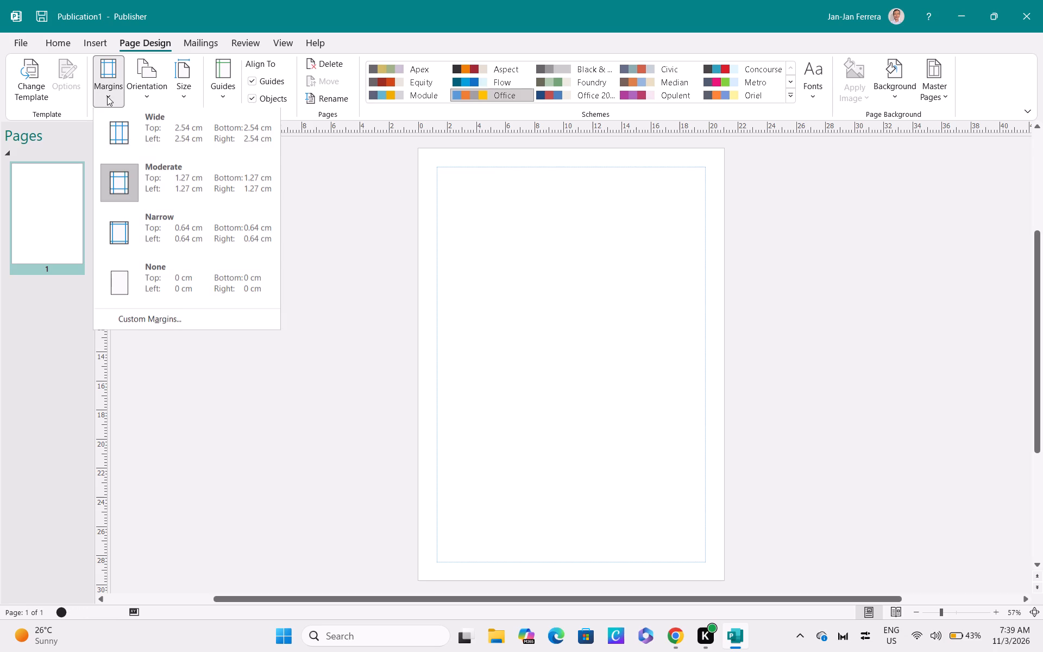
{"action": "left_click", "coordinate": [180, 242]}
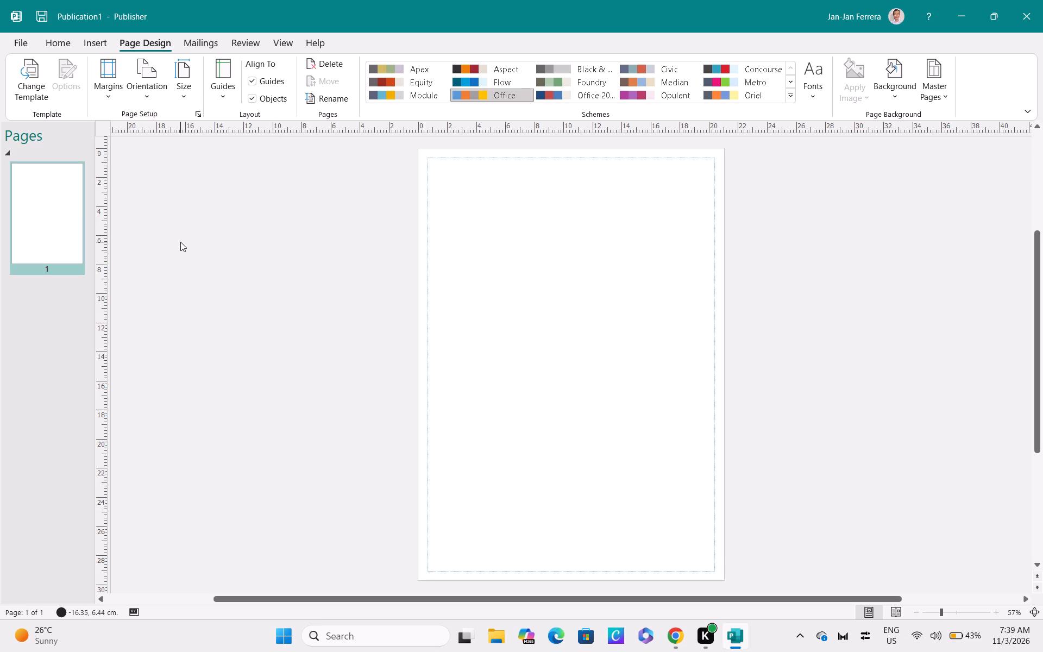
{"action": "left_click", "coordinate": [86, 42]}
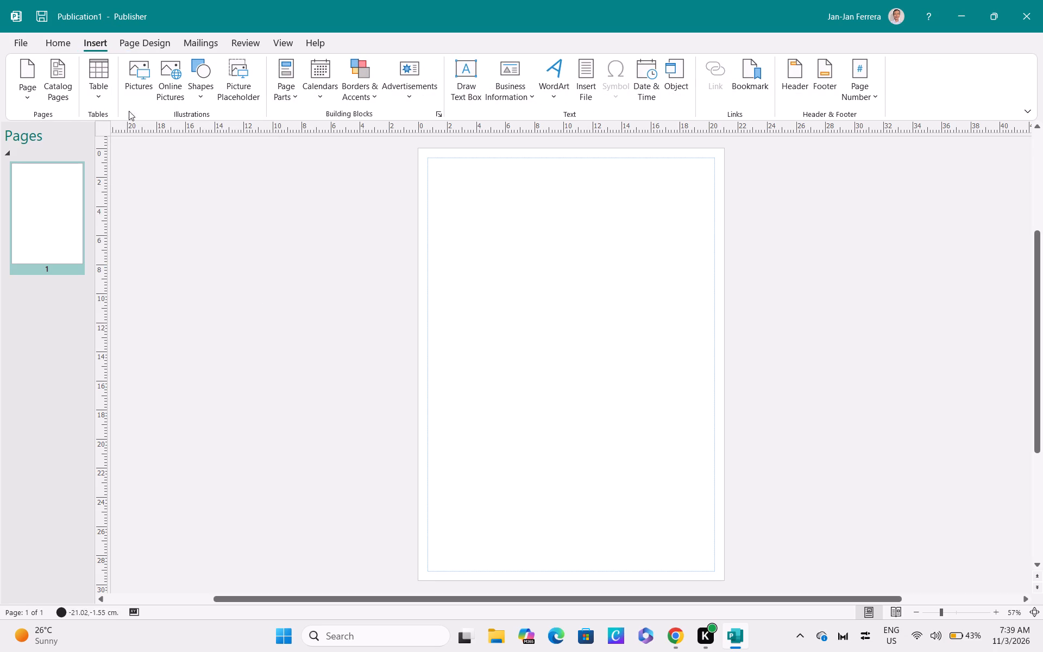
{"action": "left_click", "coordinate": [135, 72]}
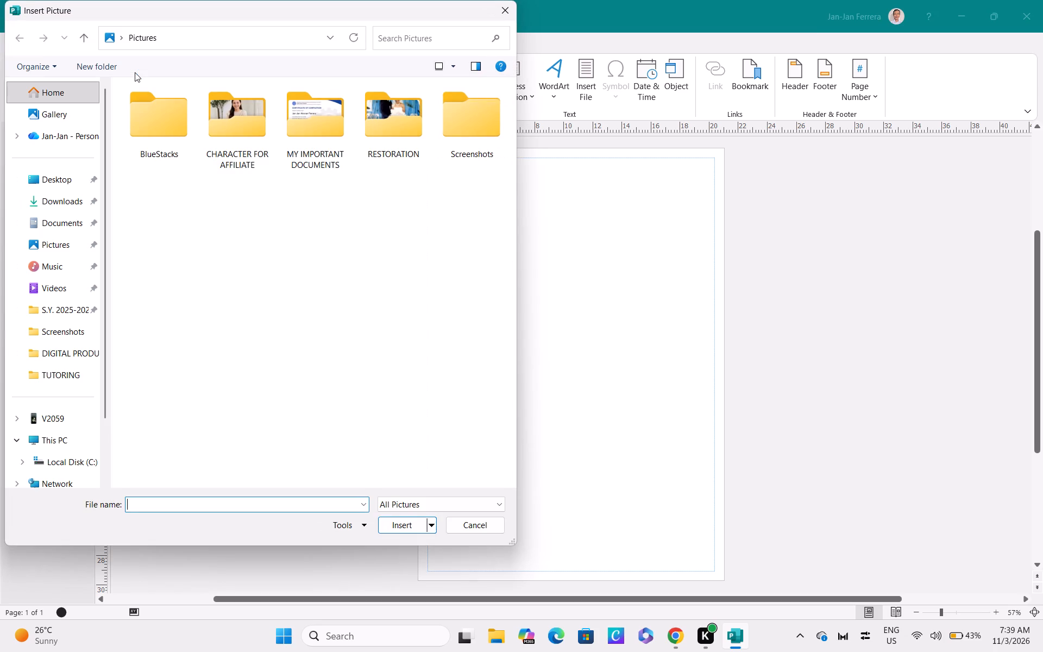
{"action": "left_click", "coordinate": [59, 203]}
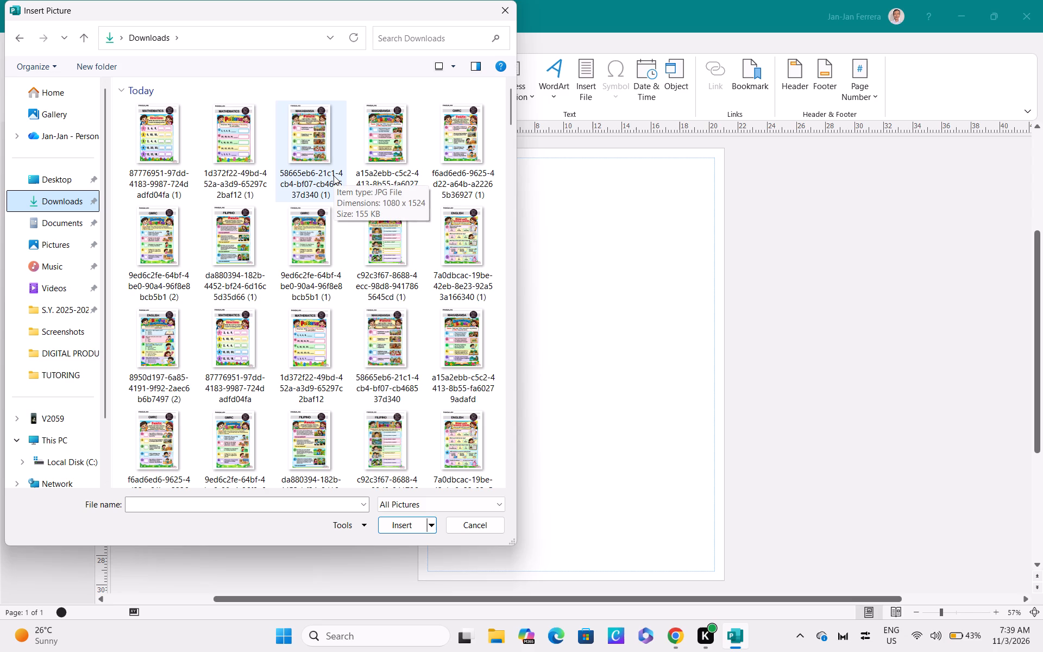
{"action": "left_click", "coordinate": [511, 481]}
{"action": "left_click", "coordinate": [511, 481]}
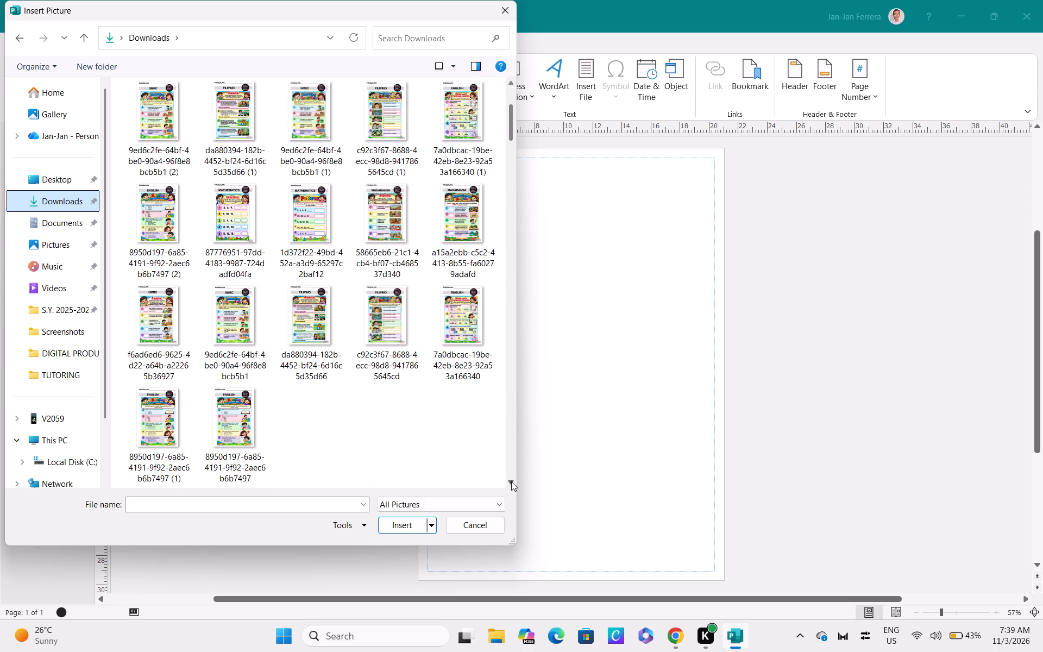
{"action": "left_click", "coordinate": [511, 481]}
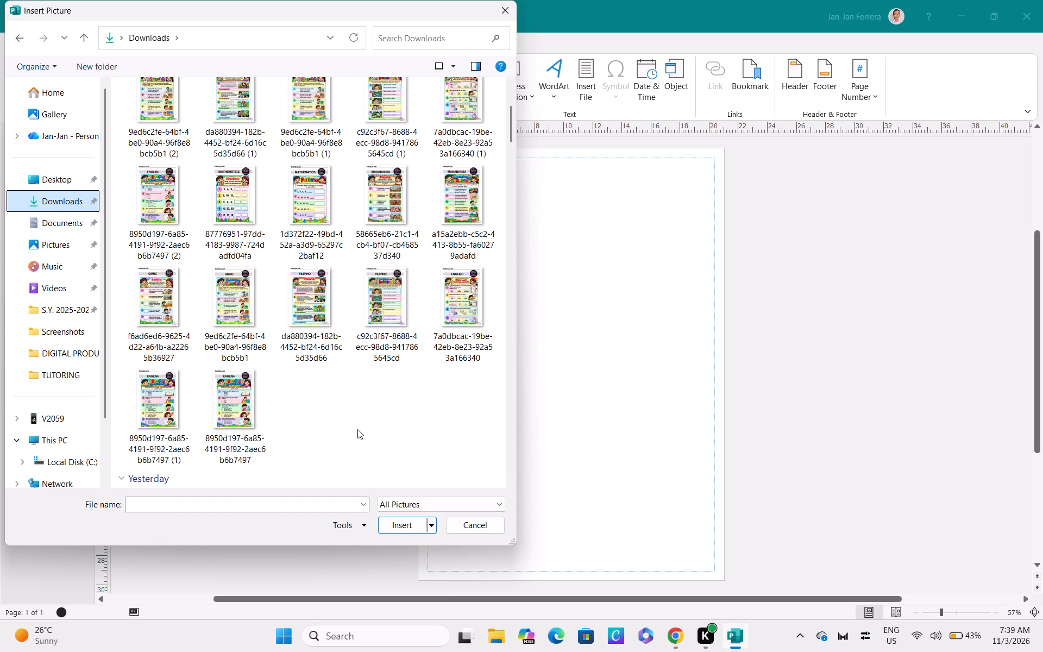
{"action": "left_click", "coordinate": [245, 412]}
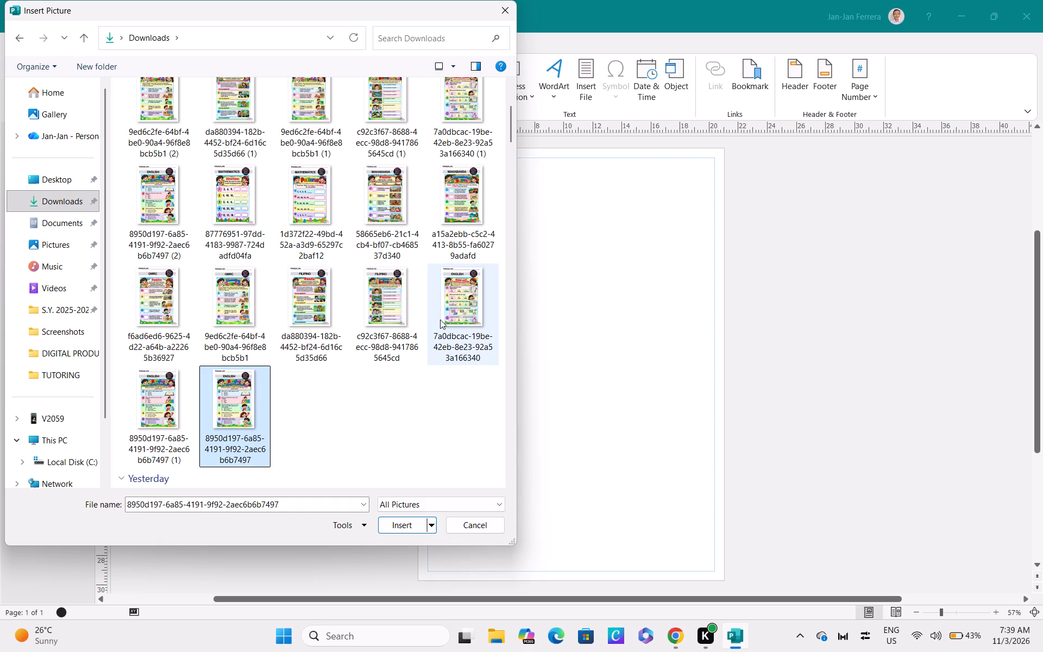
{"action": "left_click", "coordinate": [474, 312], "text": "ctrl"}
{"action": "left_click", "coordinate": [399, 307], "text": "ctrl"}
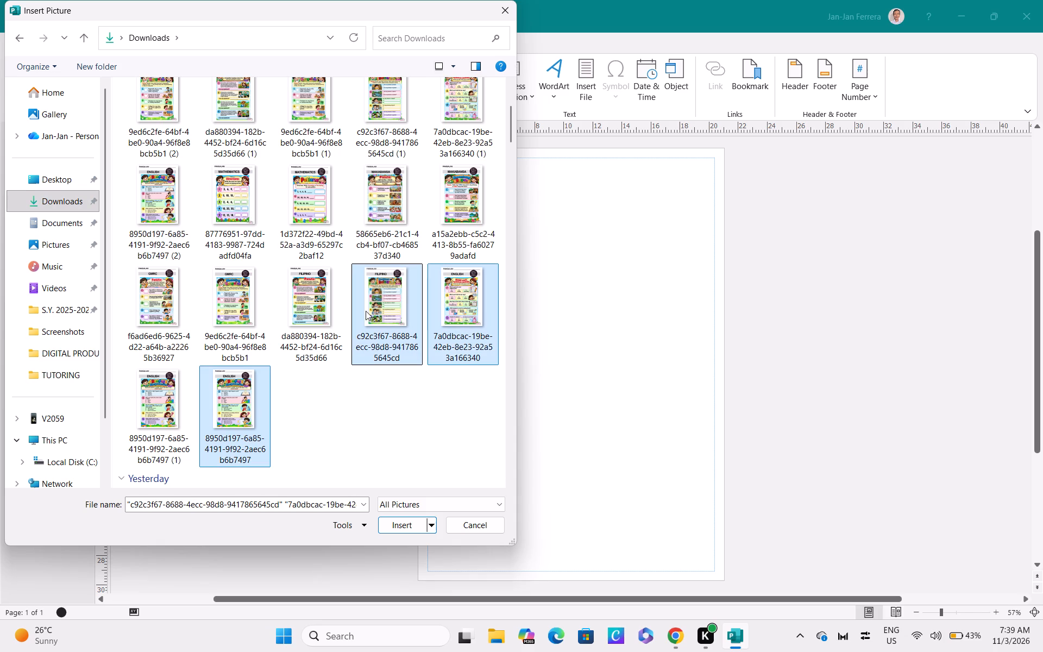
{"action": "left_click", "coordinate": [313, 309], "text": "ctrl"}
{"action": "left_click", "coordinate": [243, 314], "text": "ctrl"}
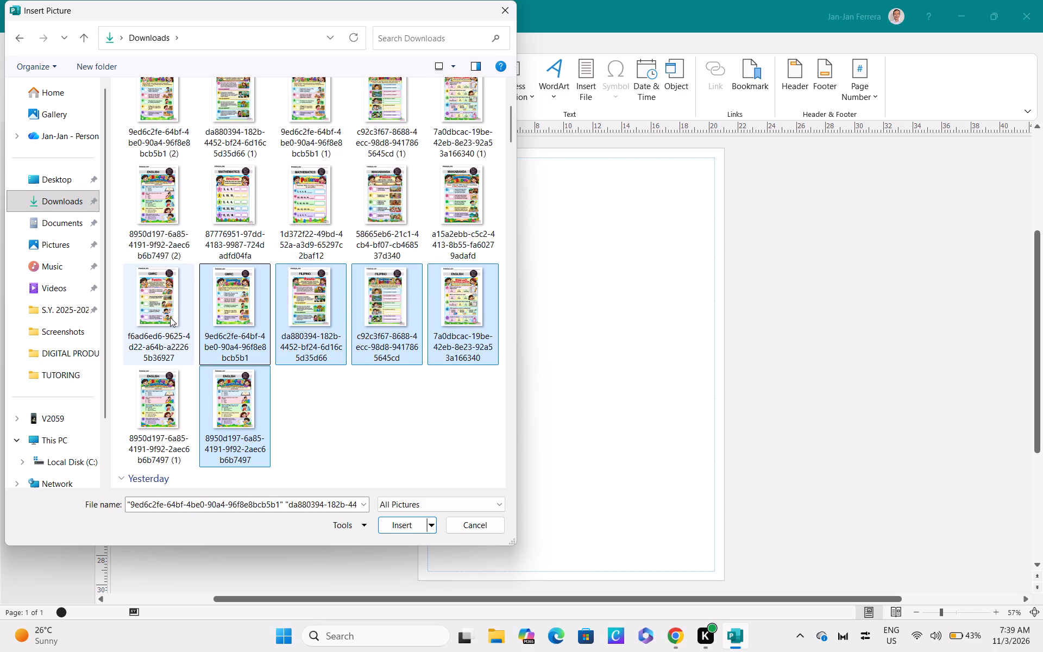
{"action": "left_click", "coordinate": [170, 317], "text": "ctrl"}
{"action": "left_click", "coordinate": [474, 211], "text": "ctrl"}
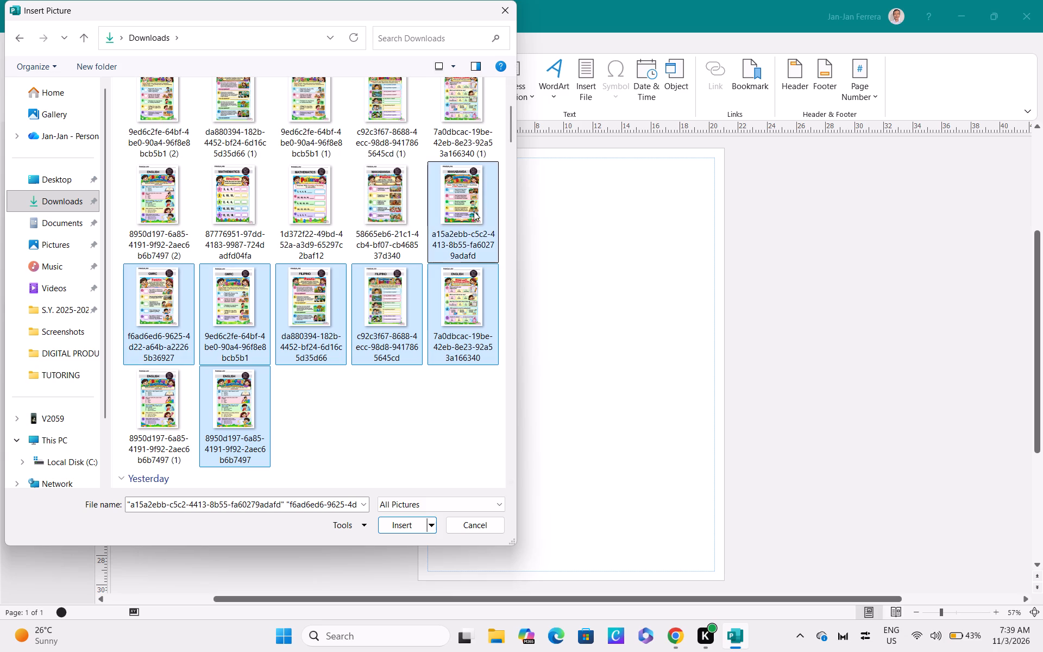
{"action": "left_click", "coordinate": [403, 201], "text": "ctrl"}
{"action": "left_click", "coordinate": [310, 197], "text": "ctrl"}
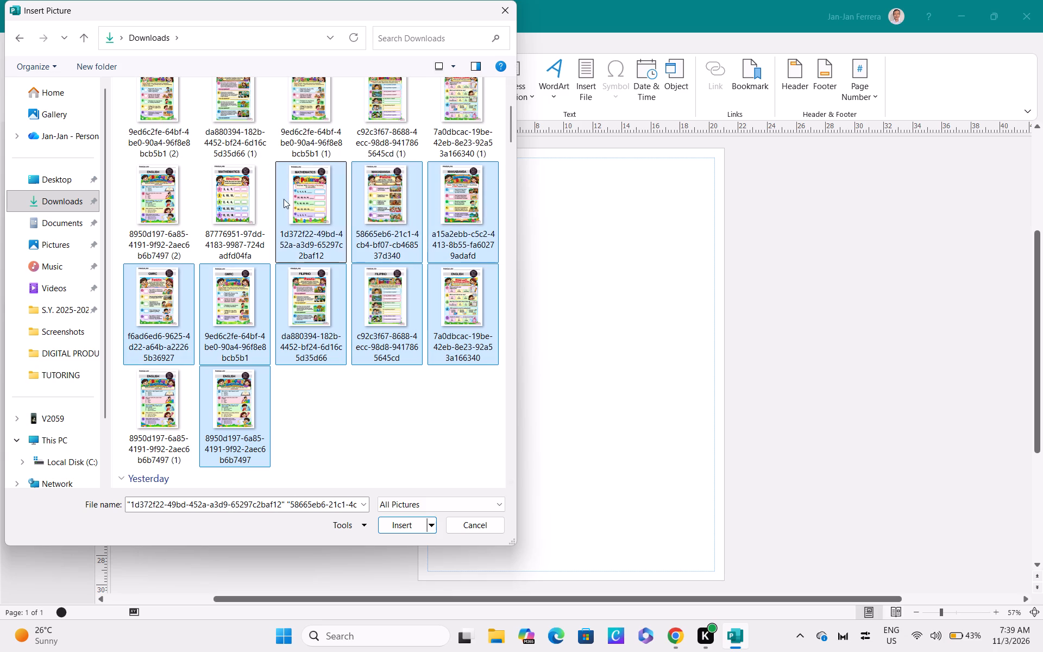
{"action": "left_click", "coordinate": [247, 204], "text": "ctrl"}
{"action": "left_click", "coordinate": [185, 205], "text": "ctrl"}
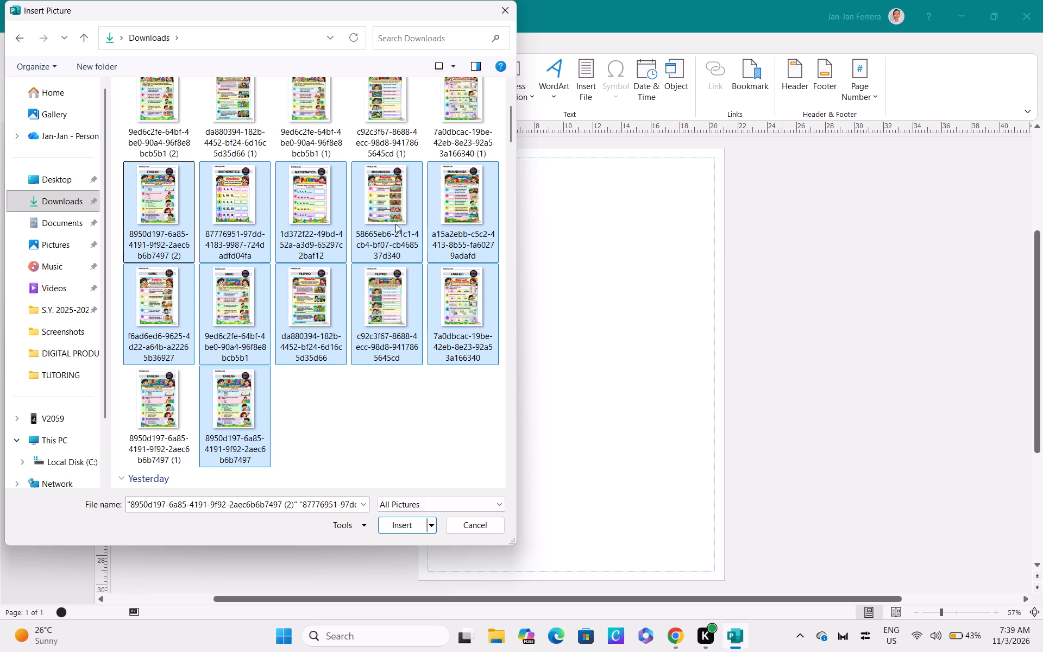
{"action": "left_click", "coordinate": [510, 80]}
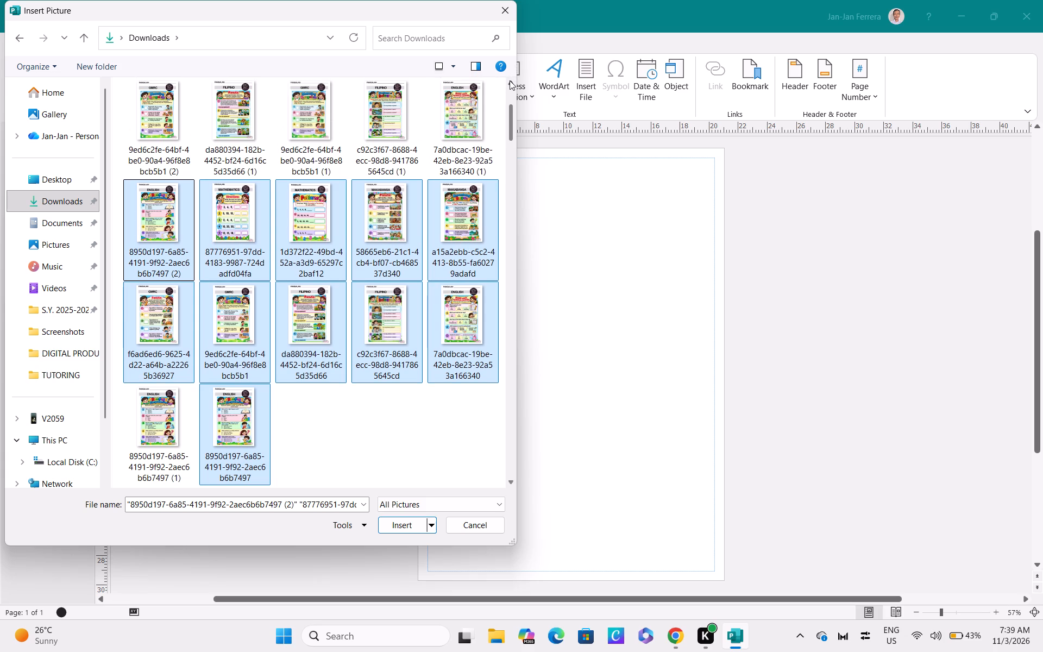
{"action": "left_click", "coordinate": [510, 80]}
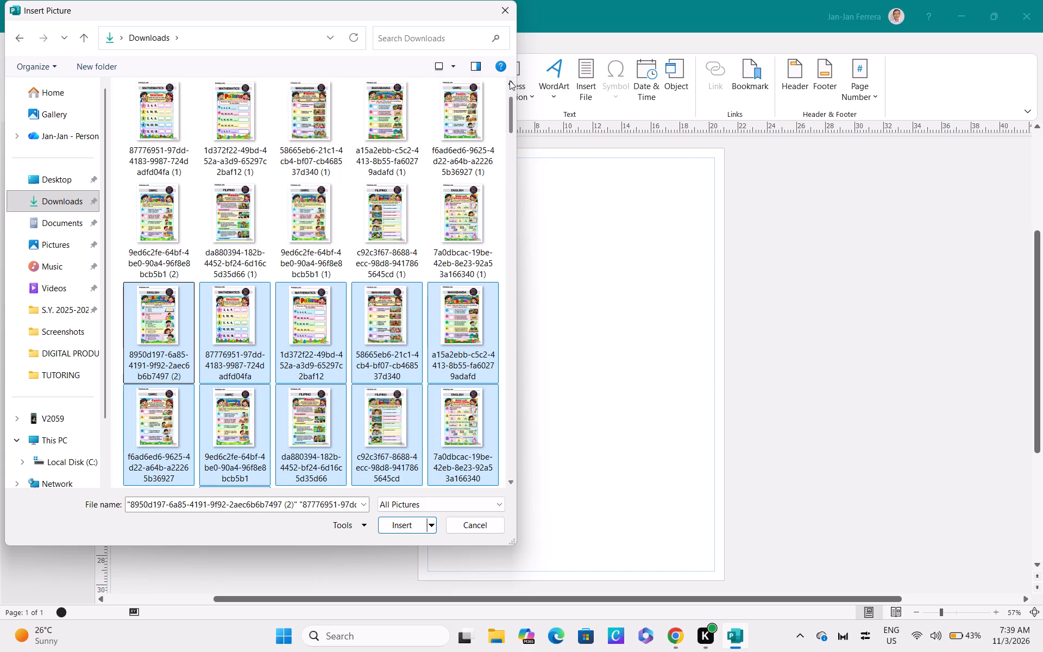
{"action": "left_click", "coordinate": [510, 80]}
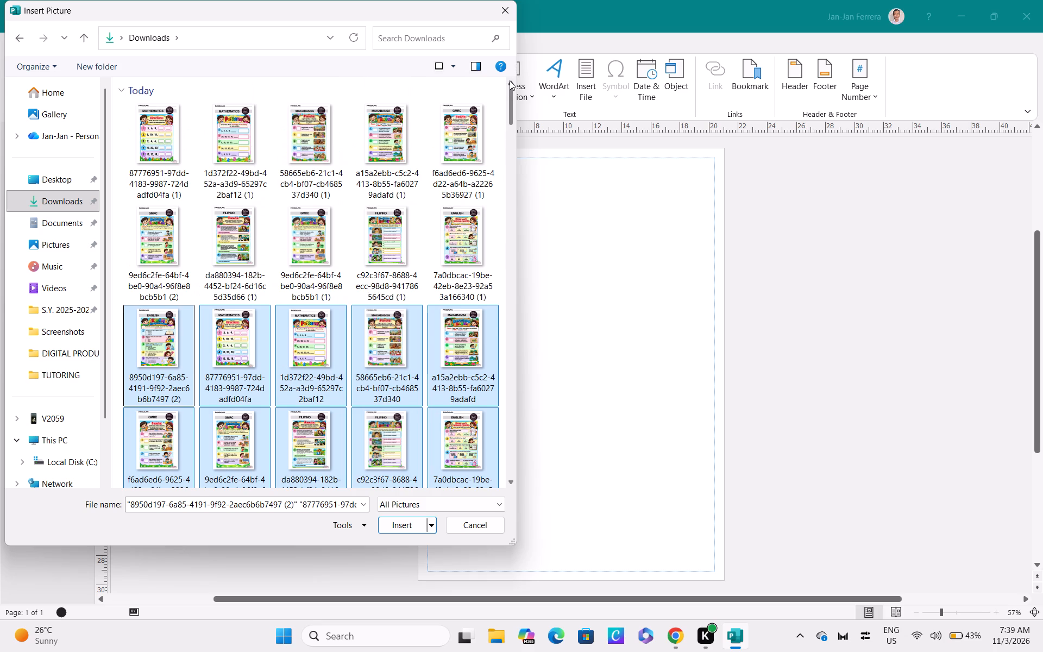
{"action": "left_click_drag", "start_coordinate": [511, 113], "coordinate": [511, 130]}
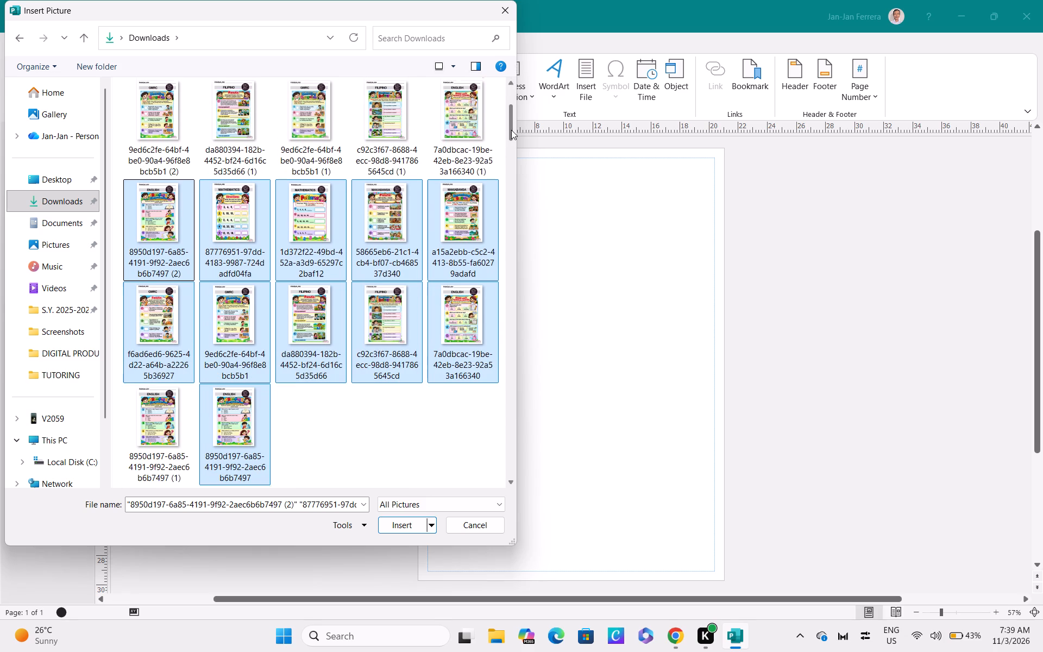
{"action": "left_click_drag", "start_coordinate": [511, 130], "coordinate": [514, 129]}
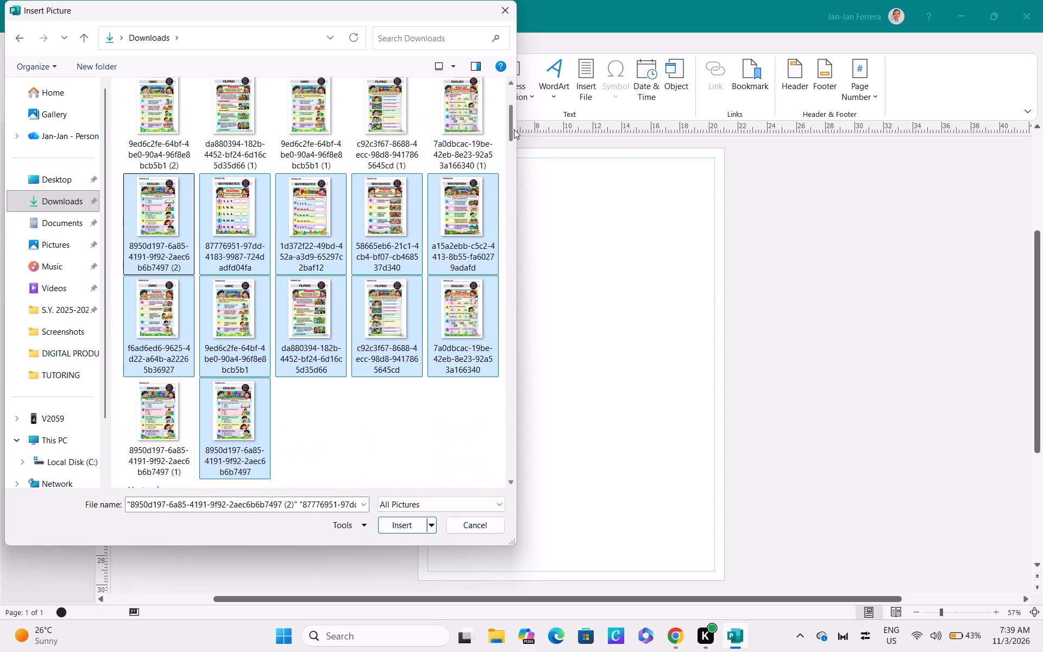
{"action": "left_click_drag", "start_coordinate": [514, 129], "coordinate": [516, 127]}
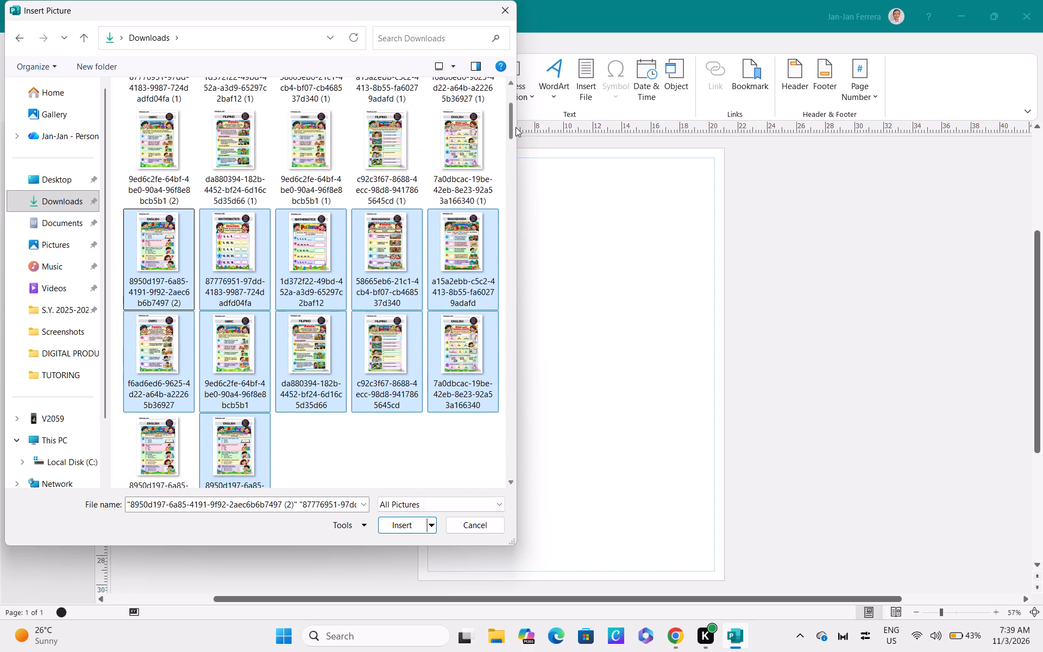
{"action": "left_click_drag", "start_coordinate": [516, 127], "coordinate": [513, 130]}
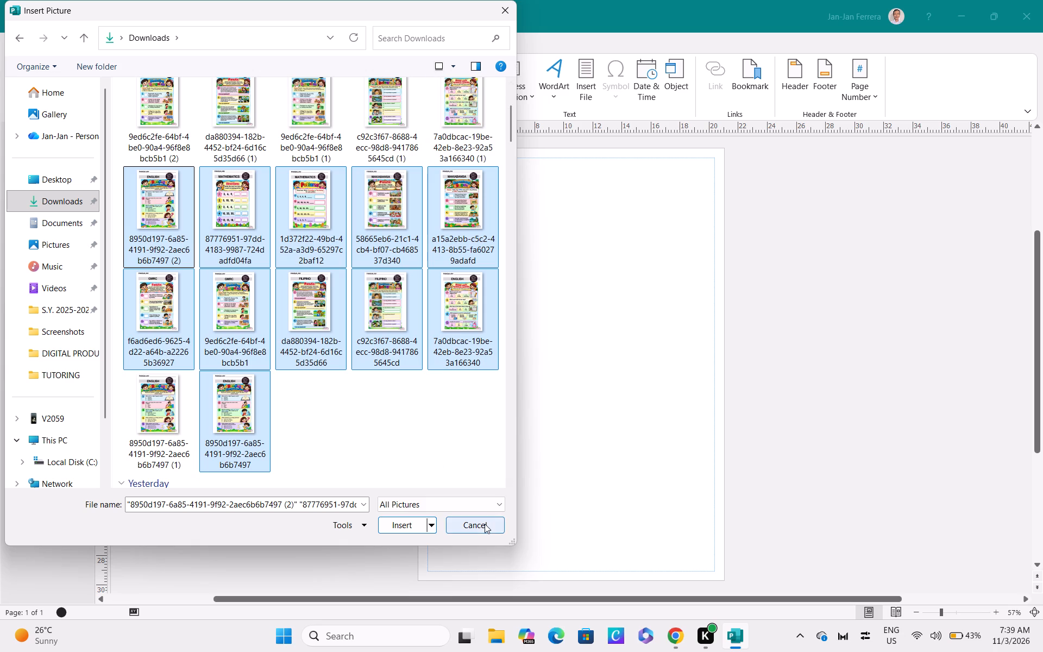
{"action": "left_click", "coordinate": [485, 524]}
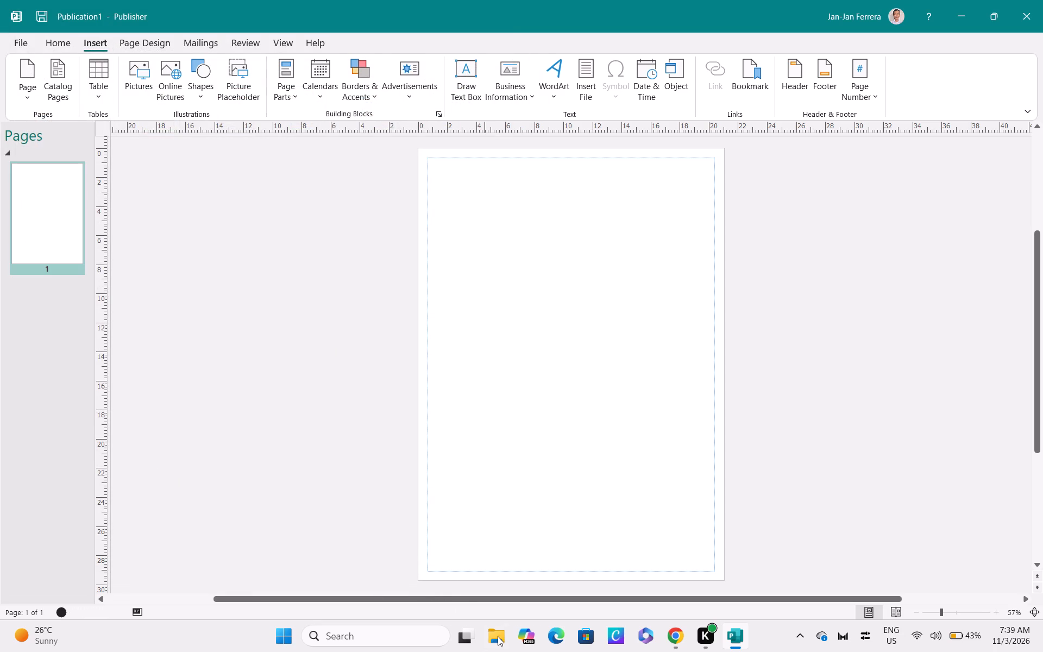
Delete all the JPG worksheet images listed under Today in the Downloads folder in File Explorer.
{"action": "left_click", "coordinate": [501, 638]}
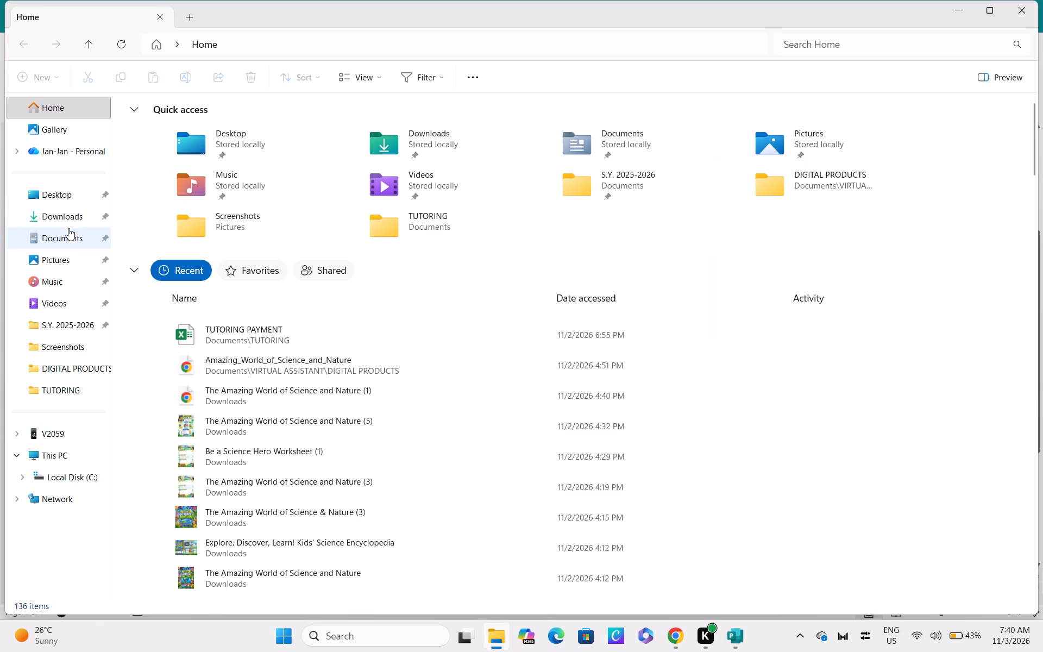
{"action": "left_click", "coordinate": [68, 215]}
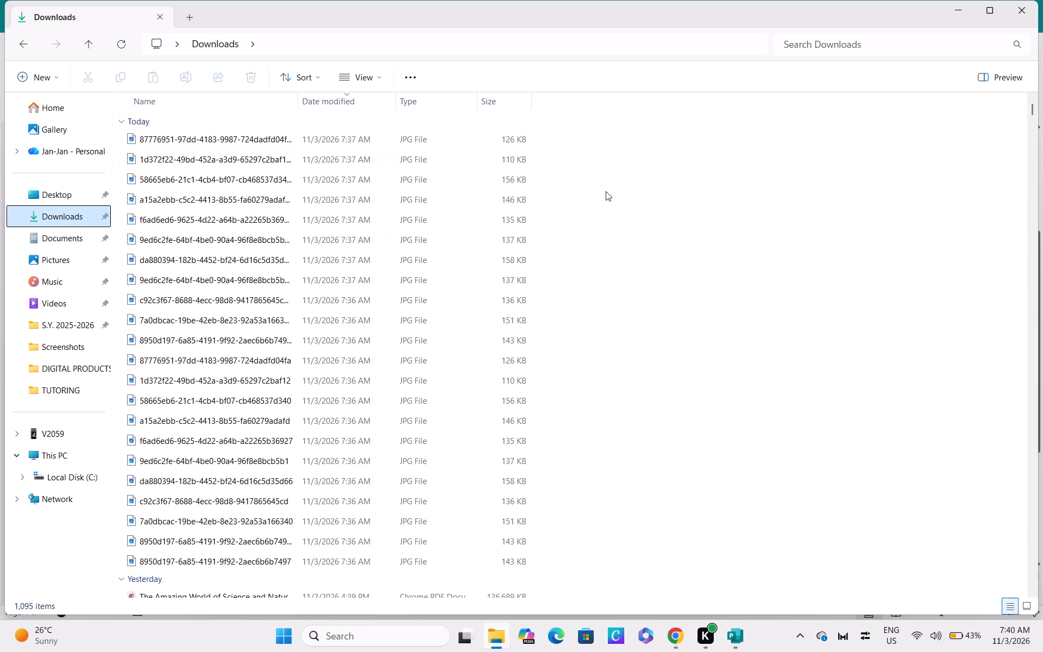
{"action": "left_click_drag", "start_coordinate": [599, 137], "coordinate": [477, 137]}
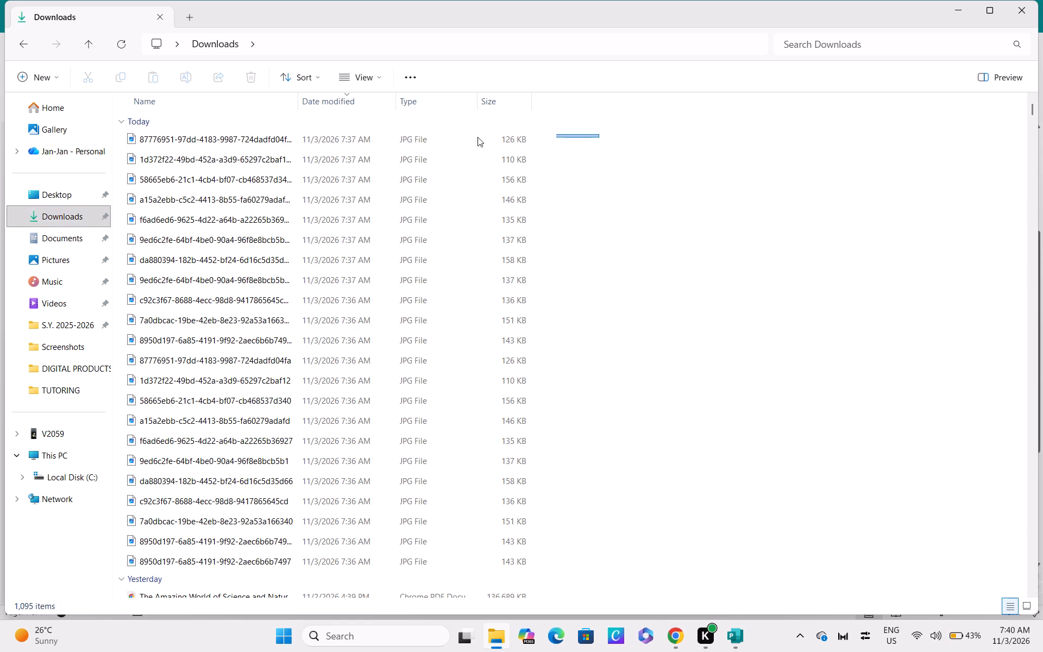
{"action": "left_click_drag", "start_coordinate": [477, 137], "coordinate": [248, 561]}
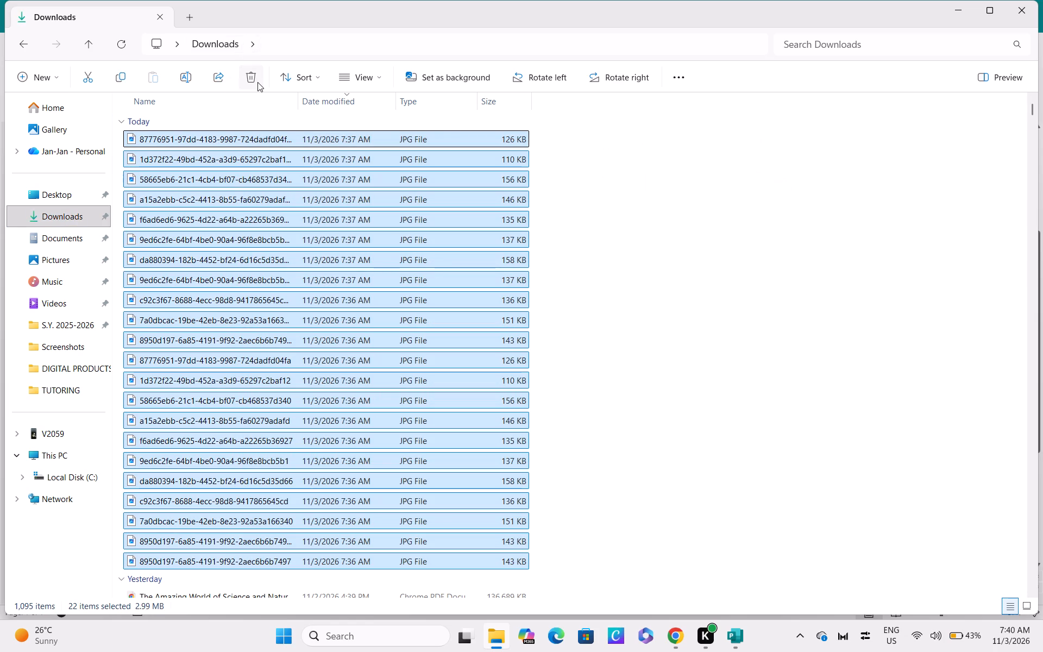
{"action": "left_click", "coordinate": [257, 82]}
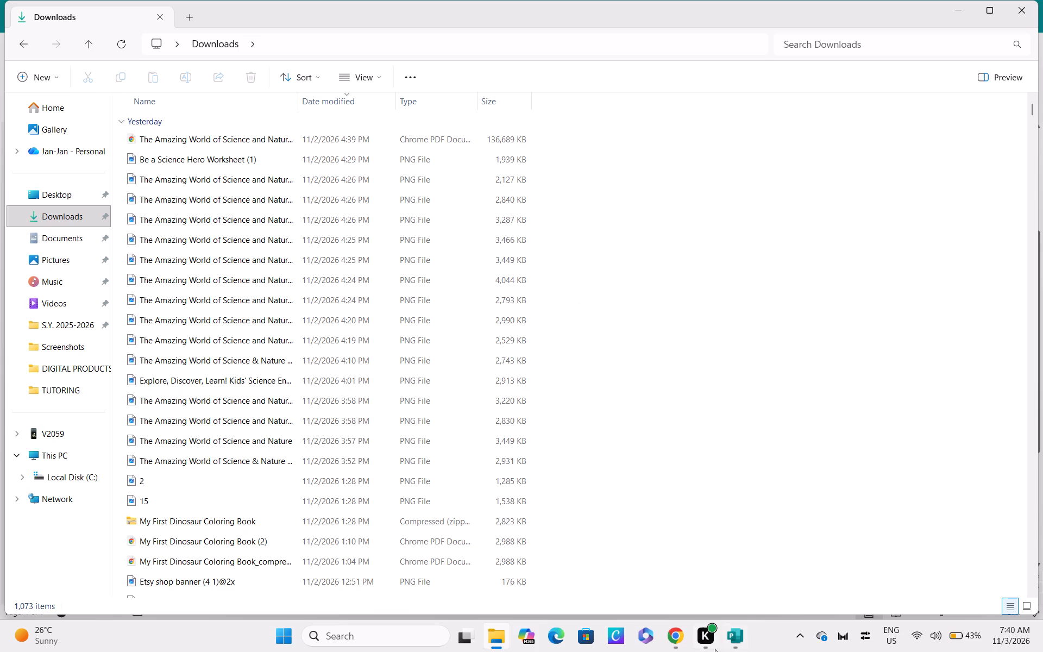
In Chrome, open the forwarded worksheet images in the Facebook chat, go back to the first one, and download English Week 7 Session 1.
{"action": "left_click", "coordinate": [675, 641]}
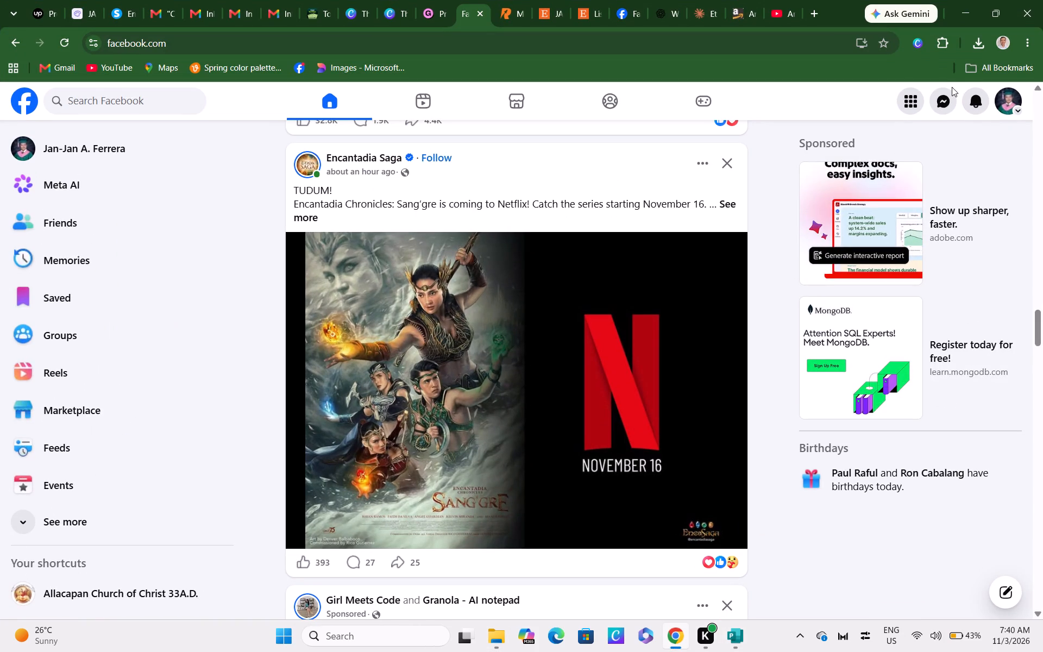
{"action": "left_click", "coordinate": [938, 98]}
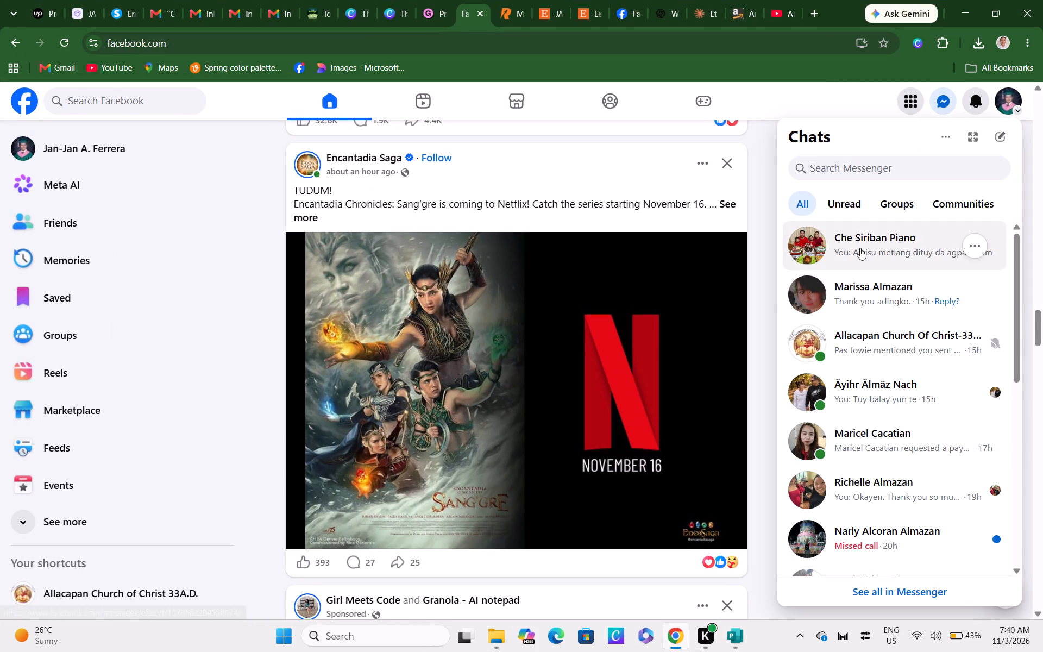
{"action": "left_click", "coordinate": [860, 248]}
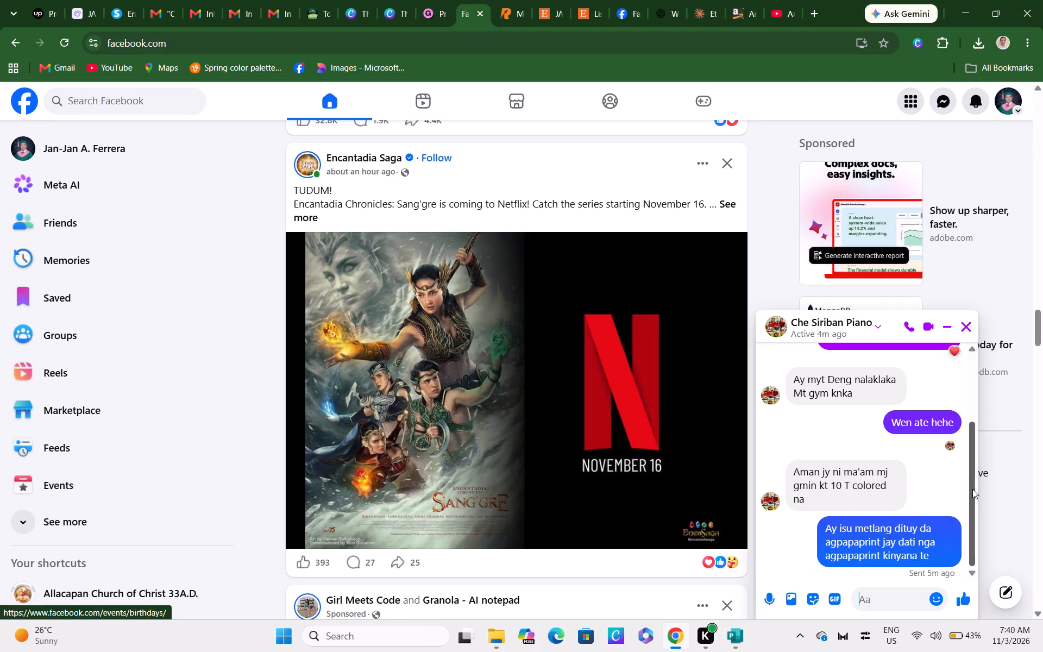
{"action": "left_click_drag", "start_coordinate": [972, 489], "coordinate": [1008, 253]}
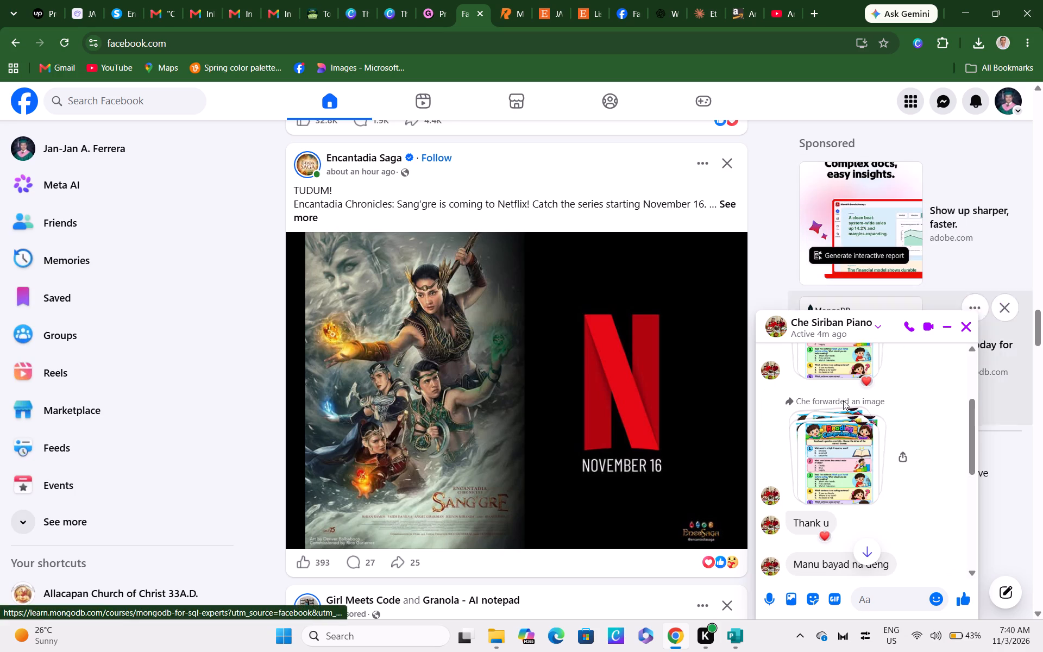
{"action": "left_click_drag", "start_coordinate": [976, 432], "coordinate": [979, 409]}
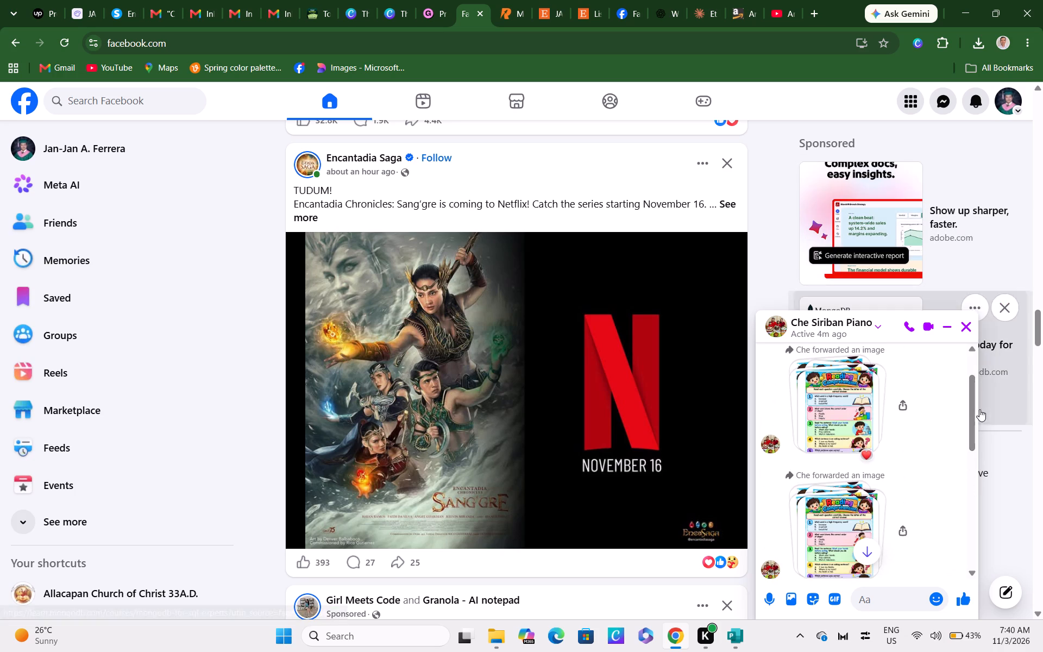
{"action": "left_click", "coordinate": [843, 418]}
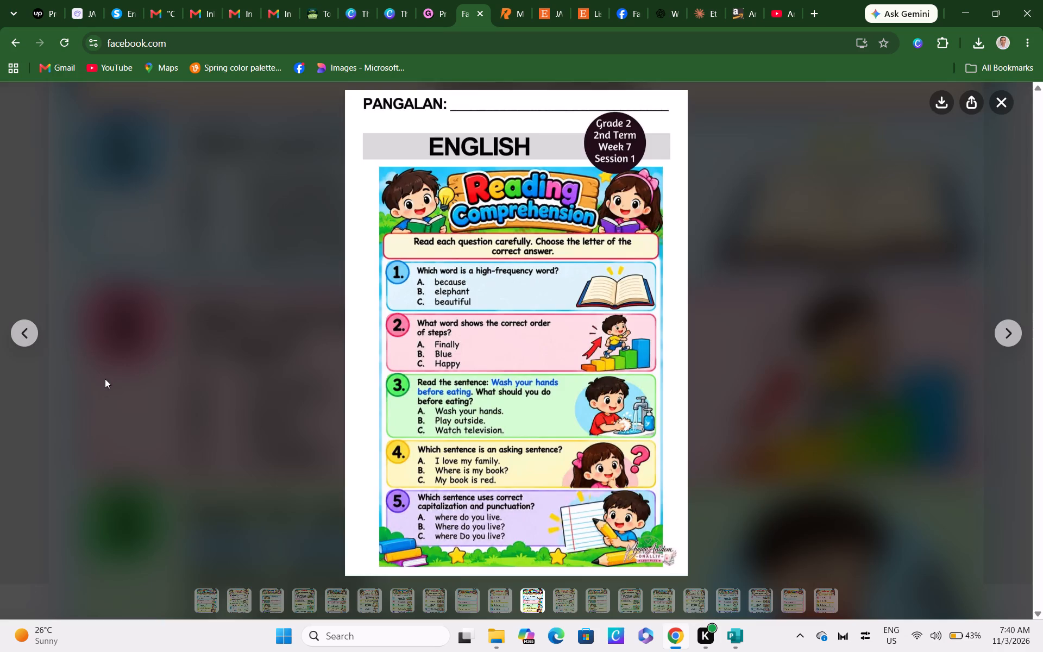
{"action": "left_click", "coordinate": [28, 330]}
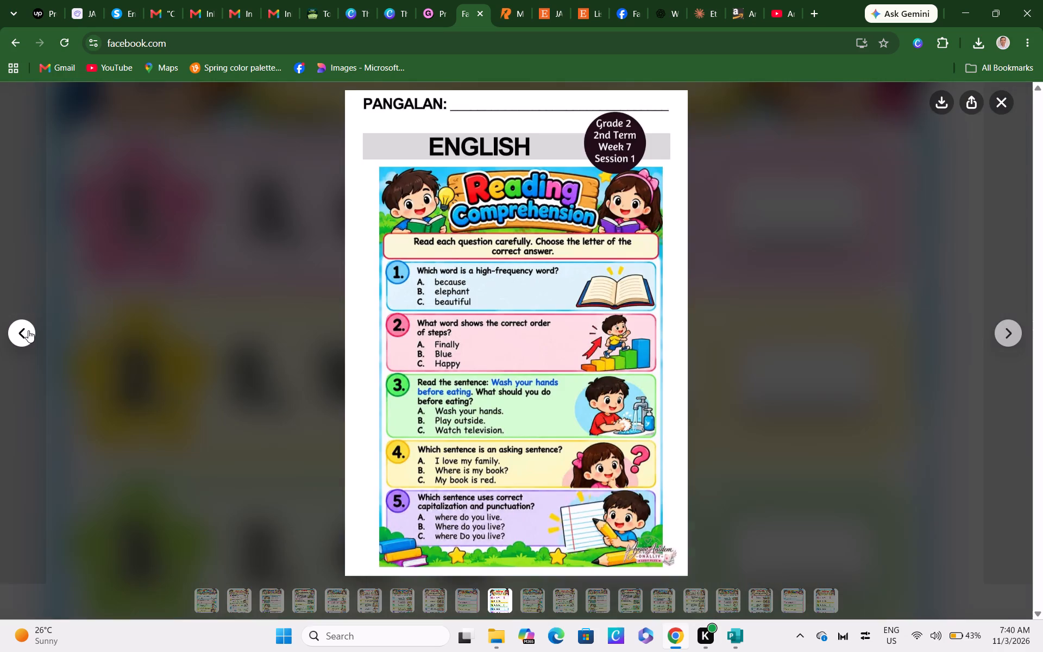
{"action": "triple_click", "coordinate": [28, 330]}
{"action": "triple_click", "coordinate": [28, 330]}
{"action": "triple_click", "coordinate": [28, 330]}
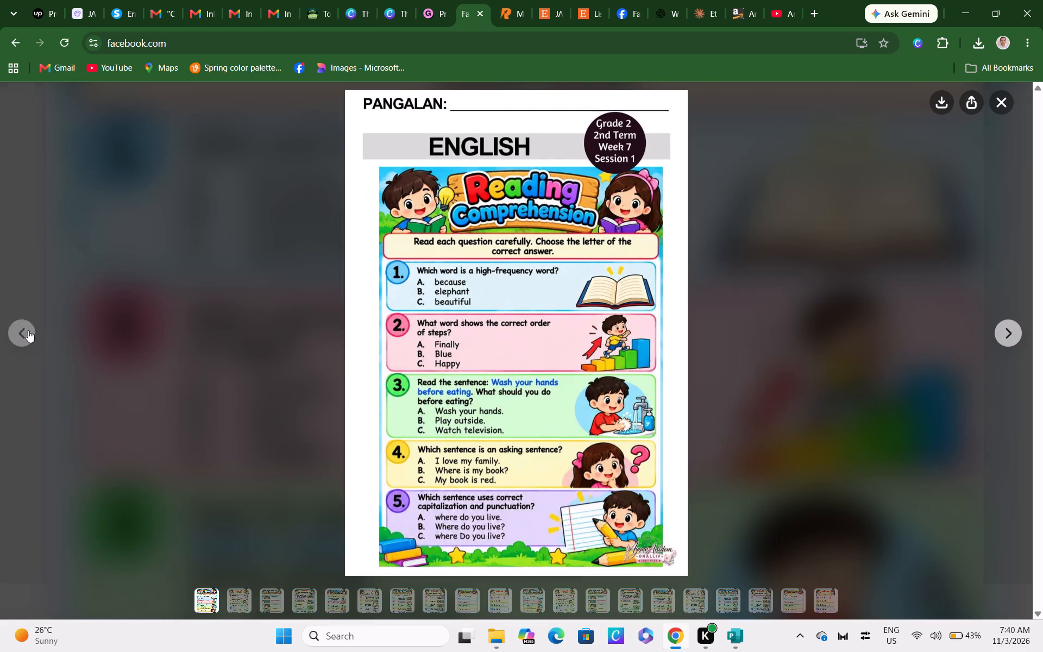
{"action": "left_click", "coordinate": [28, 330]}
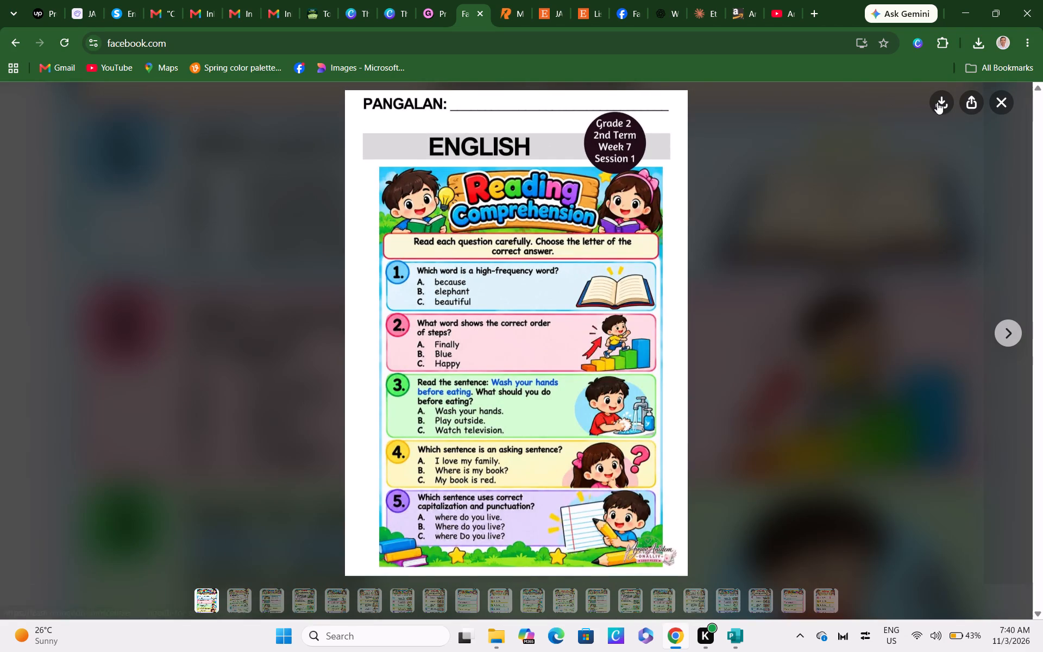
{"action": "left_click", "coordinate": [938, 102]}
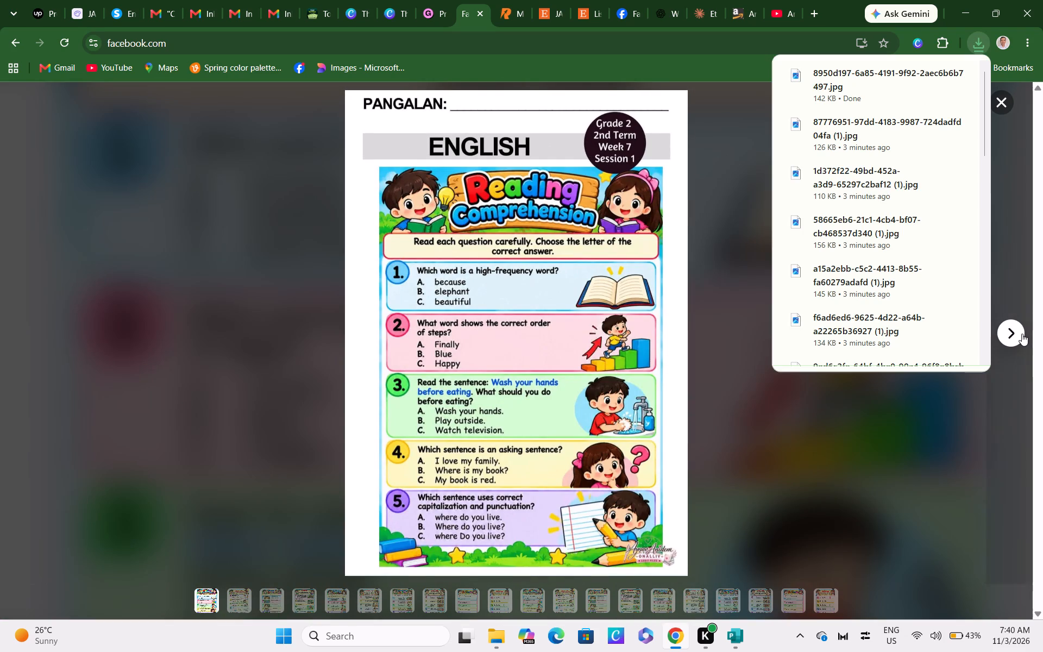
Download the English Session 2, Filipino Session 1 and Filipino Session 2 worksheets in order, and advance to GMRC Session 1.
{"action": "left_click", "coordinate": [1022, 334]}
{"action": "left_click", "coordinate": [936, 100]}
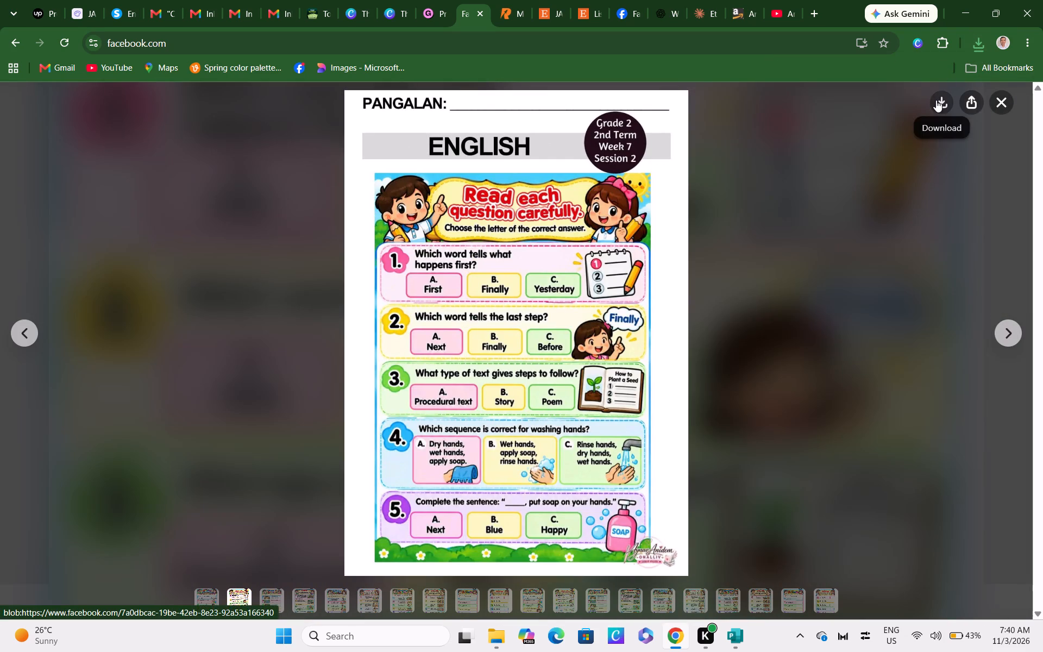
{"action": "left_click", "coordinate": [1016, 340]}
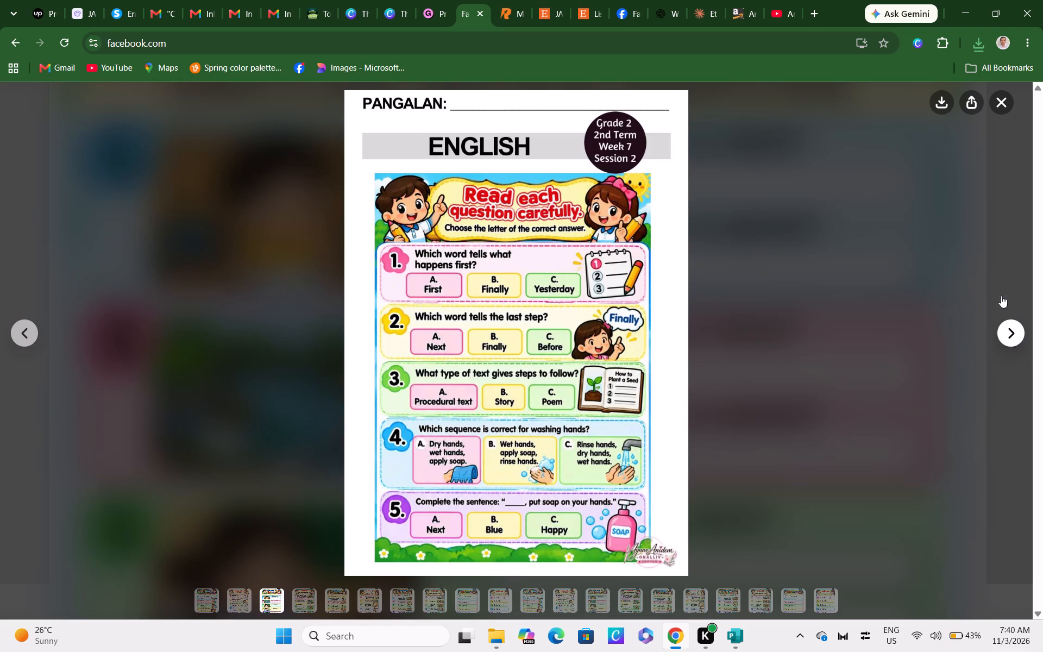
{"action": "left_click", "coordinate": [940, 108]}
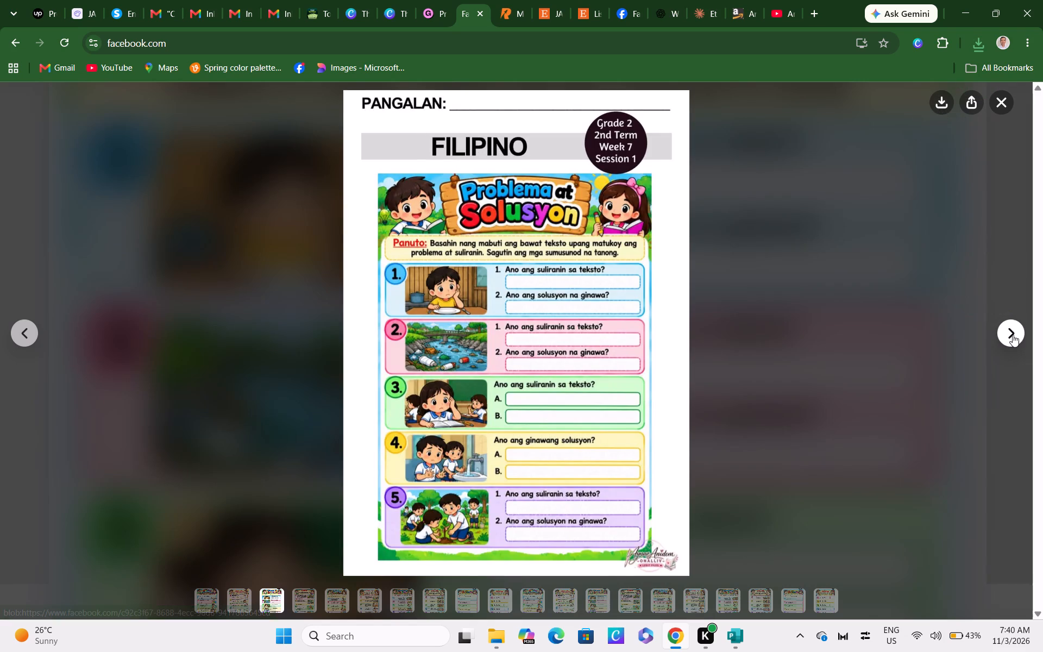
{"action": "left_click", "coordinate": [1013, 335]}
{"action": "left_click", "coordinate": [947, 104]}
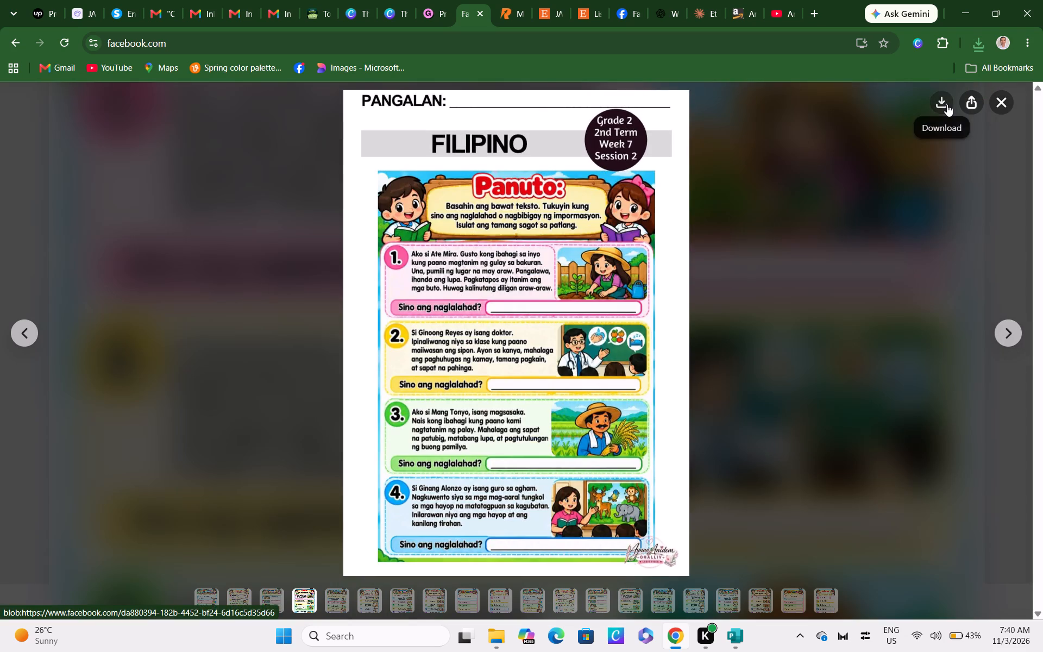
{"action": "left_click", "coordinate": [1009, 334]}
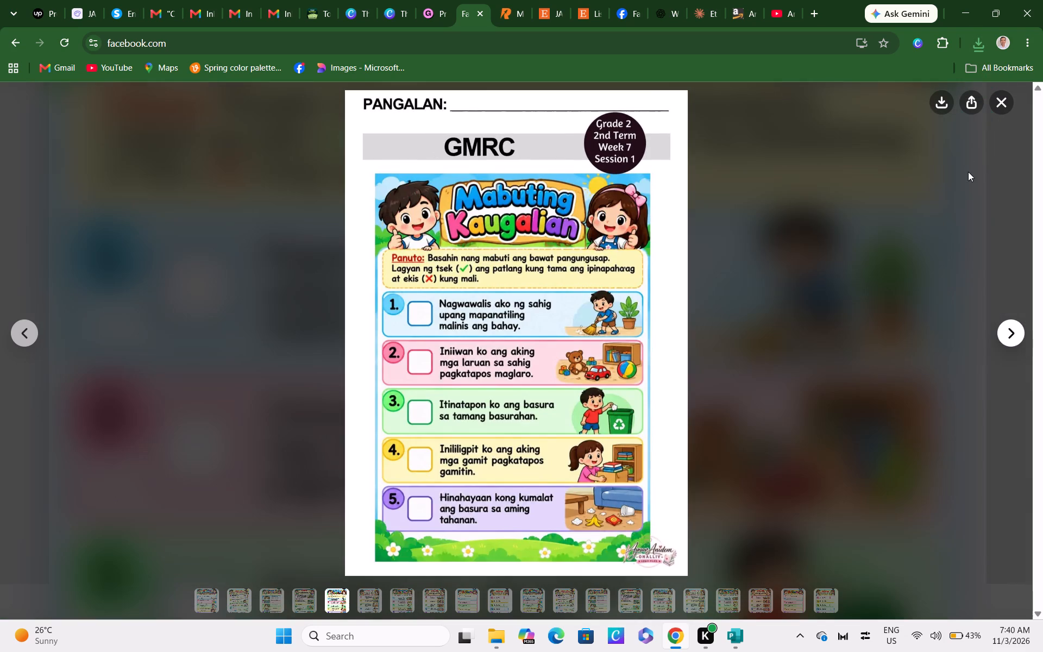
Download the Grade 2 Week 7 worksheet images for GMRC Sessions 1 and 2 and Makabansa Sessions 1 and 2.
{"action": "left_click", "coordinate": [940, 105]}
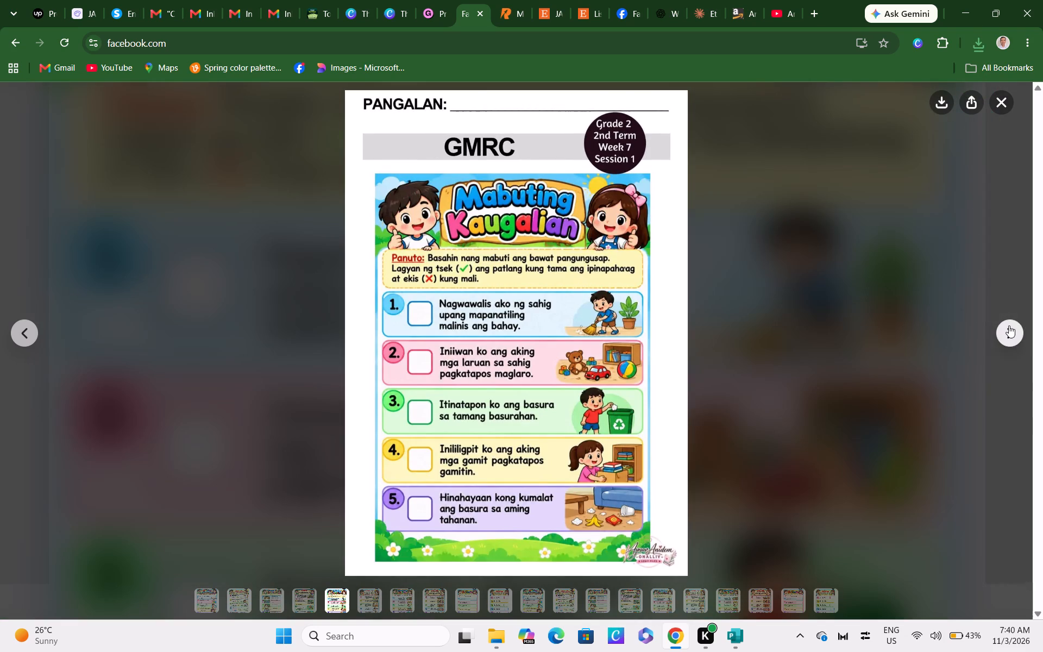
{"action": "left_click", "coordinate": [1011, 325]}
{"action": "left_click", "coordinate": [937, 104]}
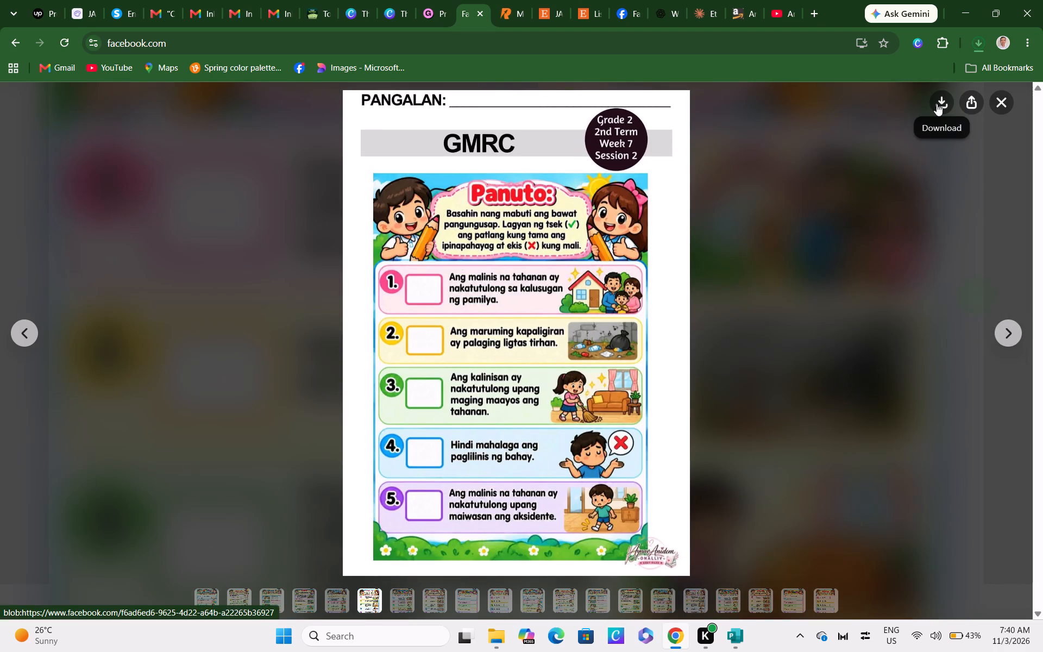
{"action": "left_click", "coordinate": [1011, 330]}
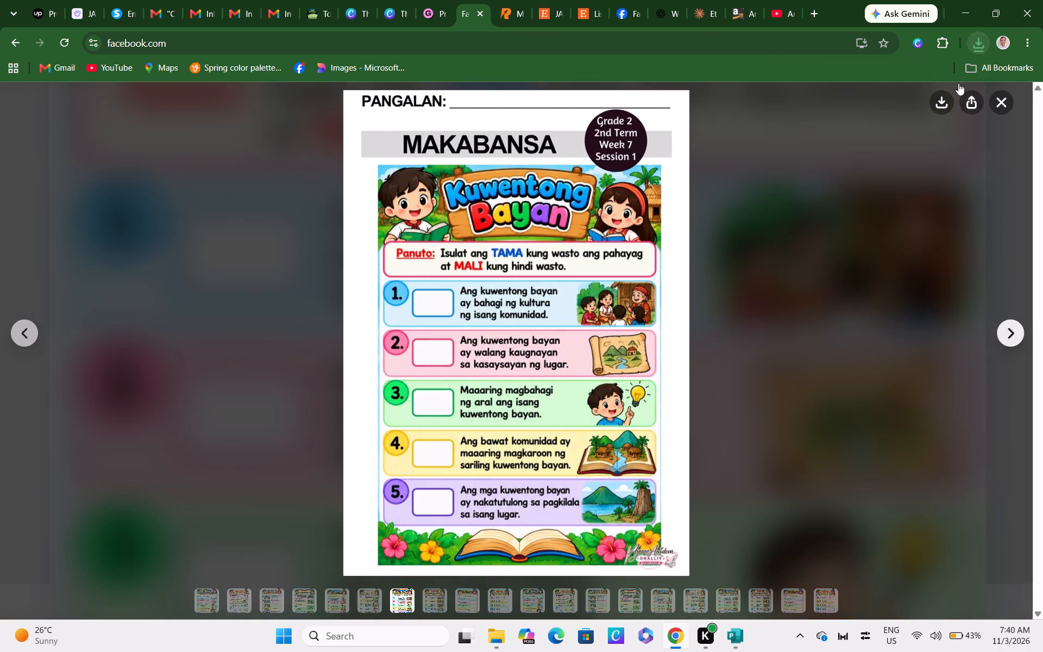
{"action": "left_click", "coordinate": [943, 99]}
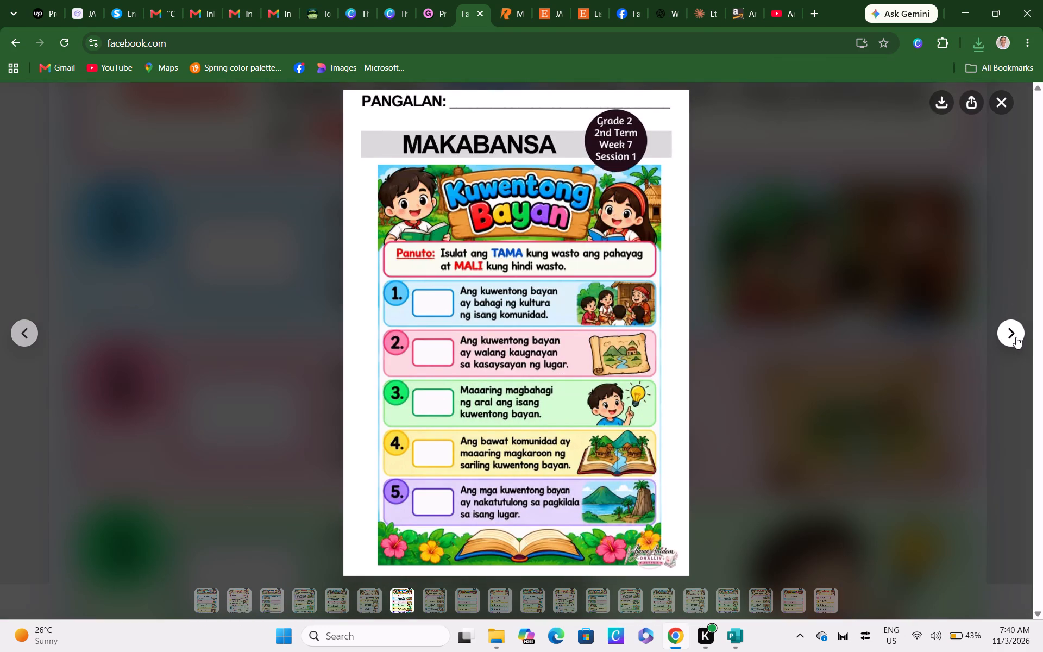
{"action": "left_click", "coordinate": [1015, 337]}
{"action": "left_click", "coordinate": [945, 103]}
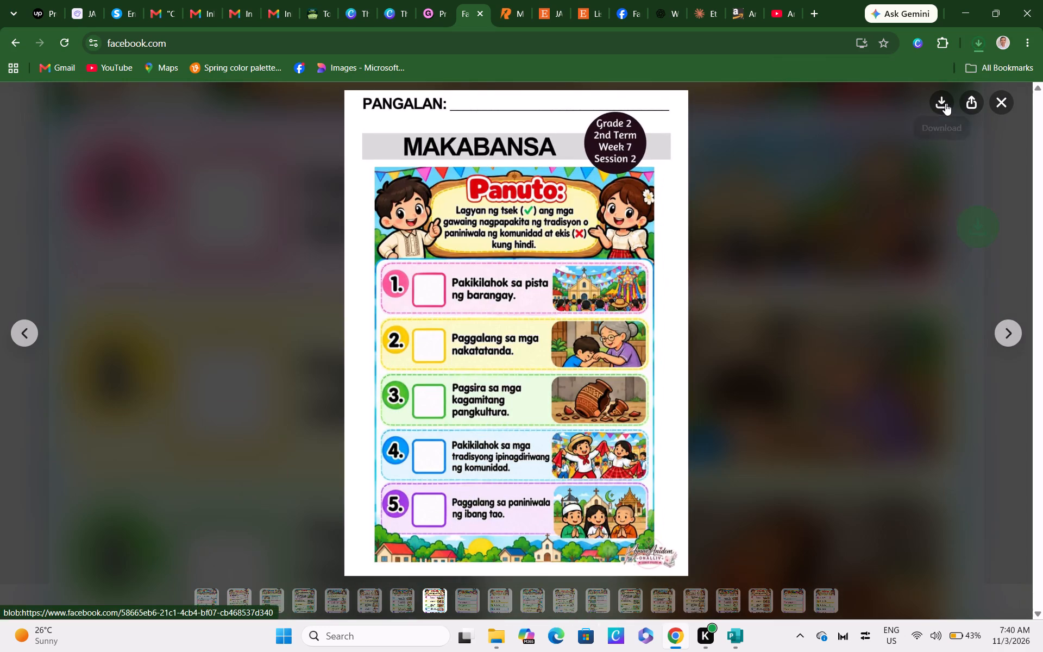
Download the Week 7 worksheet images for Mathematics Sessions 1 and 2 and English Sessions 1 and 2.
{"action": "left_click", "coordinate": [1012, 331]}
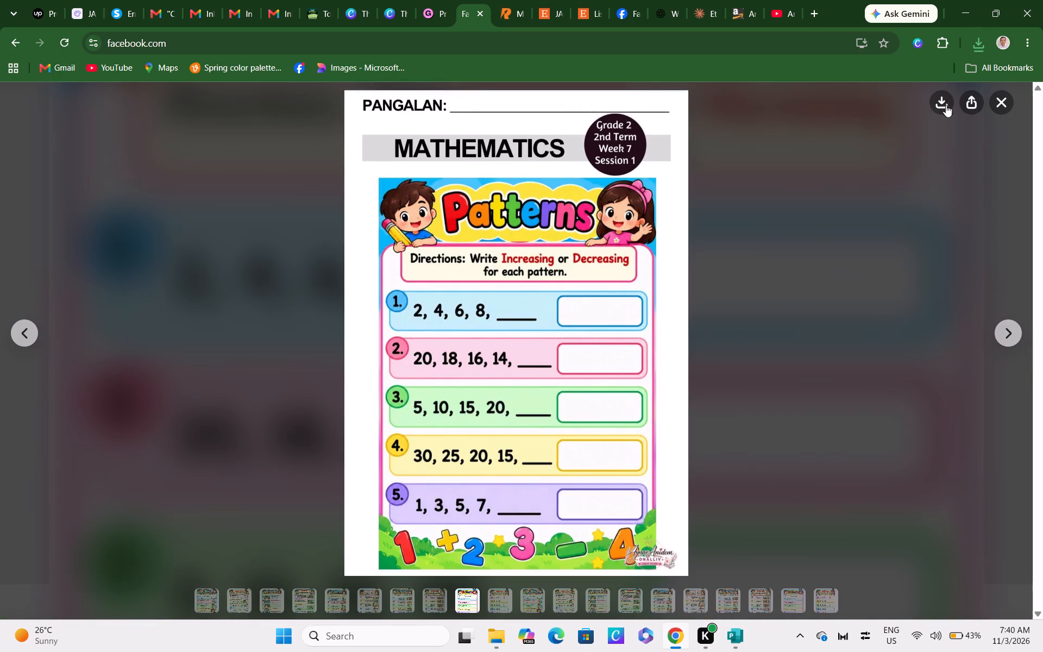
{"action": "left_click", "coordinate": [945, 102]}
{"action": "left_click", "coordinate": [1002, 319]}
{"action": "left_click", "coordinate": [937, 102]}
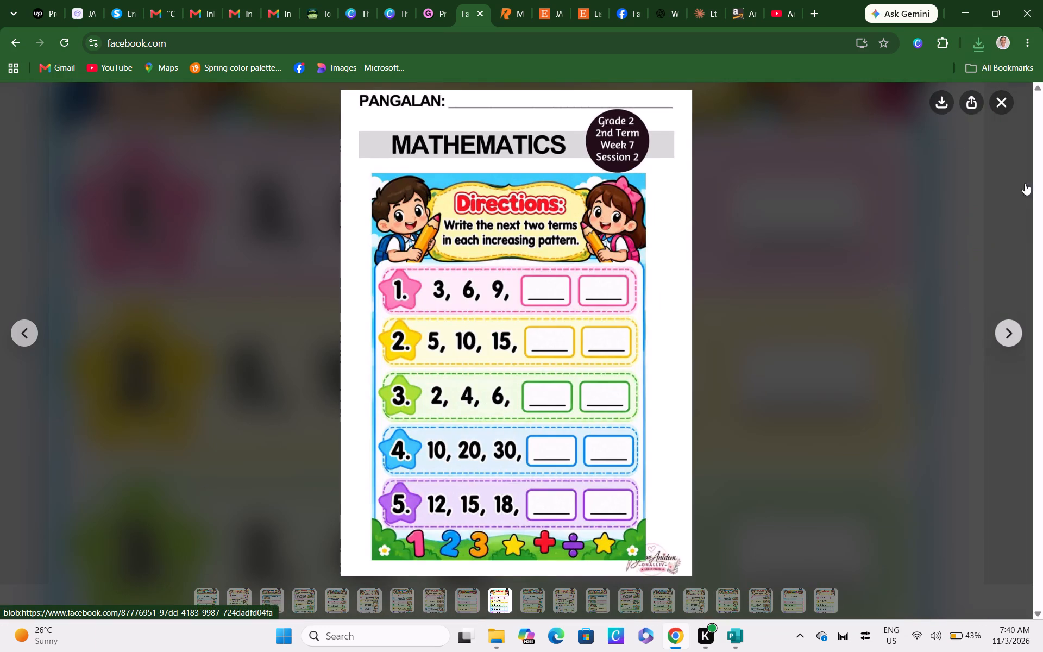
{"action": "left_click", "coordinate": [1011, 333]}
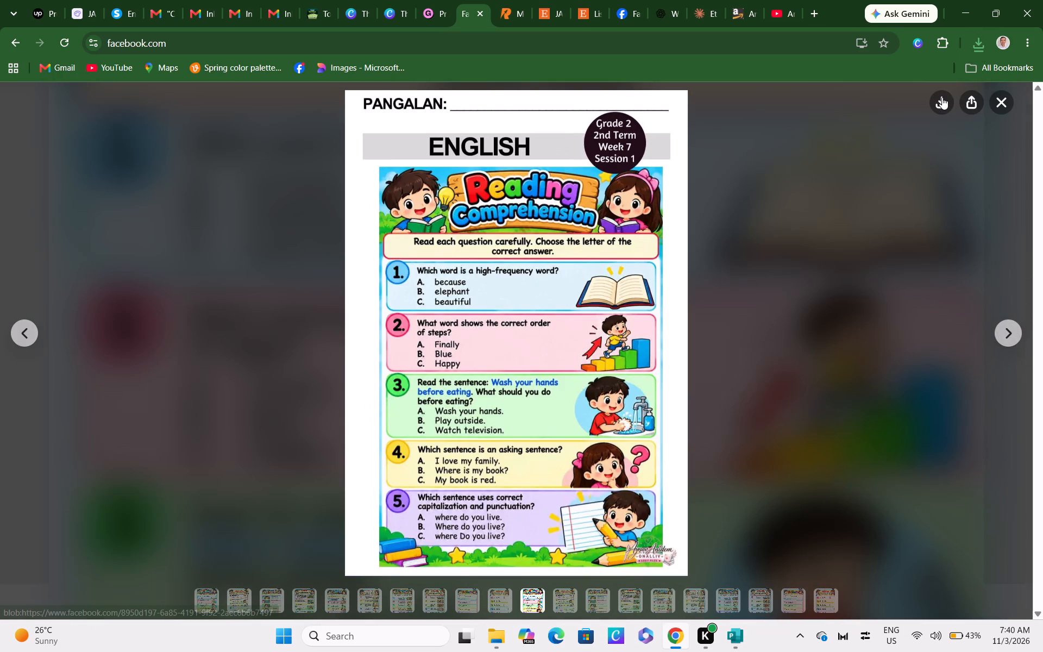
{"action": "left_click", "coordinate": [942, 97]}
{"action": "left_click", "coordinate": [1011, 331]}
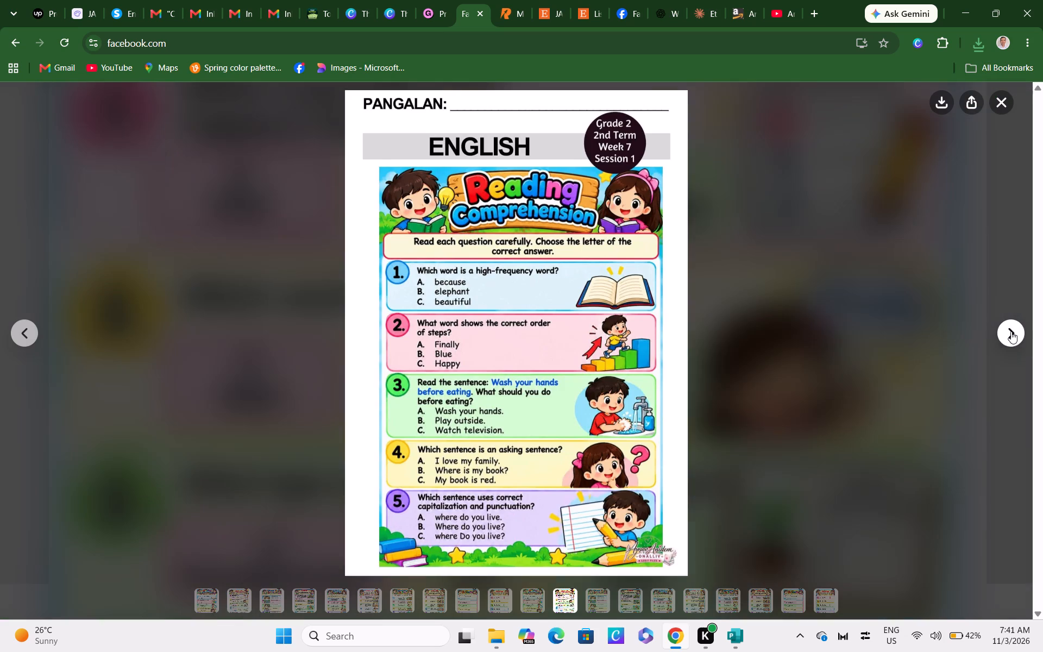
{"action": "left_click", "coordinate": [945, 110]}
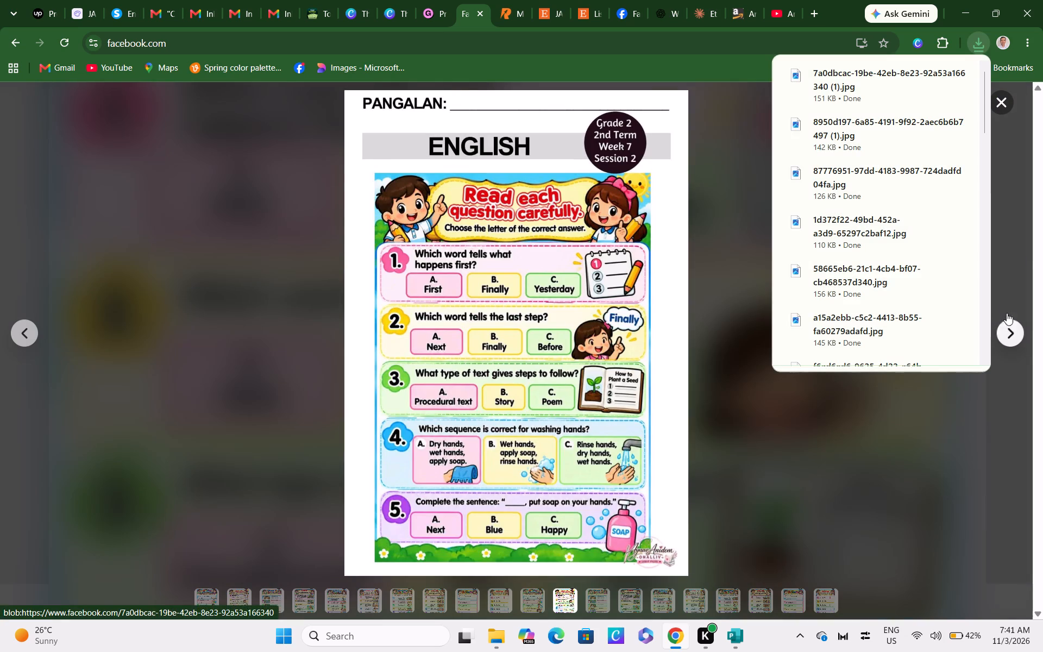
Download the Week 7 worksheet images for Filipino Sessions 1 and 2, plus the image that follows them.
{"action": "left_click", "coordinate": [1009, 328]}
{"action": "left_click", "coordinate": [944, 104]}
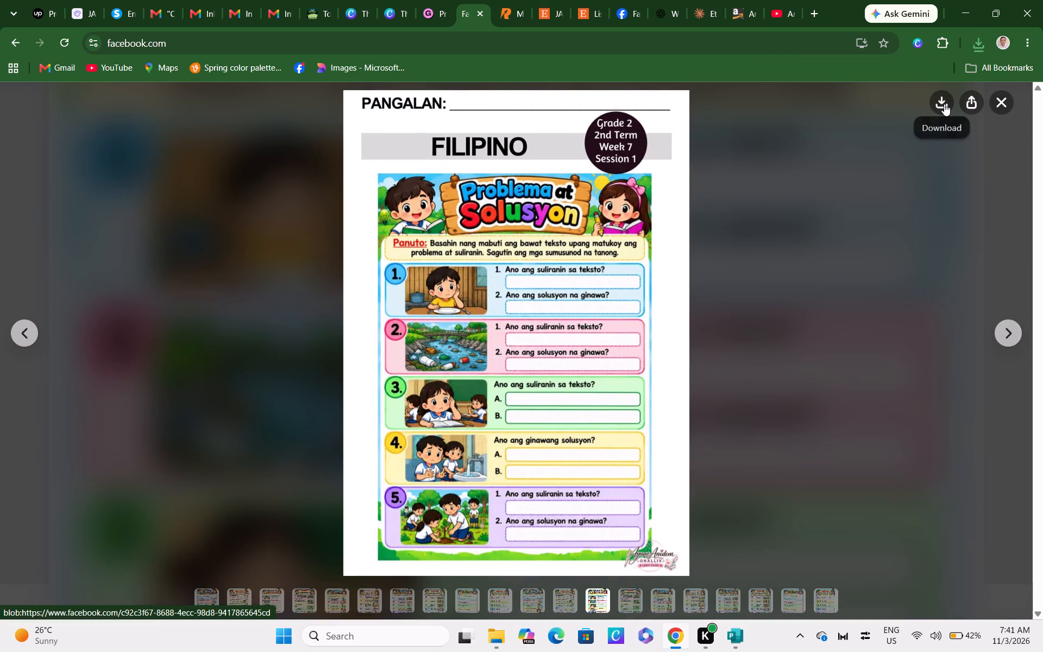
{"action": "left_click", "coordinate": [1016, 333]}
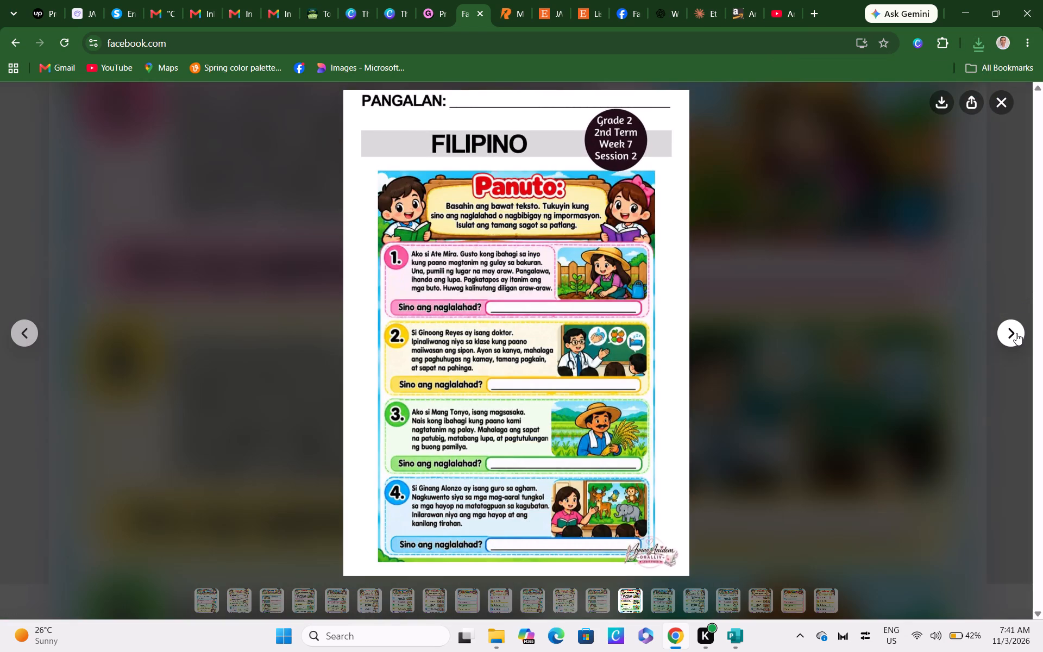
{"action": "left_click", "coordinate": [939, 100]}
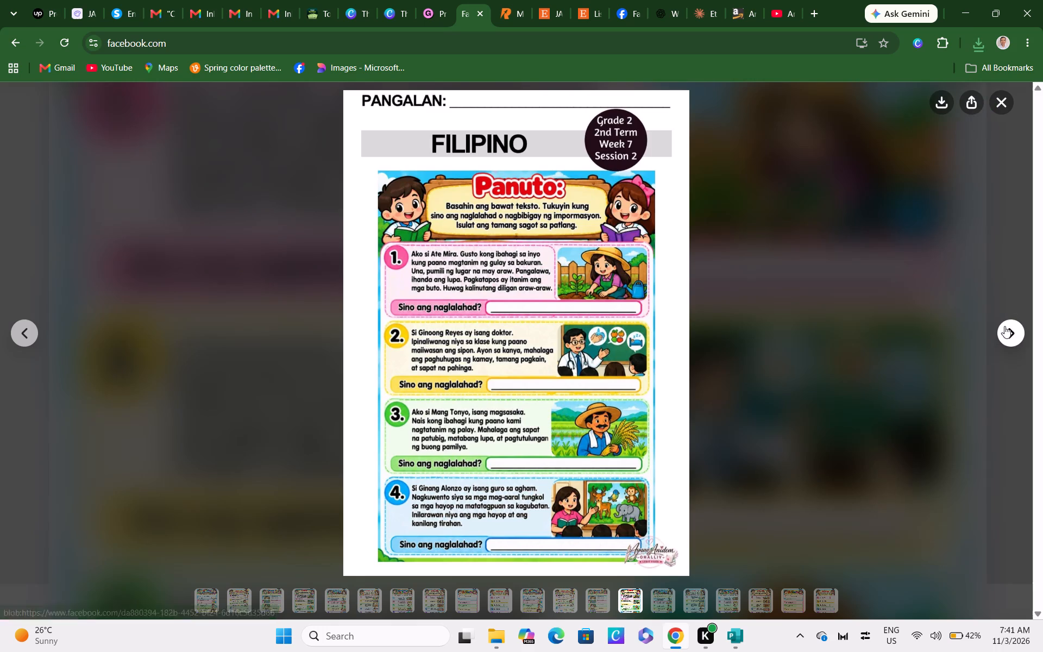
{"action": "left_click", "coordinate": [1004, 326]}
{"action": "left_click", "coordinate": [932, 96]}
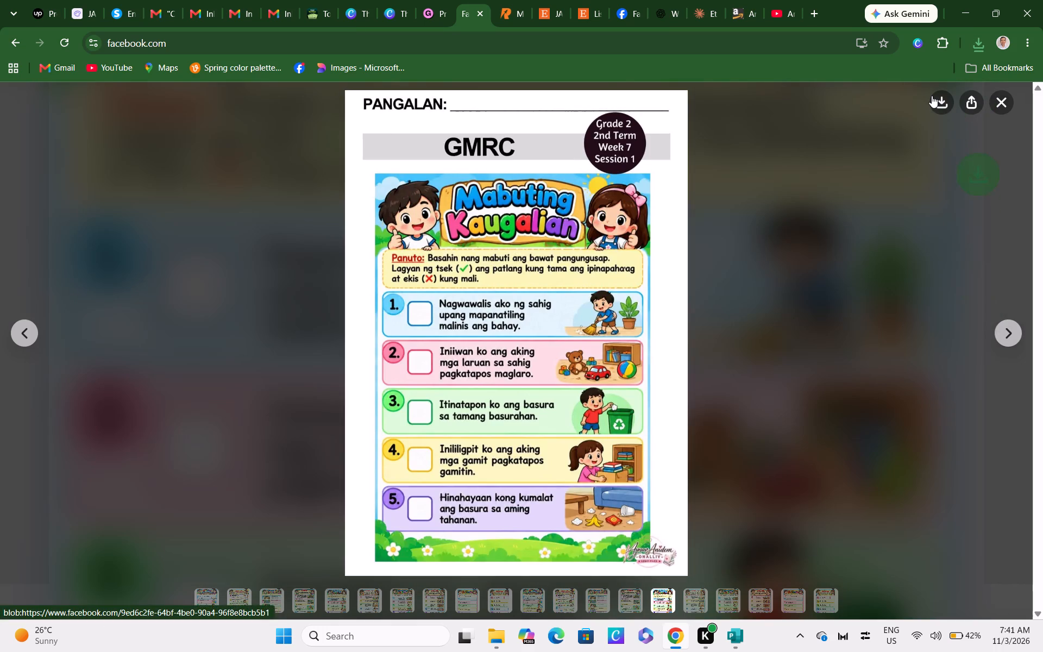
Download the Week 7 worksheet images for GMRC Session 2 and Makabansa Sessions 1 and 2.
{"action": "left_click", "coordinate": [1011, 334]}
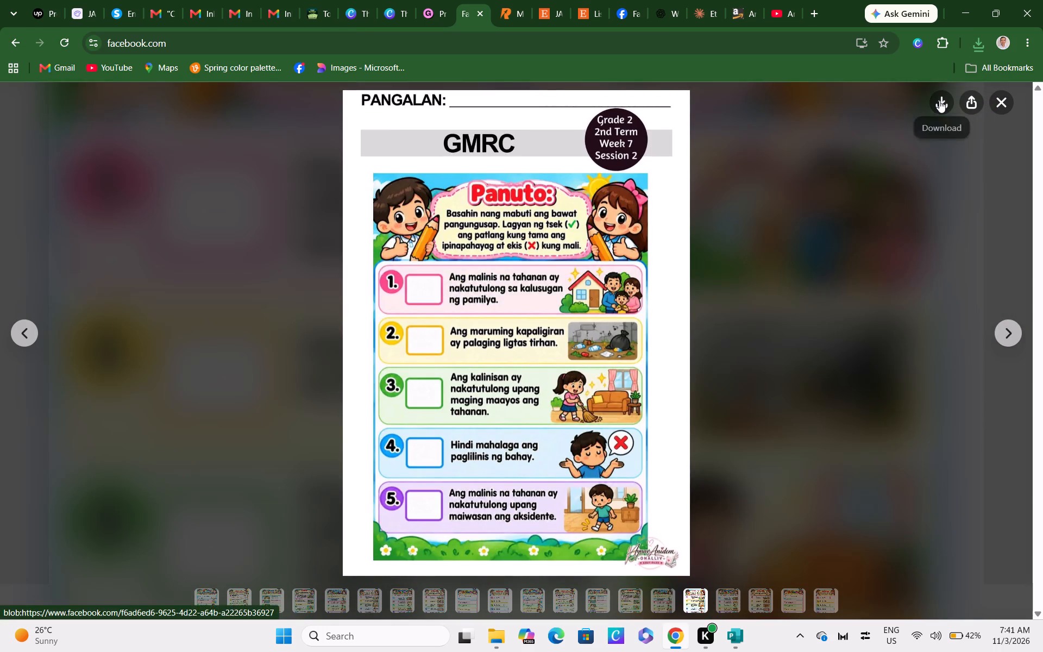
{"action": "left_click", "coordinate": [939, 101]}
{"action": "left_click", "coordinate": [1011, 343]}
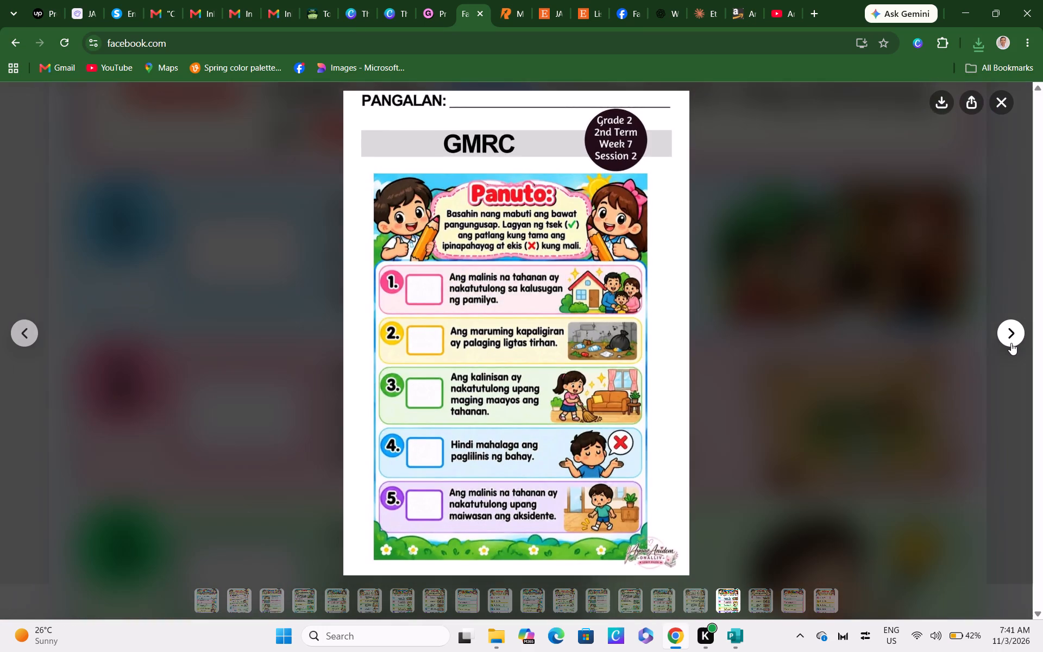
{"action": "left_click", "coordinate": [944, 102]}
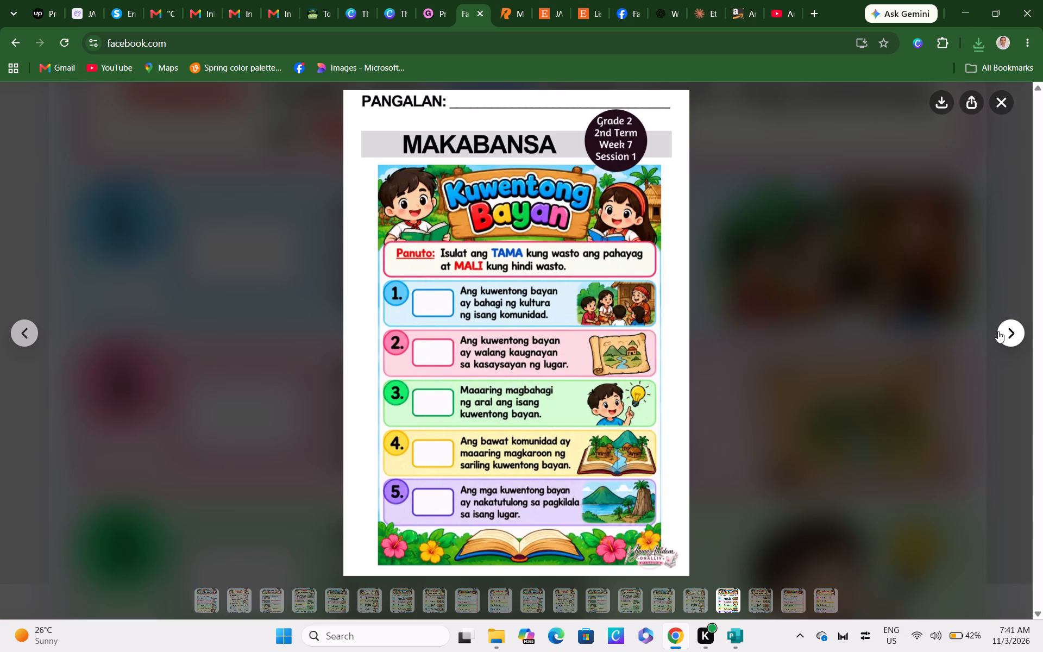
{"action": "left_click", "coordinate": [1011, 321]}
{"action": "left_click", "coordinate": [943, 105]}
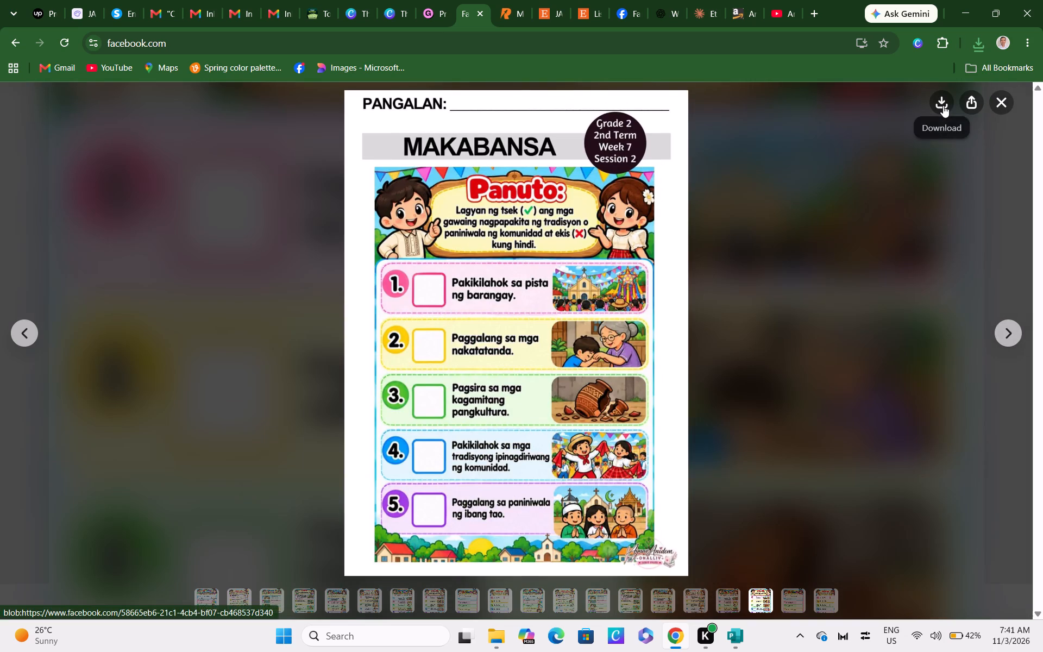
Download the Week 7 worksheet images for Mathematics Sessions 1 and 2, and close the image viewer and the chat.
{"action": "left_click", "coordinate": [1010, 335]}
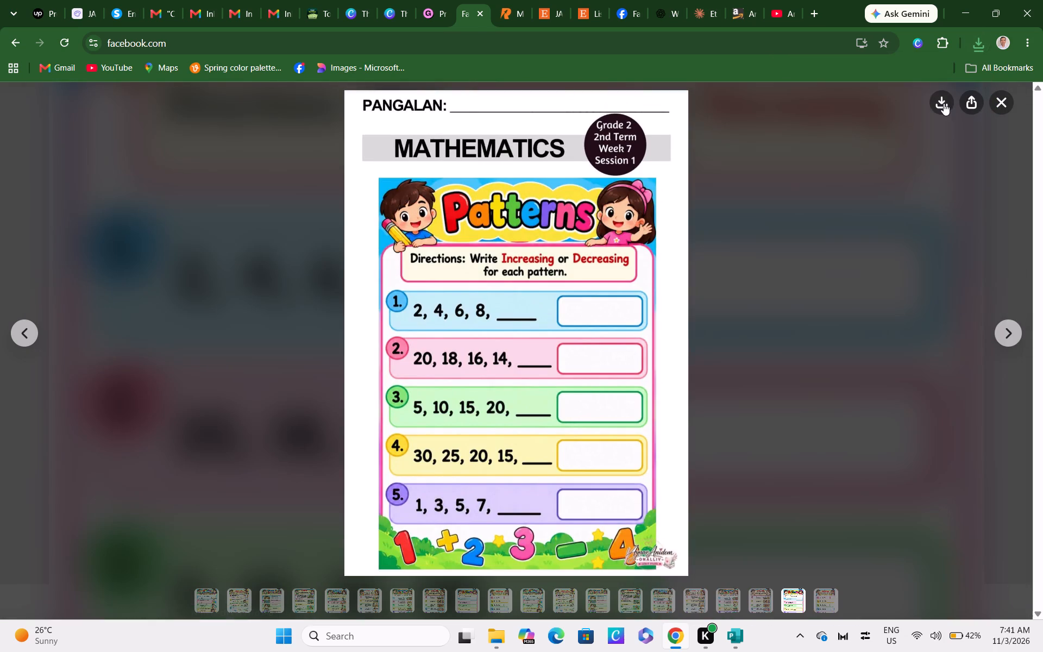
{"action": "left_click", "coordinate": [944, 103]}
{"action": "left_click", "coordinate": [1014, 322]}
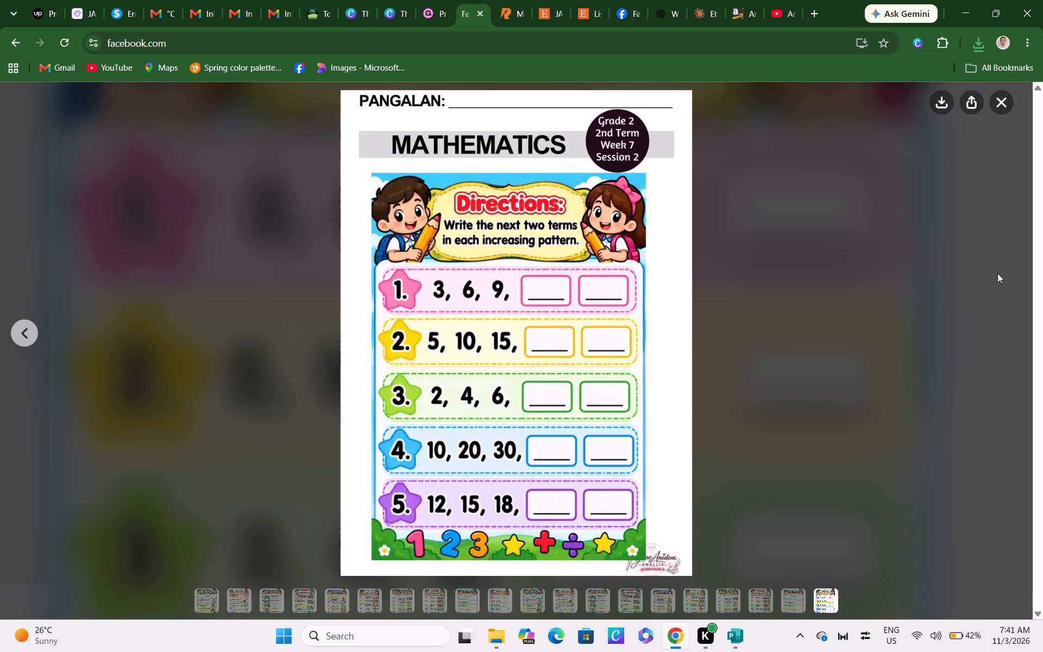
{"action": "left_click", "coordinate": [935, 100]}
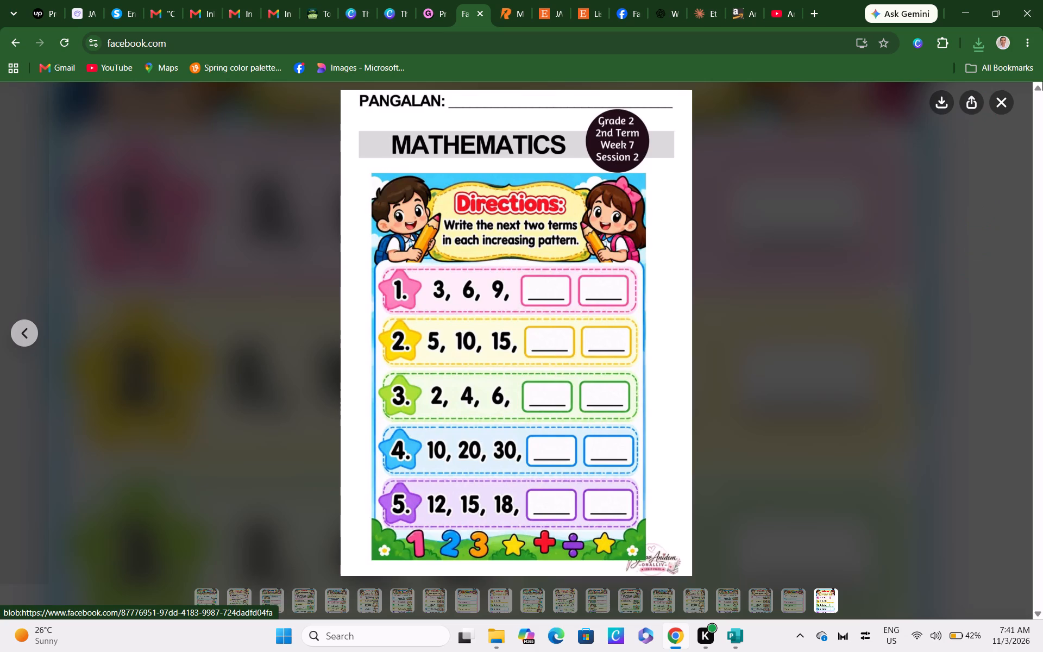
{"action": "left_click", "coordinate": [1003, 105]}
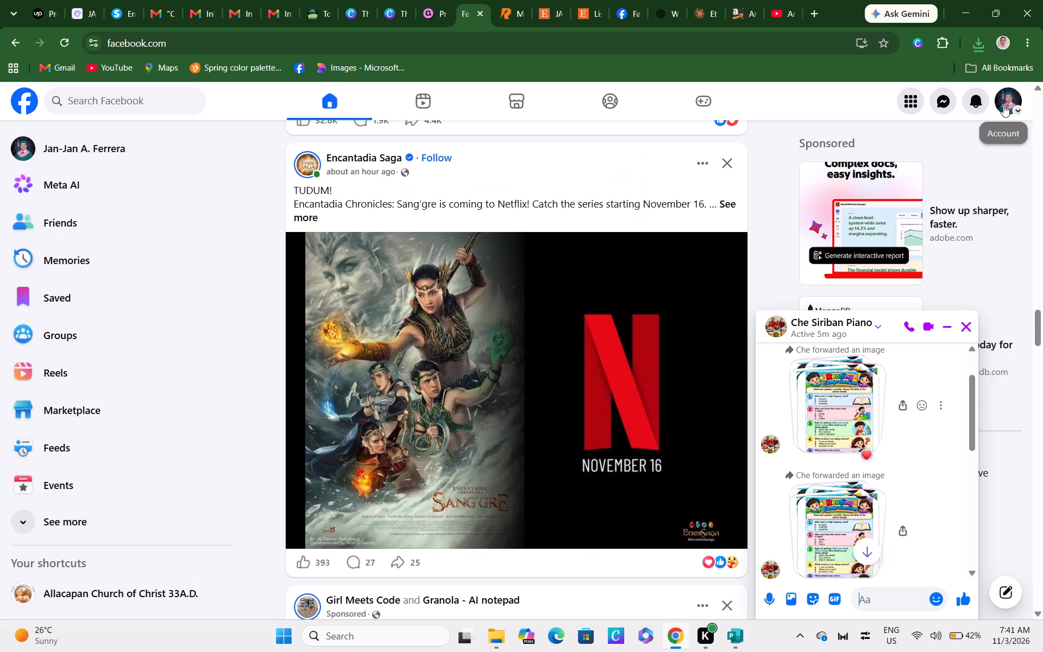
{"action": "left_click", "coordinate": [966, 325]}
Switch to Publisher and insert all 20 worksheet images dated Today from the Downloads folder into the publication.
{"action": "left_click", "coordinate": [744, 644]}
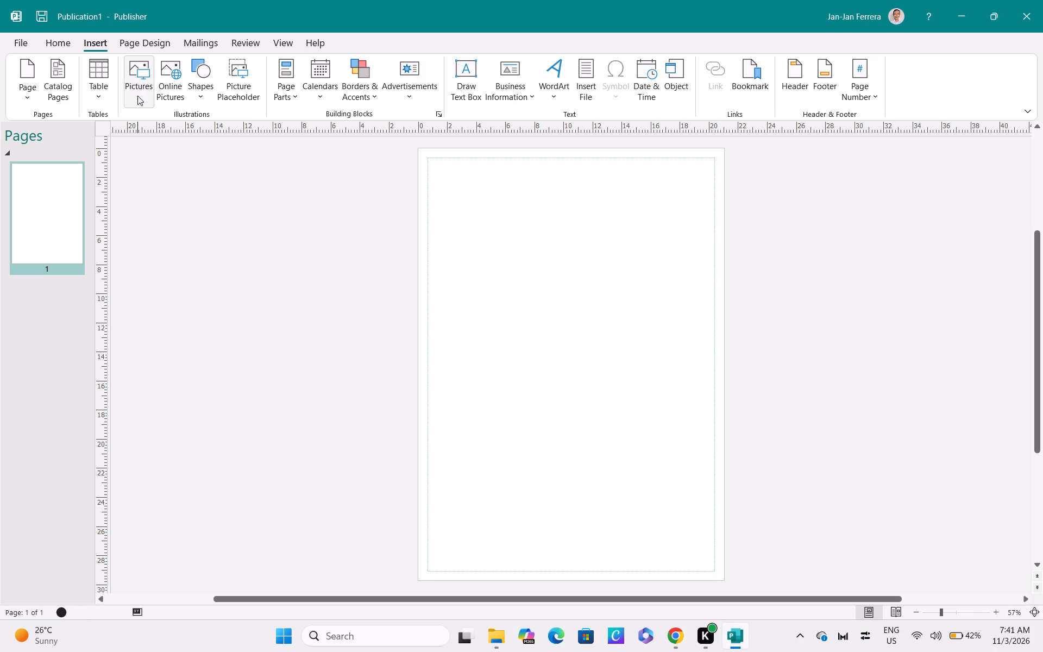
{"action": "left_click", "coordinate": [137, 92]}
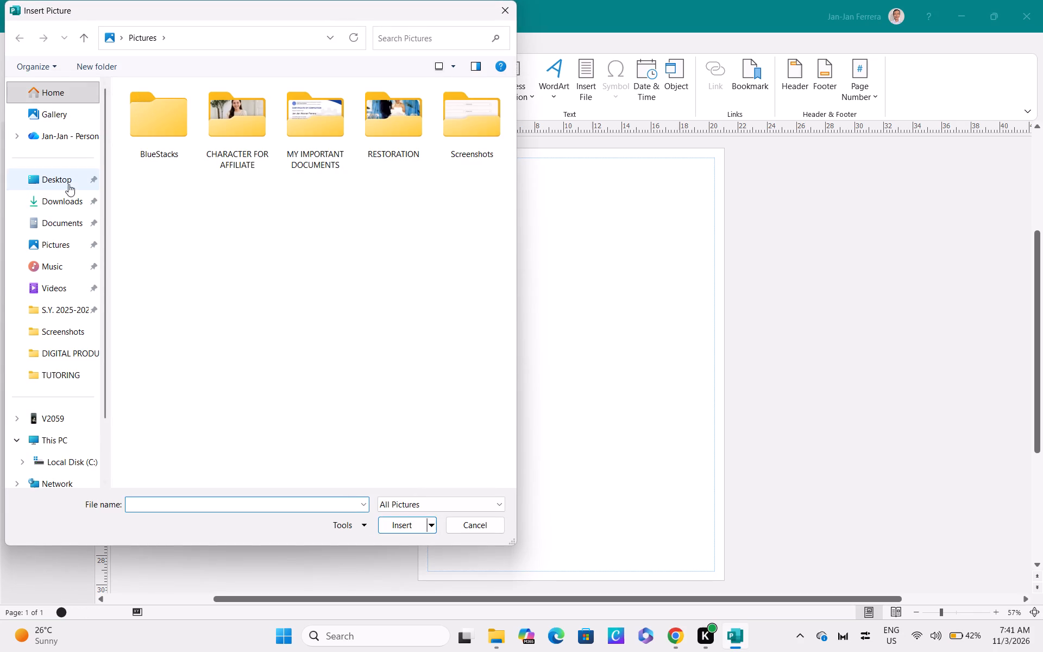
{"action": "left_click", "coordinate": [54, 206]}
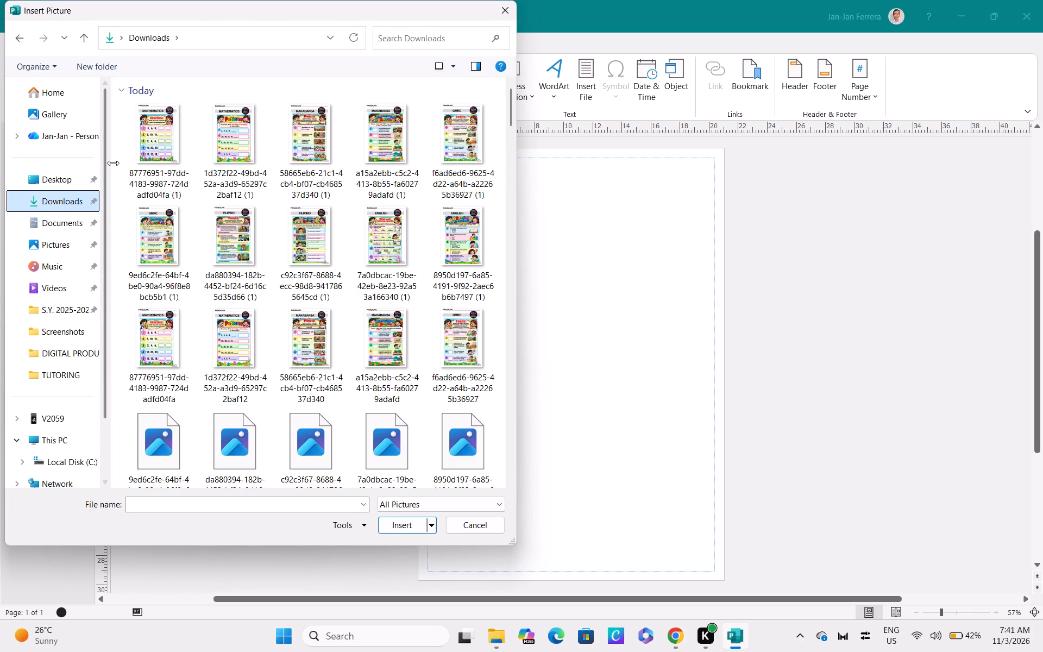
{"action": "left_click", "coordinate": [117, 131]}
{"action": "left_click_drag", "start_coordinate": [117, 131], "coordinate": [358, 155]}
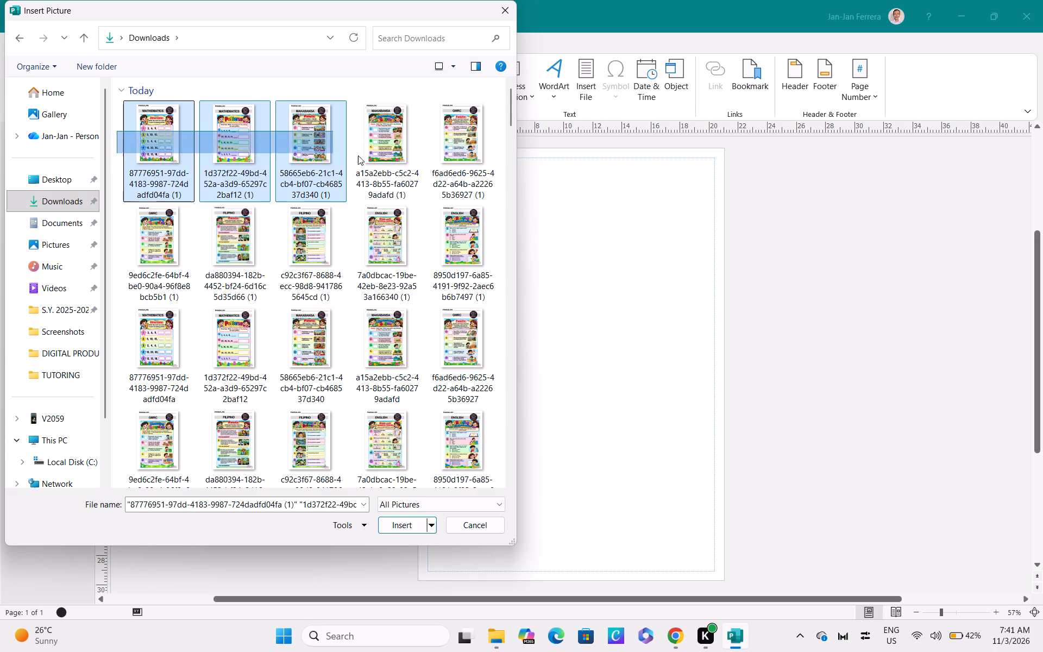
{"action": "left_click_drag", "start_coordinate": [358, 155], "coordinate": [455, 507]}
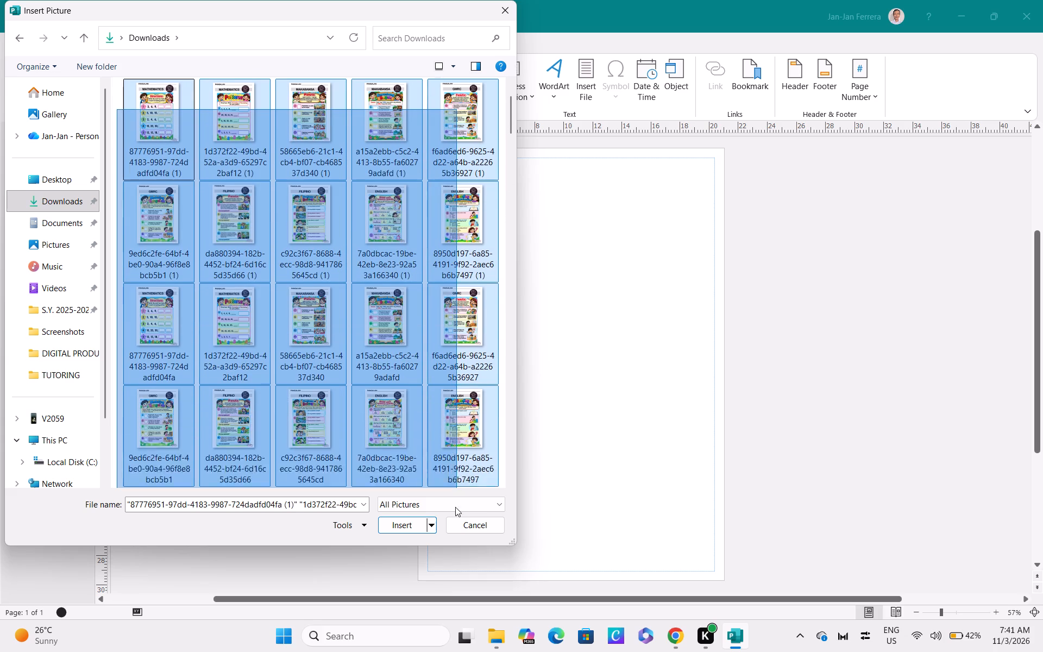
{"action": "left_click_drag", "start_coordinate": [455, 507], "coordinate": [475, 366]}
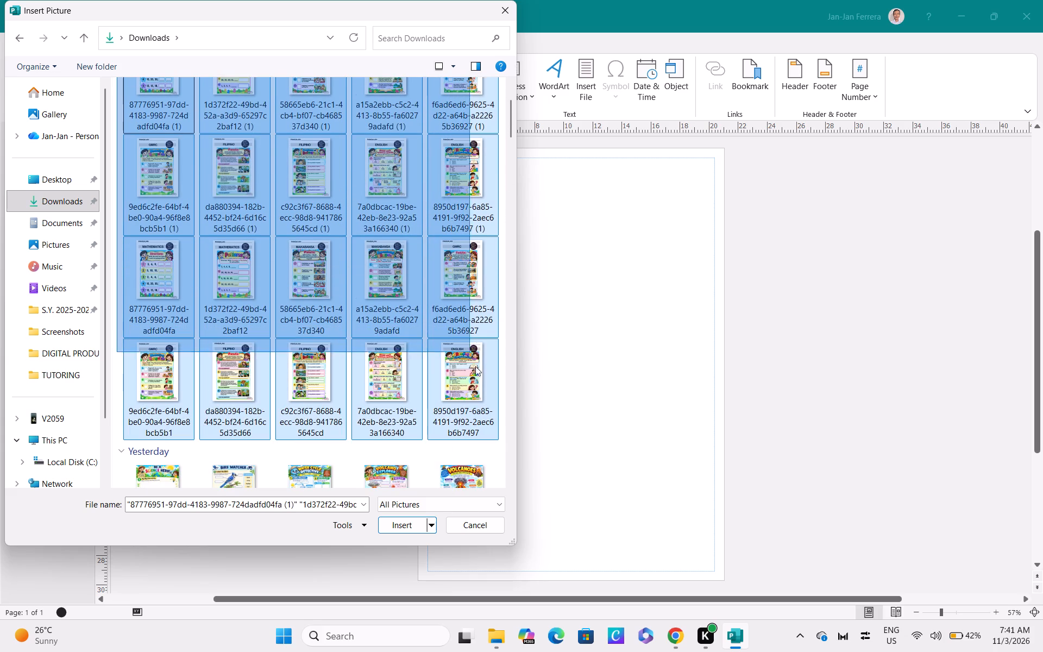
{"action": "left_click_drag", "start_coordinate": [475, 366], "coordinate": [479, 373]}
{"action": "left_click", "coordinate": [399, 525]}
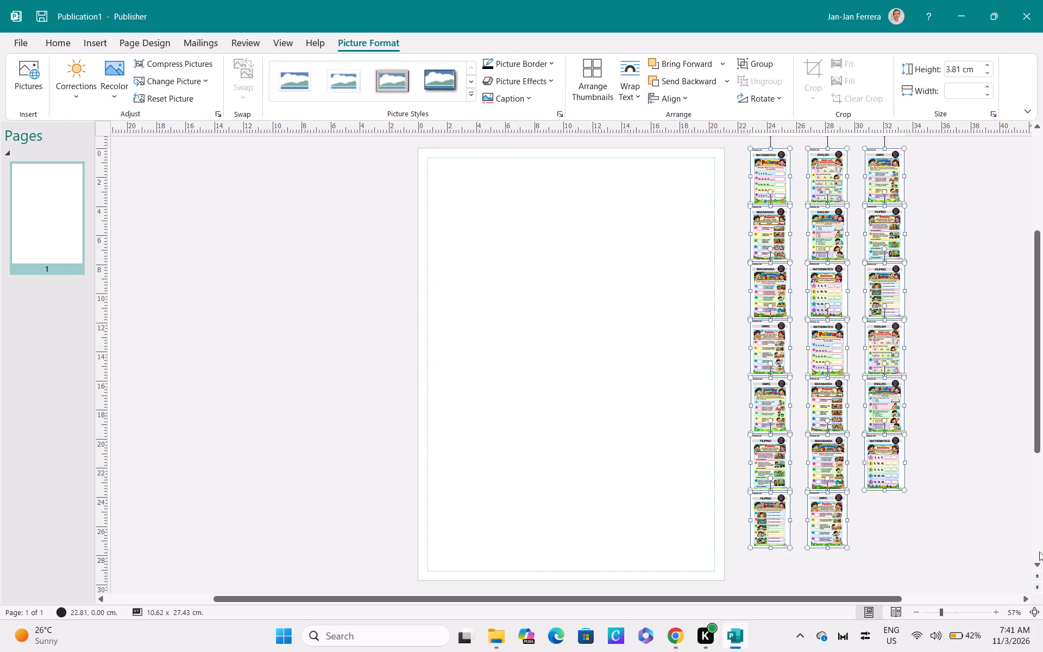
In Publisher, place the Mathematics Session 1 worksheet at page 1's top-left margin corner and enlarge it to about 20.12 x 28.43 cm.
{"action": "left_click", "coordinate": [909, 563]}
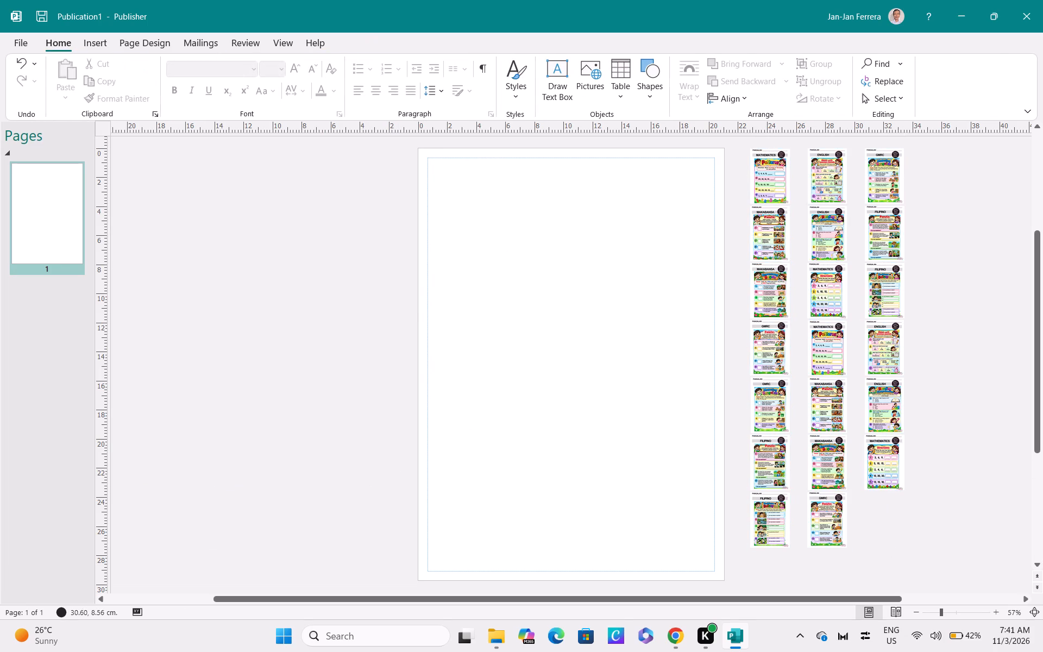
{"action": "left_click_drag", "start_coordinate": [769, 188], "coordinate": [447, 197]}
{"action": "left_click_drag", "start_coordinate": [469, 214], "coordinate": [610, 419]}
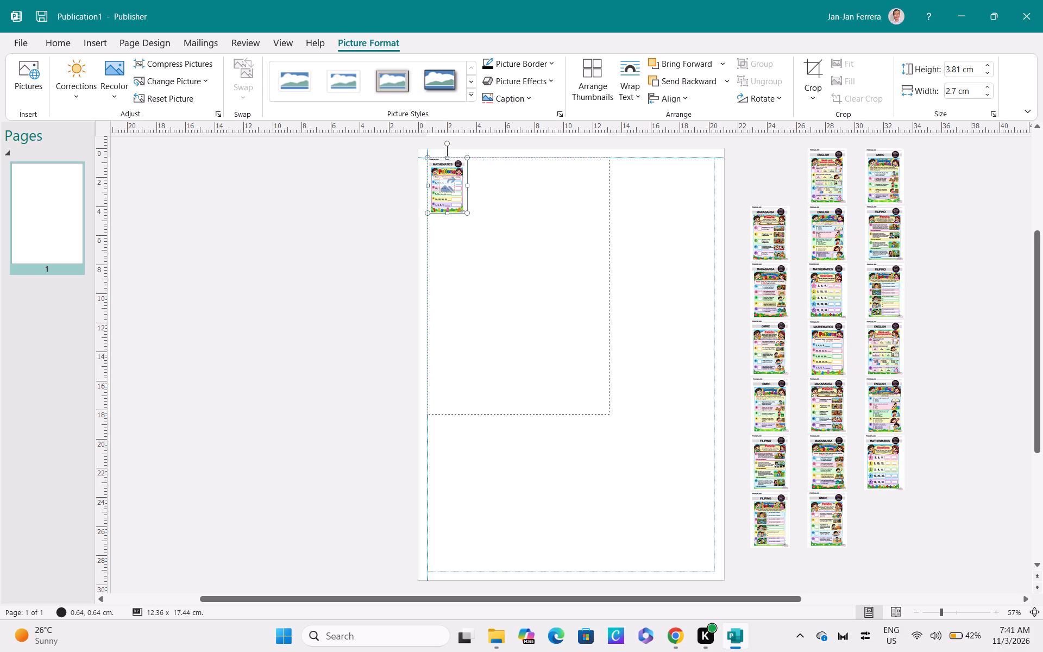
{"action": "left_click_drag", "start_coordinate": [610, 419], "coordinate": [676, 572]}
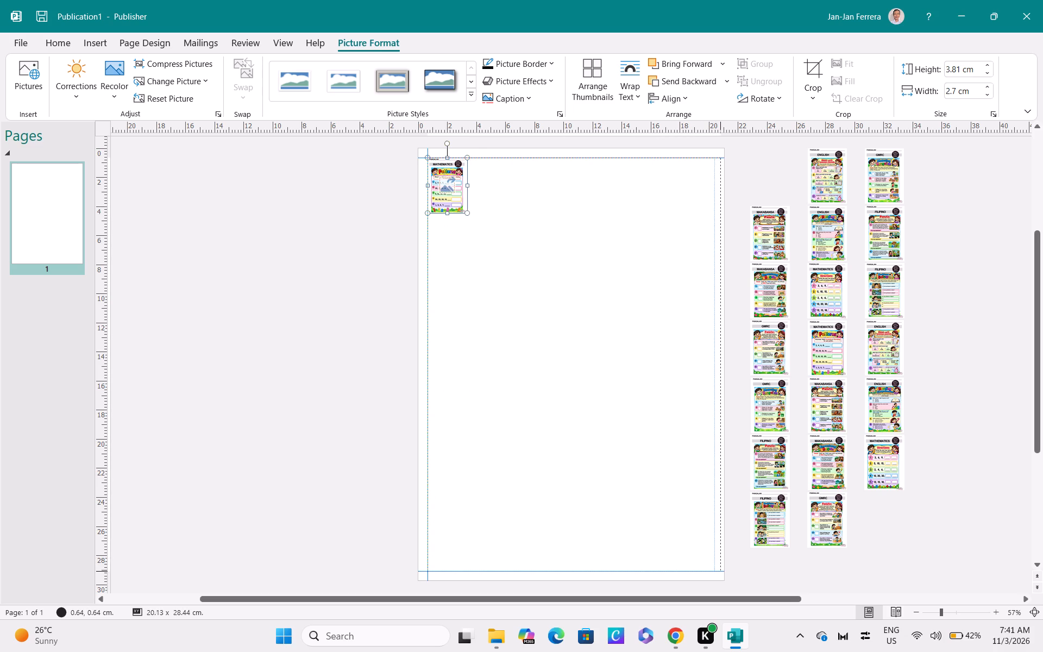
{"action": "left_click_drag", "start_coordinate": [676, 572], "coordinate": [676, 572]}
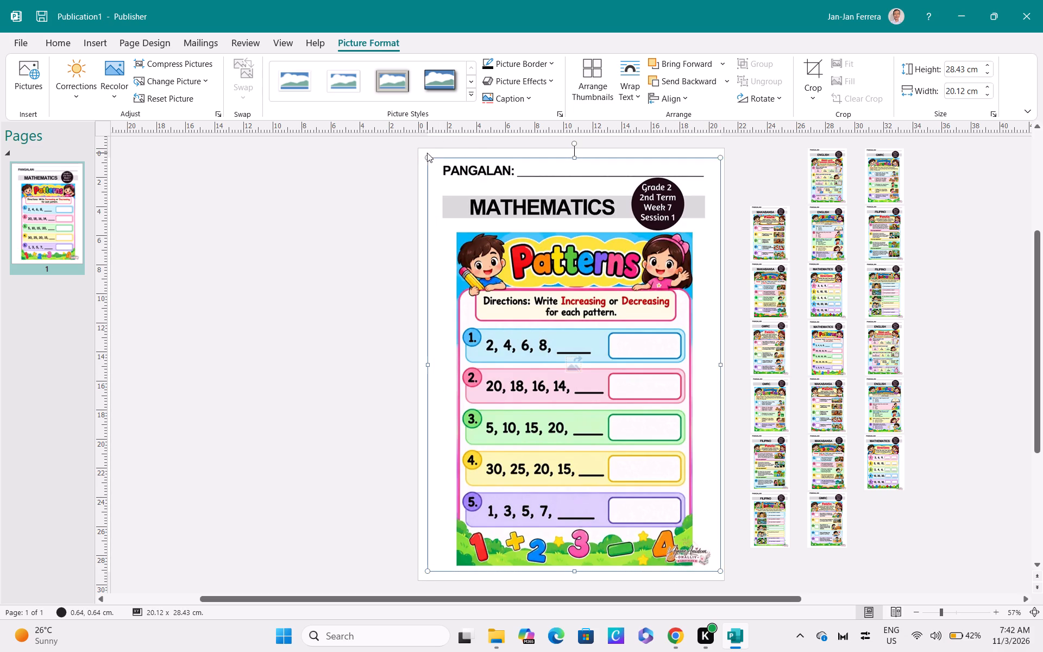
Align the Mathematics worksheet with the page's top-left corner and enlarge it to about 21.03 x 29.72 cm, covering the full page.
{"action": "left_click_drag", "start_coordinate": [428, 159], "coordinate": [418, 156]}
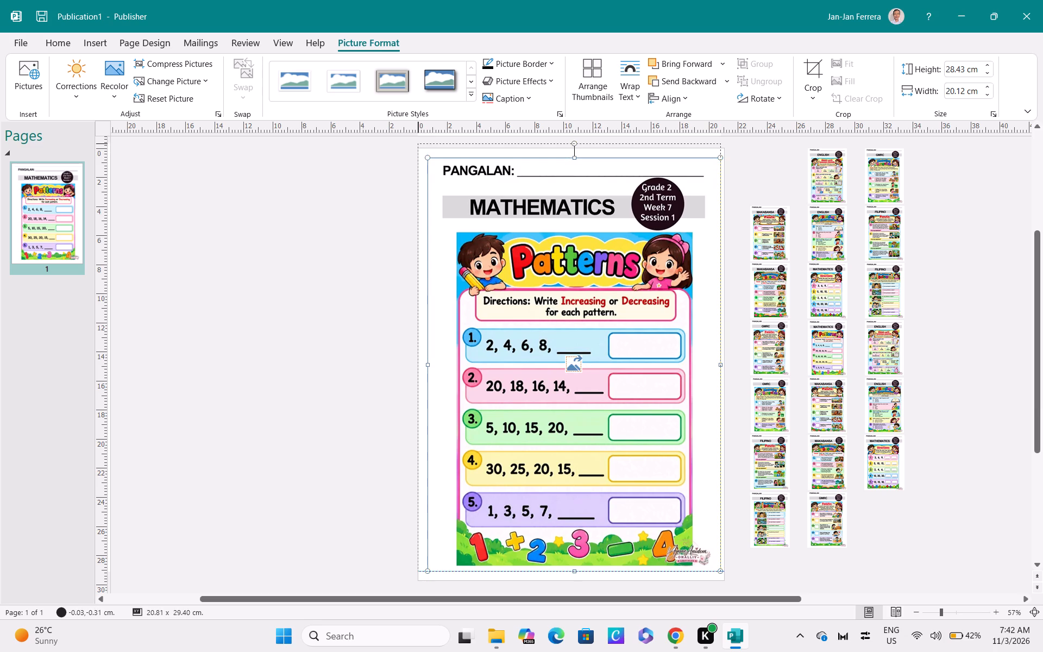
{"action": "left_click_drag", "start_coordinate": [418, 156], "coordinate": [417, 159]}
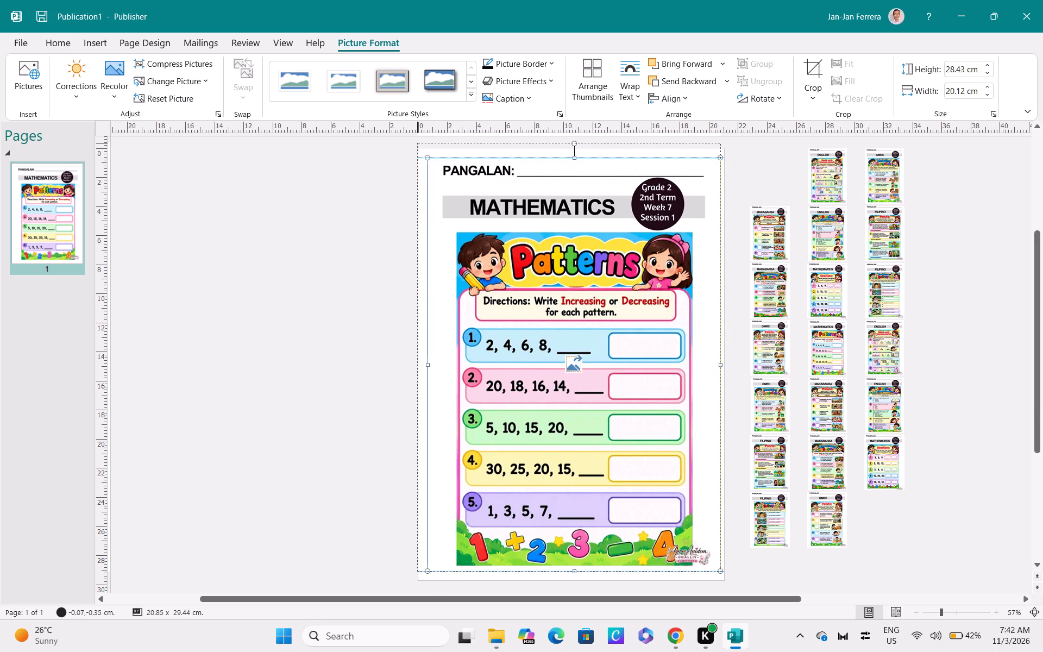
{"action": "left_click_drag", "start_coordinate": [417, 159], "coordinate": [418, 159]}
{"action": "left_click_drag", "start_coordinate": [518, 230], "coordinate": [518, 233]}
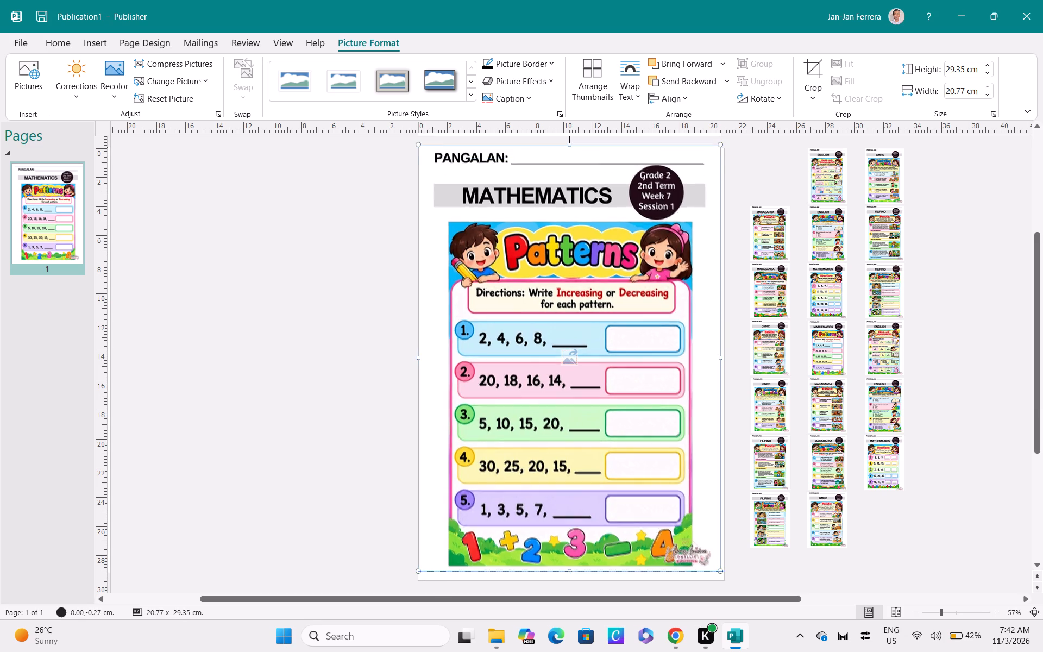
{"action": "left_click_drag", "start_coordinate": [518, 233], "coordinate": [518, 237]}
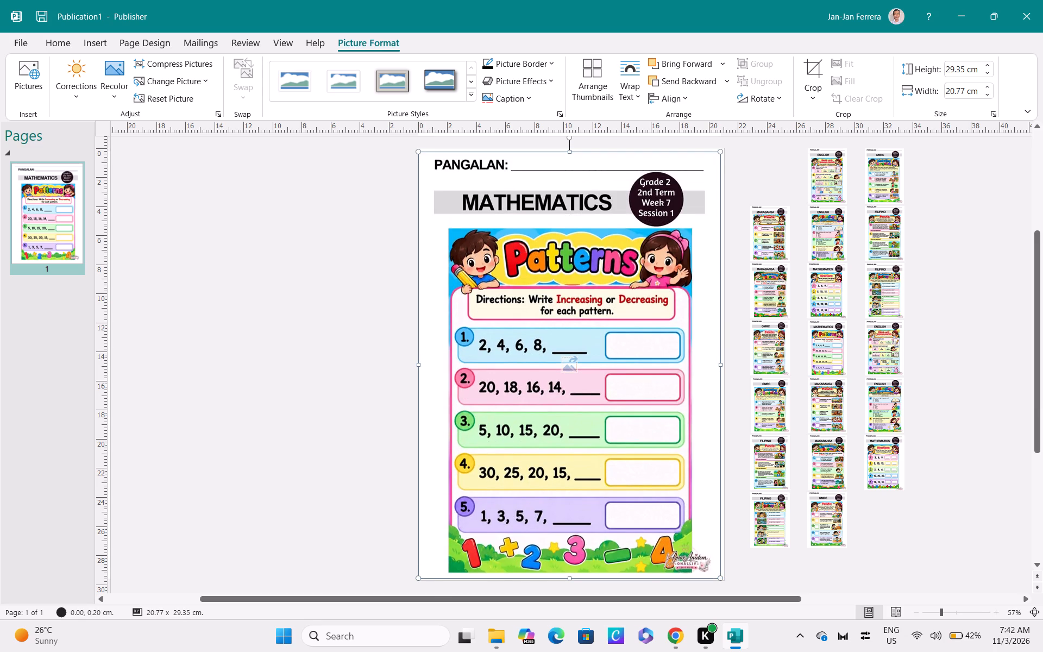
{"action": "key", "text": "Up"}
{"action": "key", "text": "Up"}
{"action": "key", "text": "Up"}
{"action": "key", "text": "Up"}
{"action": "key", "text": "Up"}
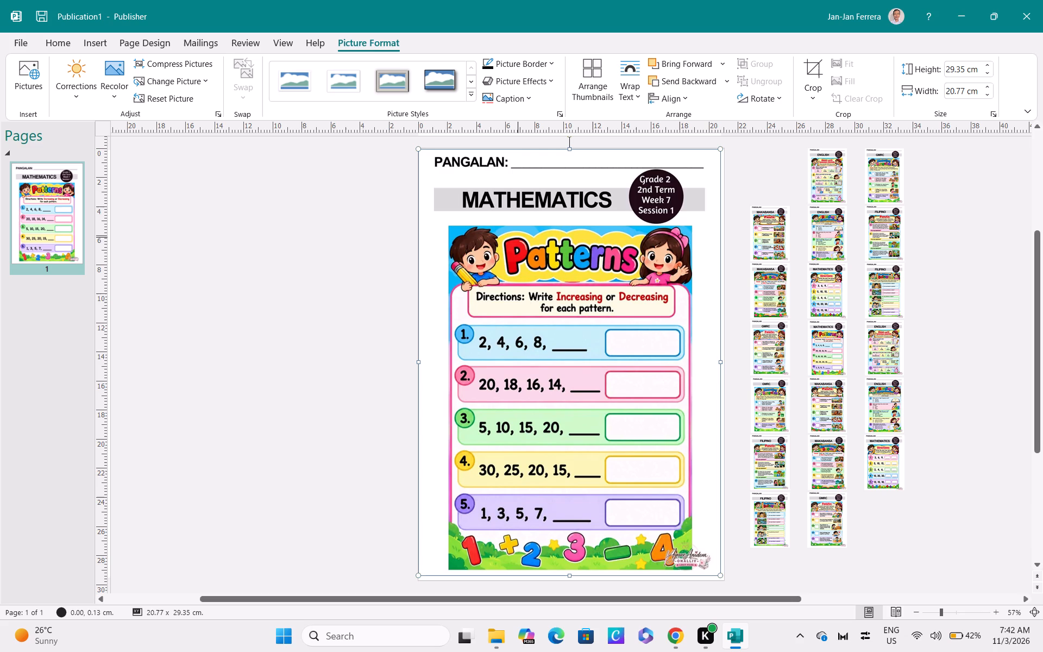
{"action": "key", "text": "Up"}
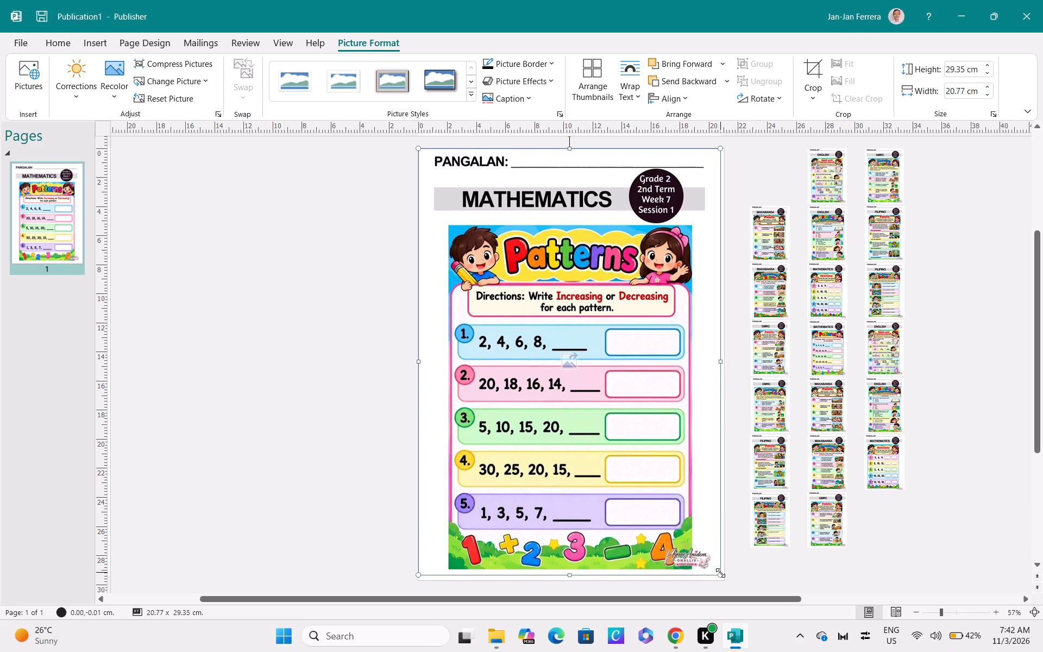
{"action": "left_click_drag", "start_coordinate": [720, 573], "coordinate": [721, 578]}
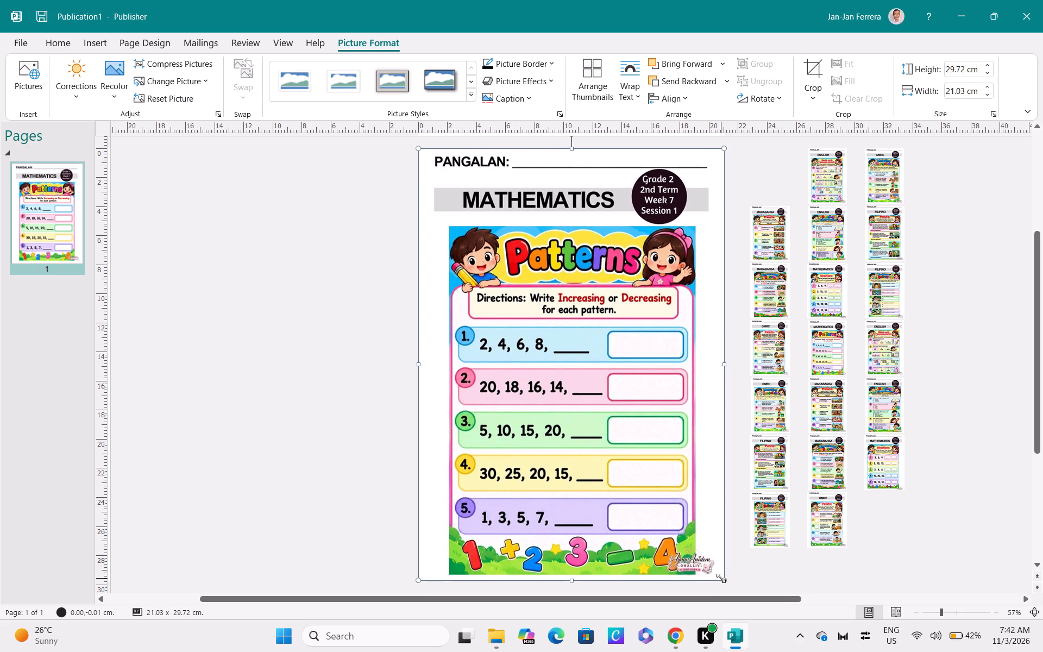
{"action": "left_click", "coordinate": [255, 372]}
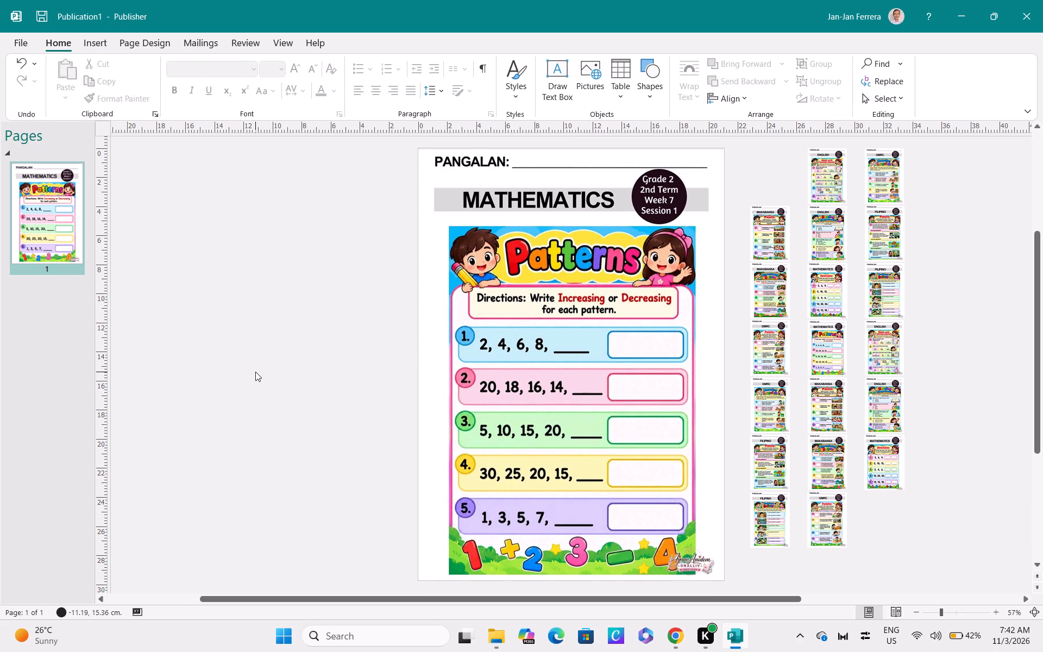
Insert a blank page after the Mathematics worksheet page.
{"action": "left_click", "coordinate": [46, 280]}
{"action": "left_click", "coordinate": [46, 280]}
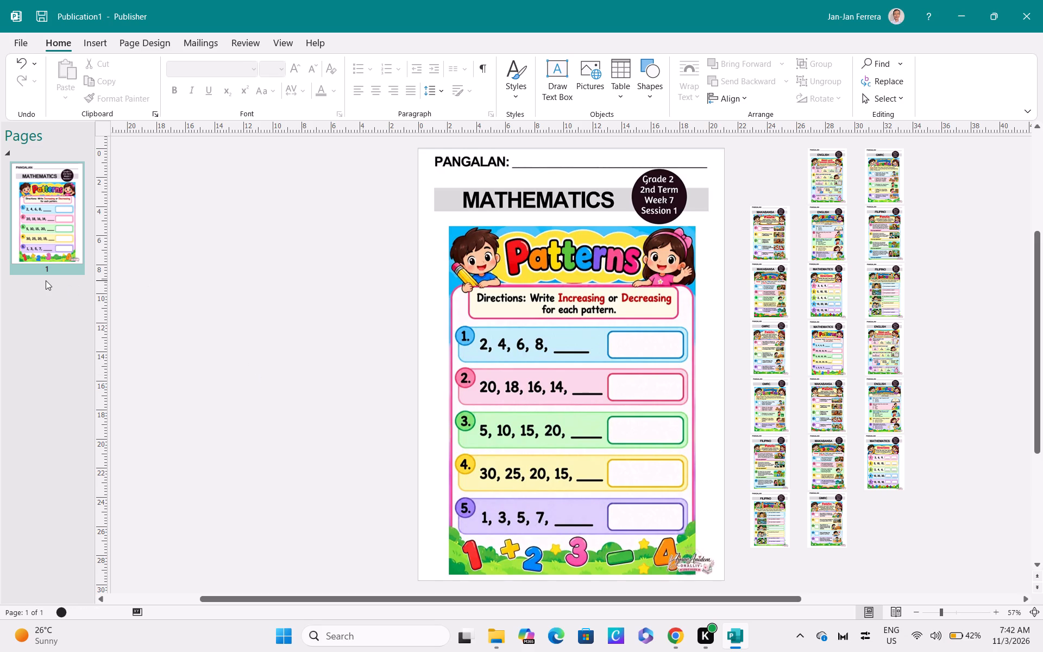
{"action": "right_click", "coordinate": [46, 280]}
{"action": "left_click", "coordinate": [120, 293]}
Duplicate blank page 2 four times to bring the publication to six pages.
{"action": "right_click", "coordinate": [60, 326]}
{"action": "left_click", "coordinate": [121, 358]}
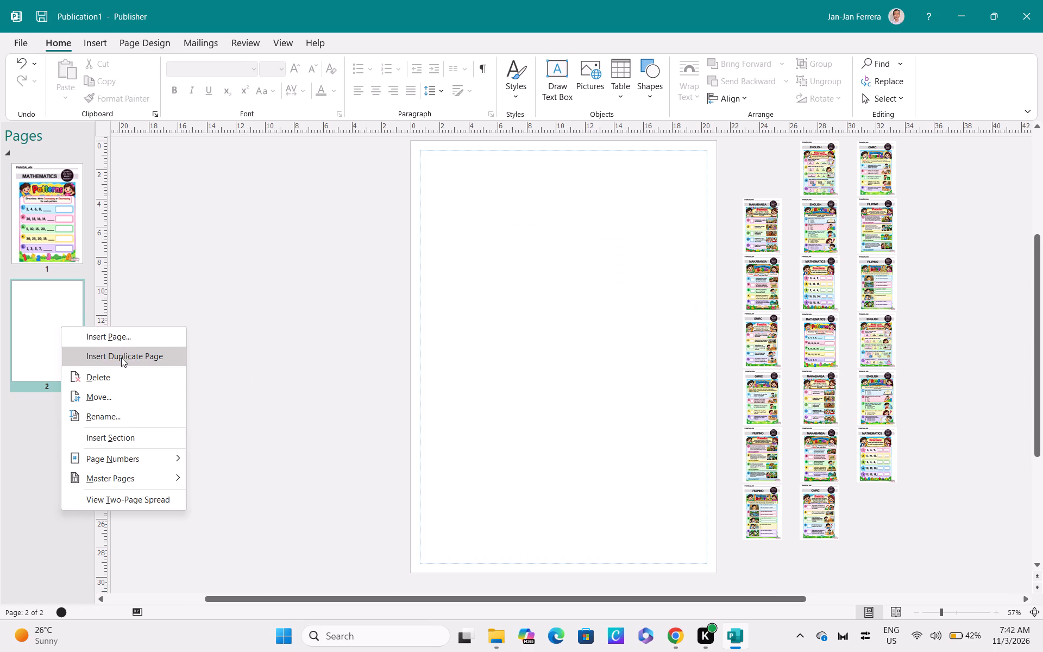
{"action": "left_click", "coordinate": [40, 336]}
{"action": "right_click", "coordinate": [40, 336]}
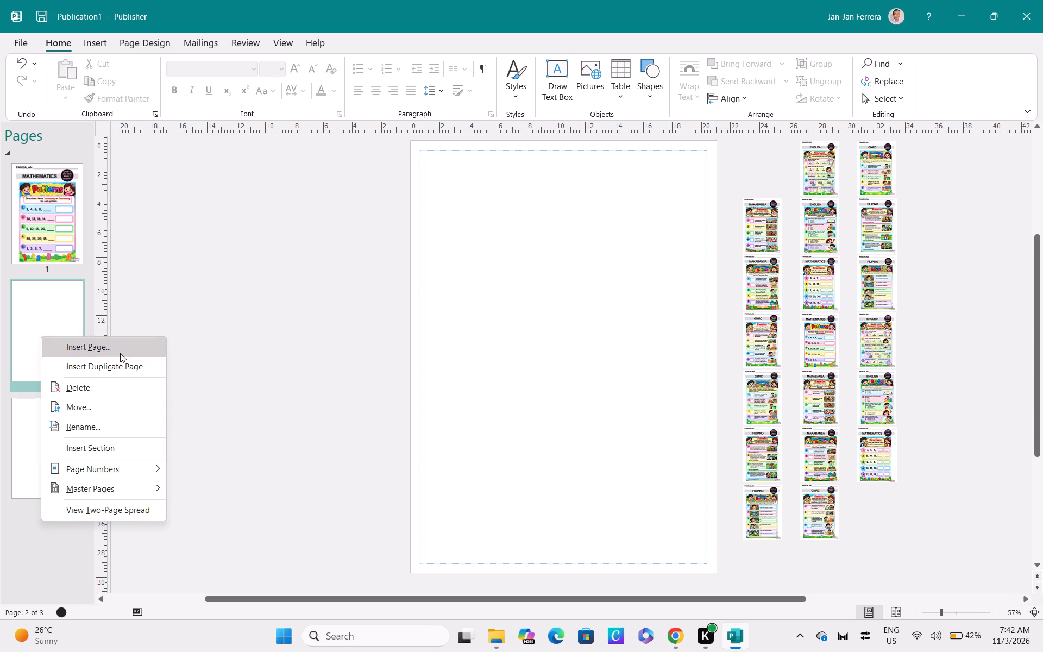
{"action": "left_click", "coordinate": [128, 371]}
{"action": "left_click", "coordinate": [31, 327]}
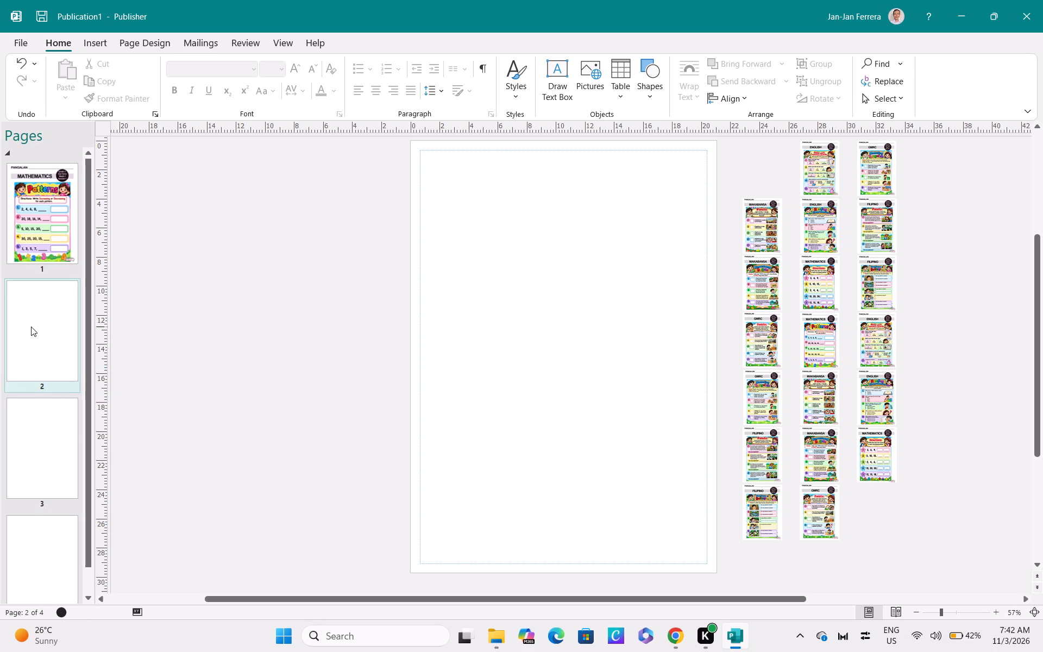
{"action": "right_click", "coordinate": [31, 327]}
{"action": "left_click", "coordinate": [101, 356]}
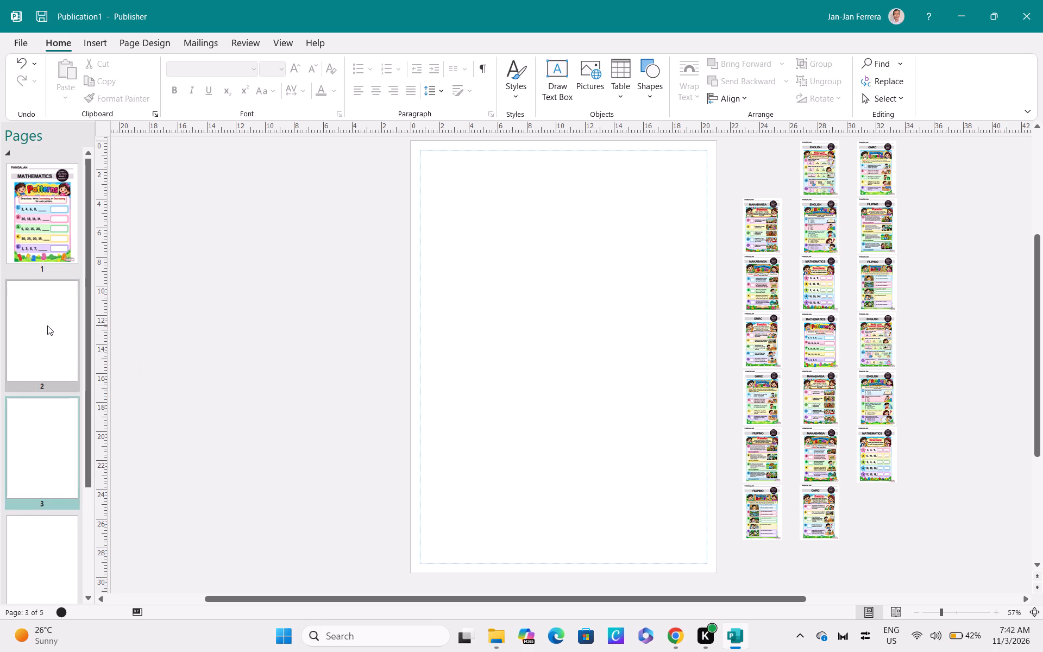
{"action": "left_click", "coordinate": [47, 325]}
{"action": "right_click", "coordinate": [47, 325]}
{"action": "left_click", "coordinate": [97, 353]}
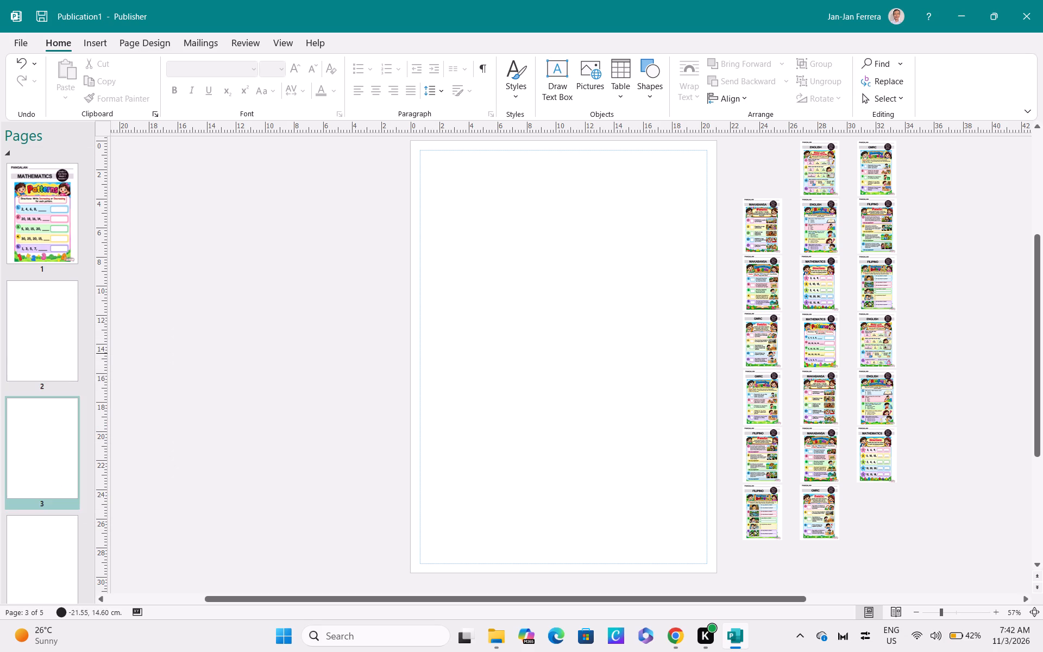
Duplicate blank page 2 three more times to bring the publication to nine pages.
{"action": "left_click", "coordinate": [38, 318]}
{"action": "right_click", "coordinate": [38, 318]}
{"action": "left_click", "coordinate": [118, 346]}
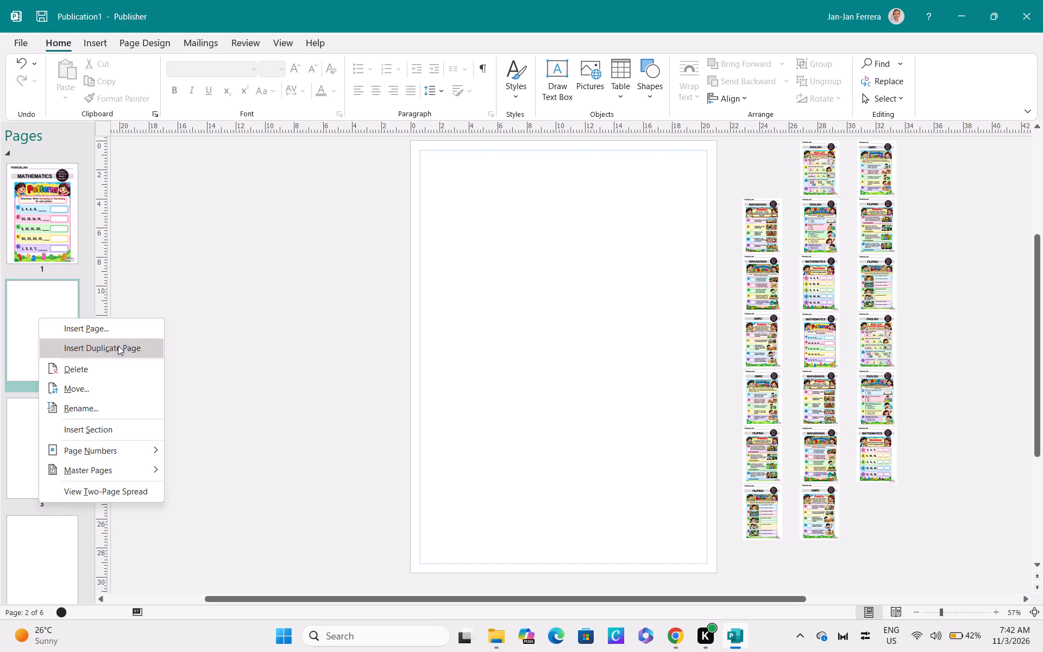
{"action": "left_click", "coordinate": [41, 325]}
{"action": "right_click", "coordinate": [41, 325]}
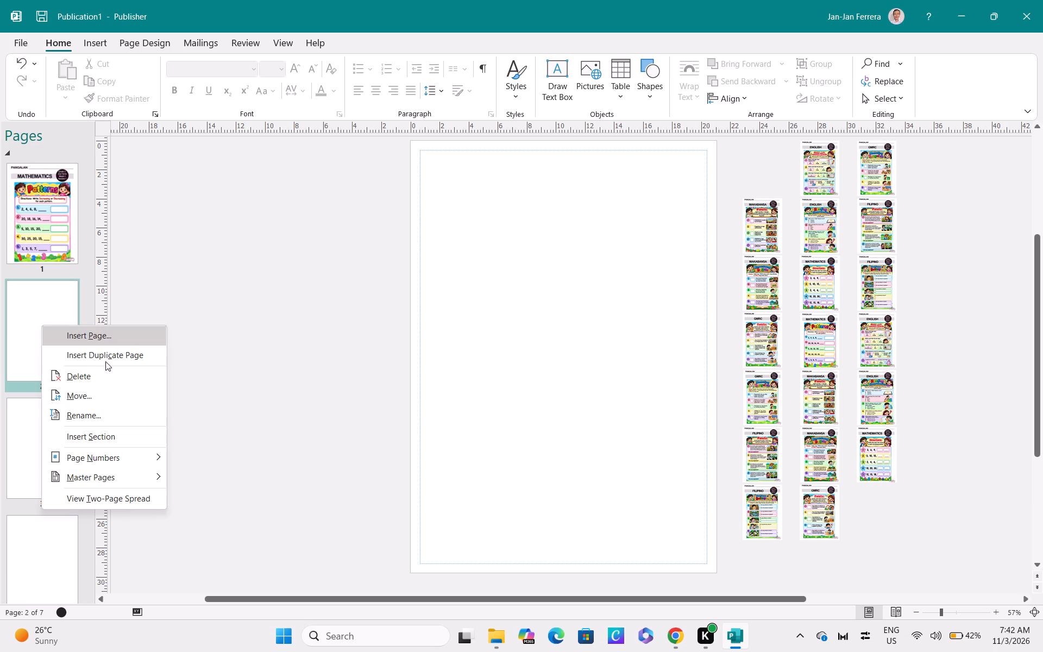
{"action": "left_click", "coordinate": [105, 361]}
{"action": "left_click", "coordinate": [26, 261]}
{"action": "left_click", "coordinate": [52, 349]}
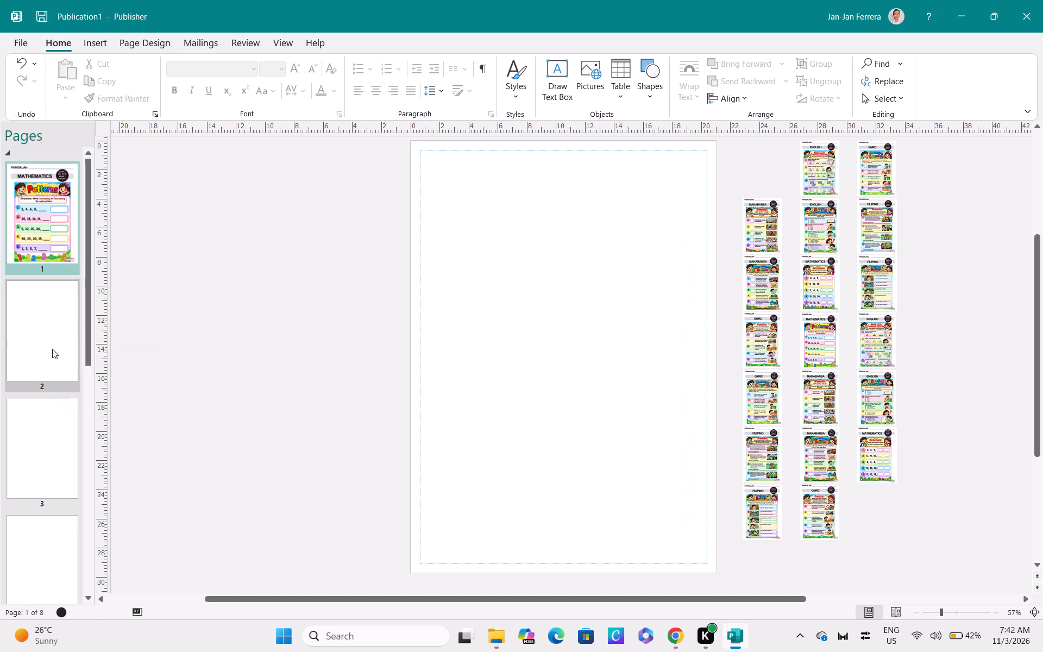
{"action": "right_click", "coordinate": [52, 349]}
{"action": "left_click", "coordinate": [131, 384]}
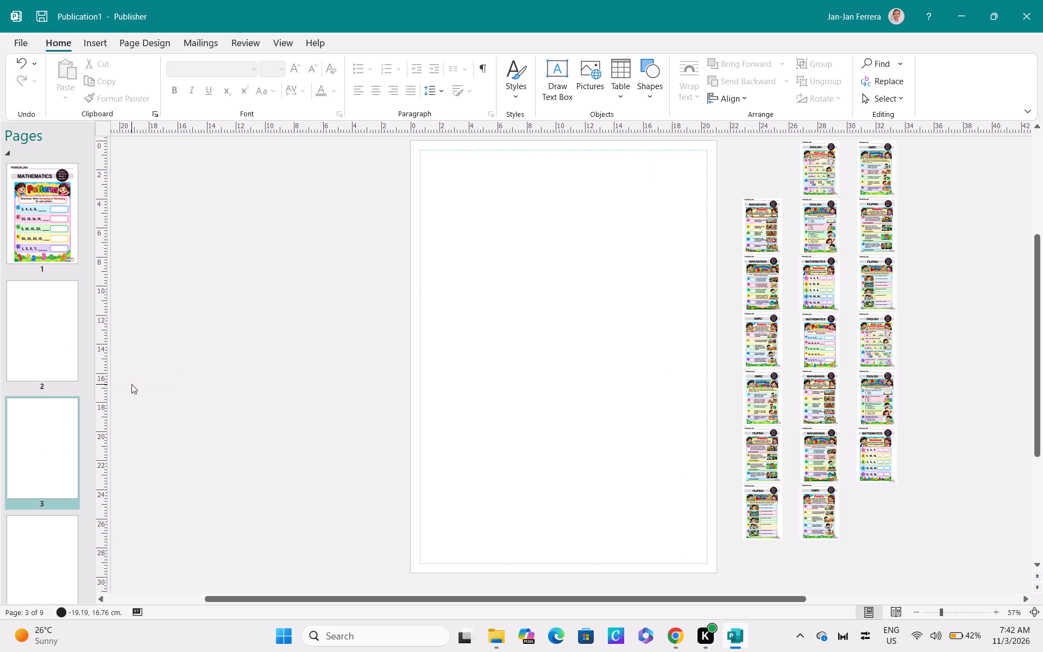
On page 2, place the uppermost Makabansa worksheet from the scratch area's first column flush with the page's top-left corner.
{"action": "left_click", "coordinate": [45, 298]}
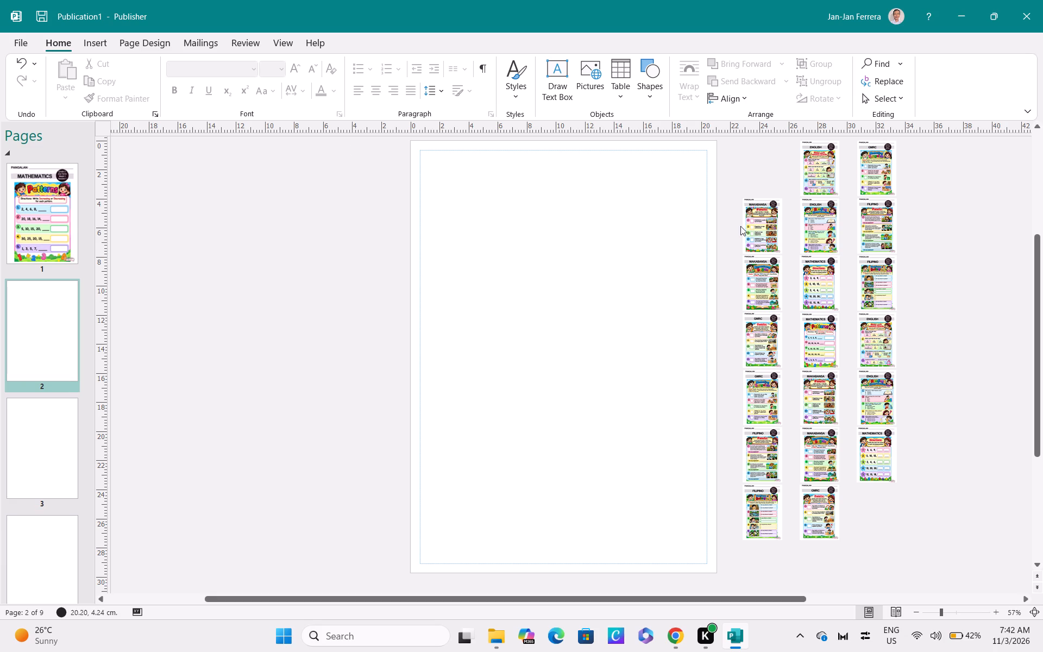
{"action": "left_click_drag", "start_coordinate": [754, 230], "coordinate": [594, 219]}
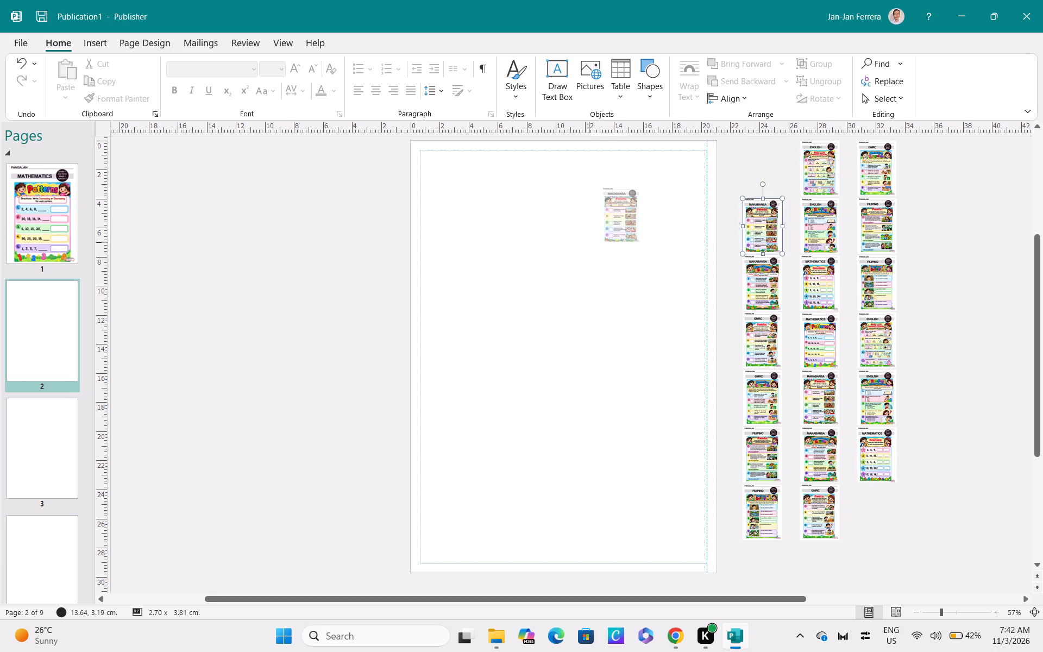
{"action": "left_click_drag", "start_coordinate": [594, 219], "coordinate": [431, 174]}
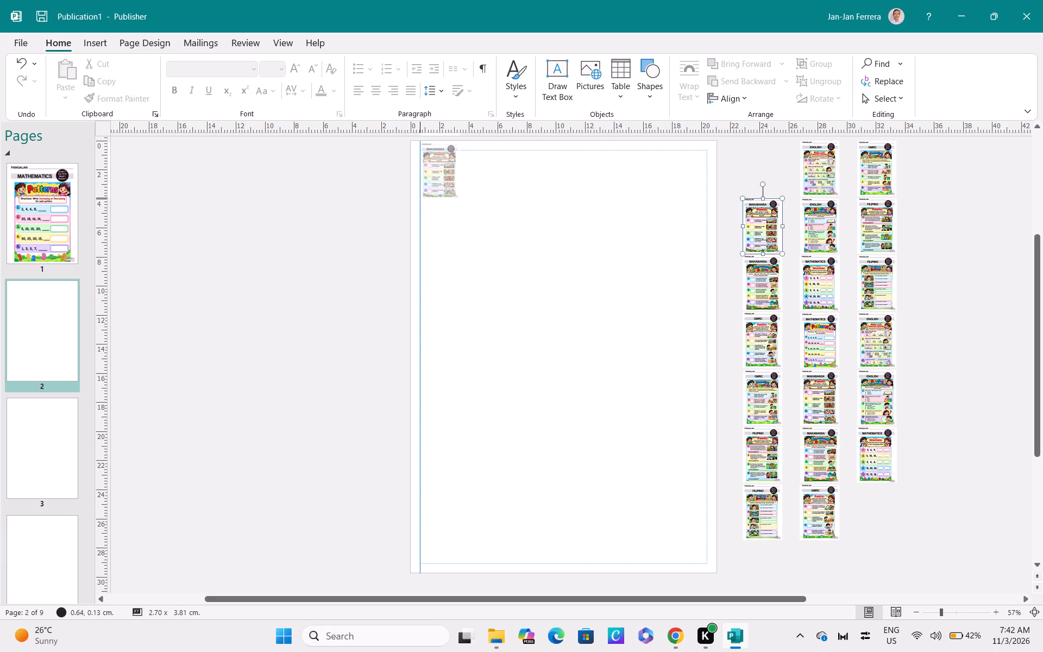
{"action": "left_click_drag", "start_coordinate": [431, 174], "coordinate": [419, 173]}
{"action": "left_click", "coordinate": [556, 249]}
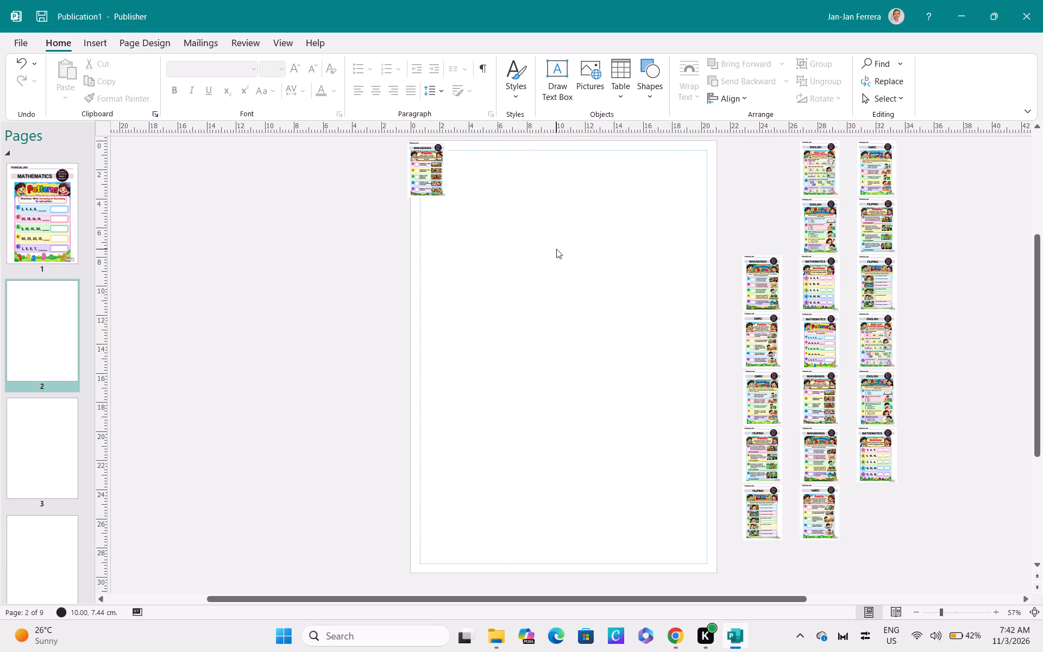
{"action": "left_click", "coordinate": [424, 172]}
{"action": "key", "text": "Right"}
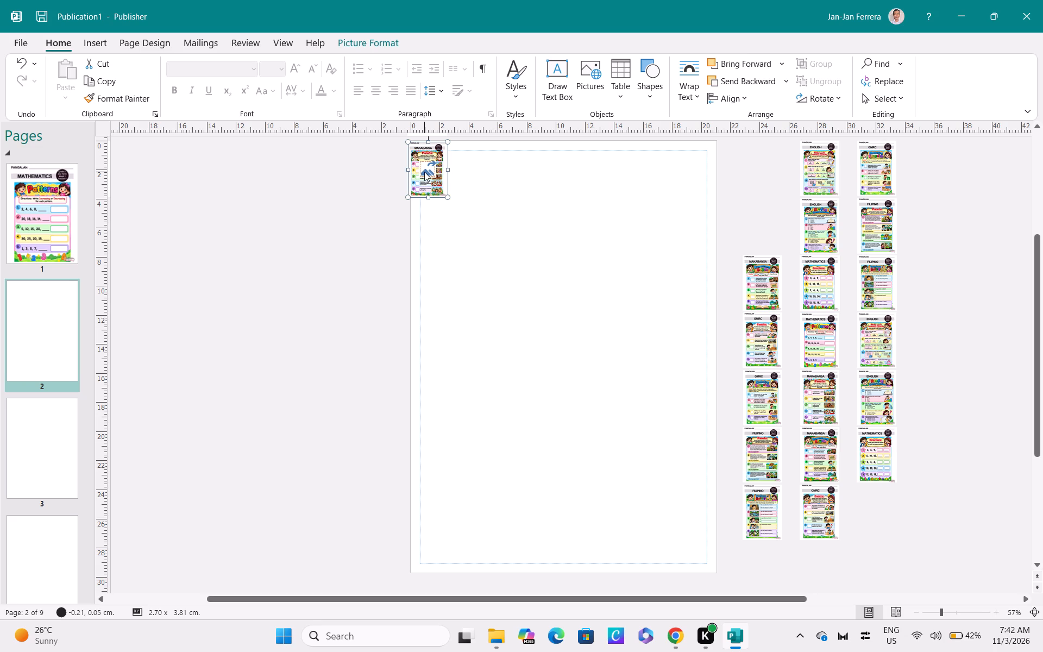
{"action": "key", "text": "Right"}
{"action": "key", "text": "Right"}
{"action": "key", "text": "Right"}
{"action": "key", "text": "Right"}
{"action": "key", "text": "Right"}
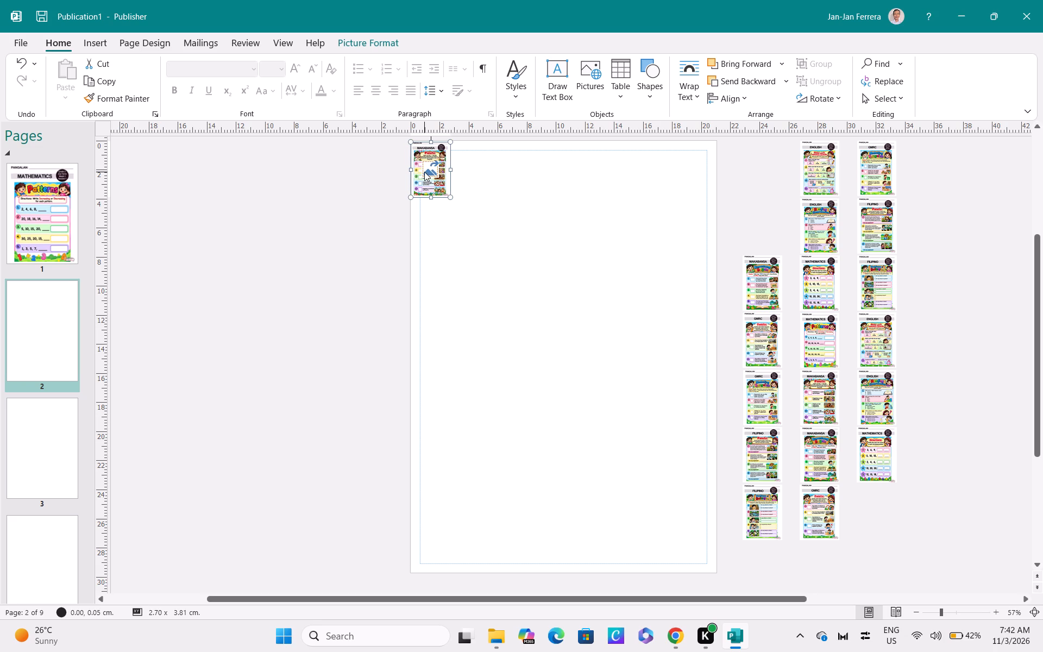
{"action": "key", "text": "Up"}
{"action": "key", "text": "Up"}
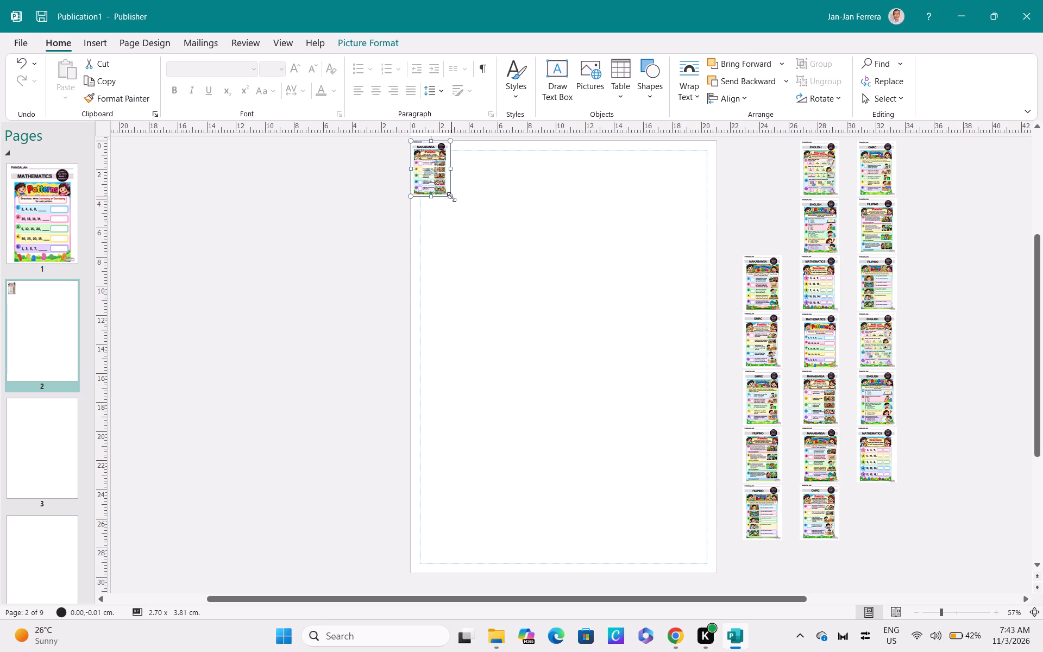
Enlarge the Makabansa worksheet on page 2 to fill the page, about 21 x 29.6 cm.
{"action": "left_click_drag", "start_coordinate": [451, 197], "coordinate": [690, 536]}
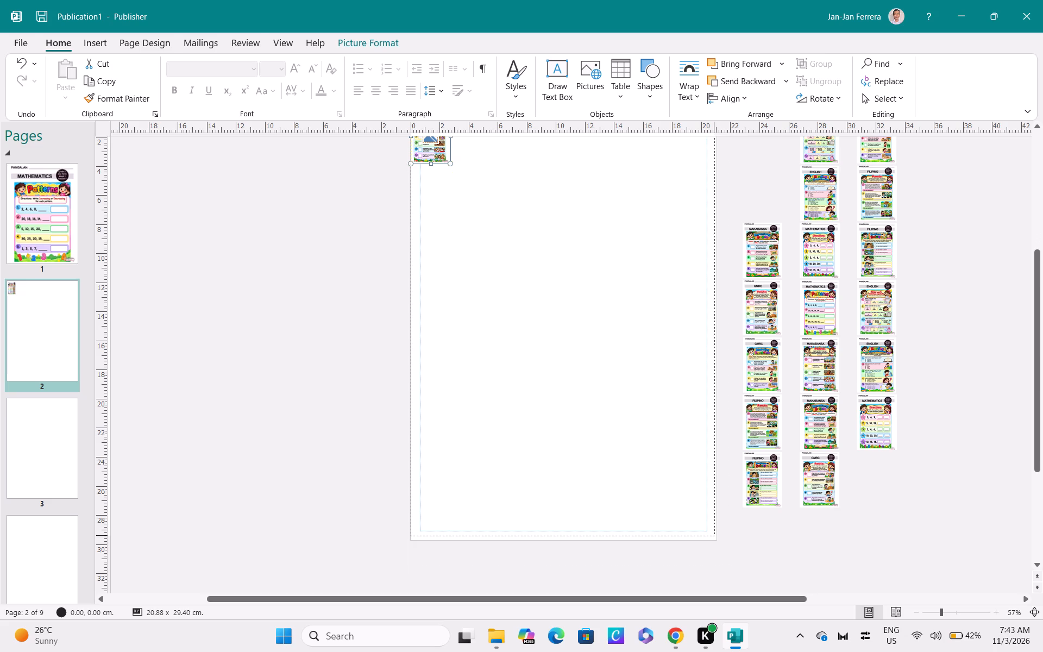
{"action": "left_click_drag", "start_coordinate": [690, 536], "coordinate": [690, 539]}
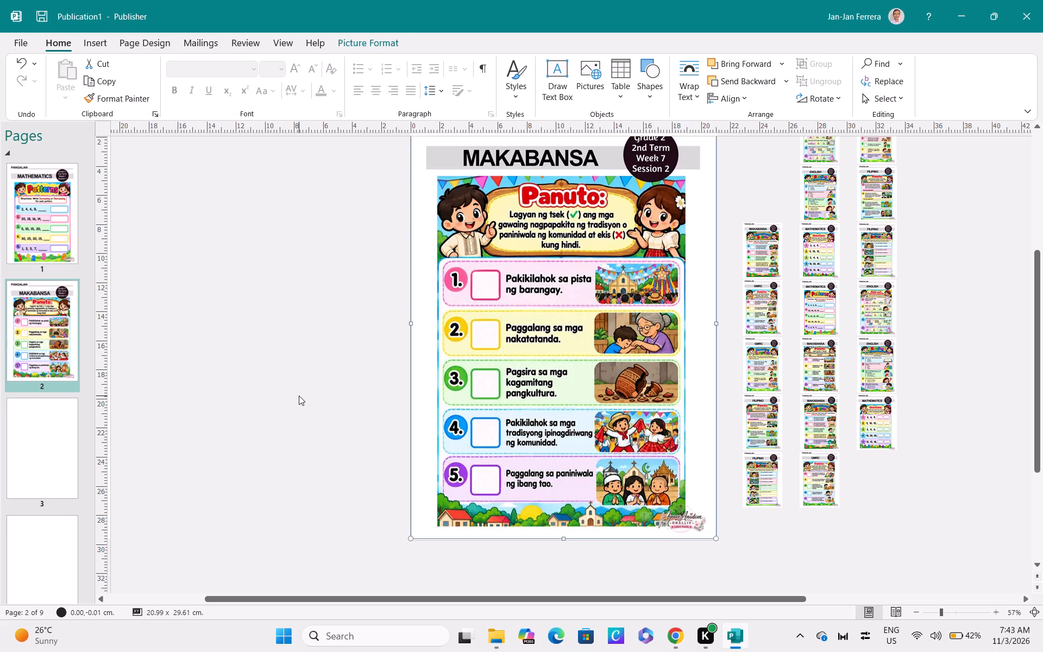
{"action": "key", "text": "Down"}
{"action": "left_click", "coordinate": [260, 350]}
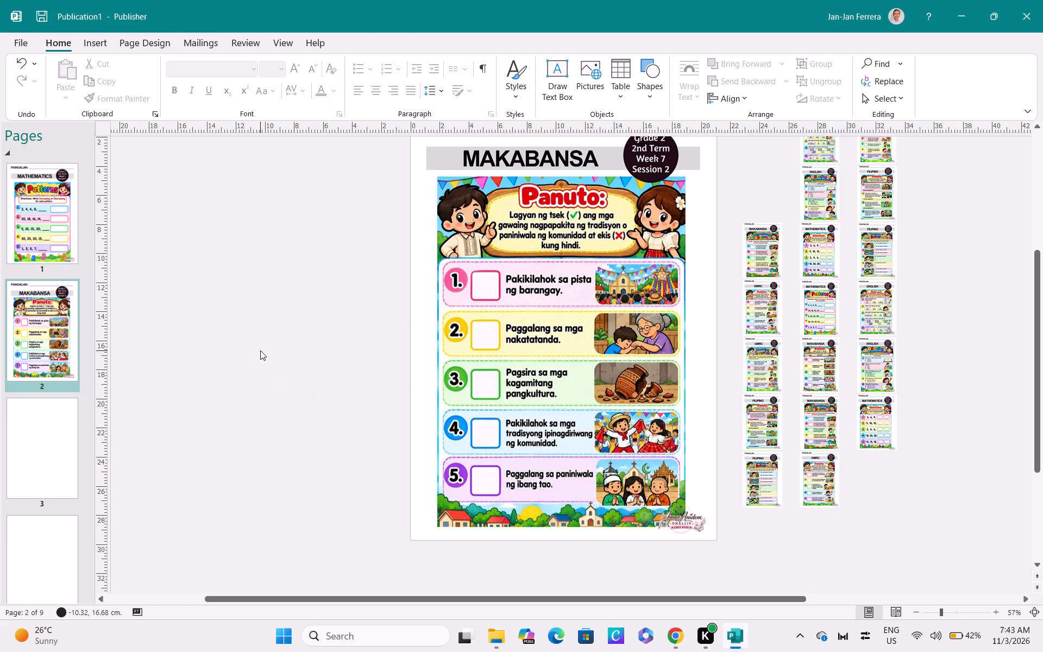
On page 3, place the remaining Makabansa worksheet from the scratch area's first column flush with the page's top-left corner.
{"action": "left_click", "coordinate": [68, 449]}
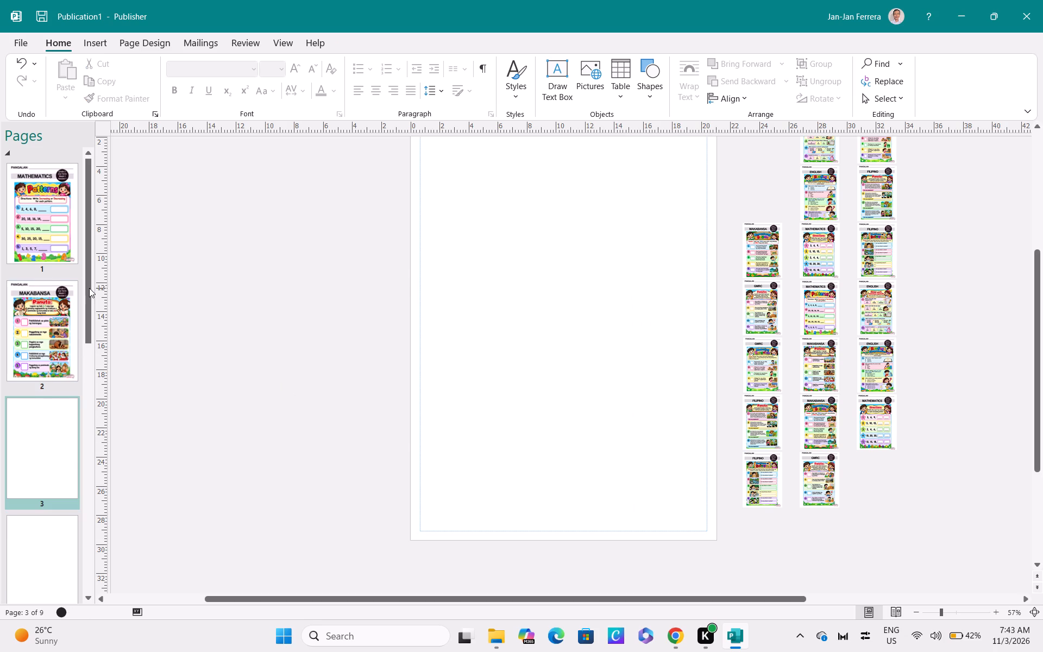
{"action": "left_click_drag", "start_coordinate": [89, 288], "coordinate": [91, 366]}
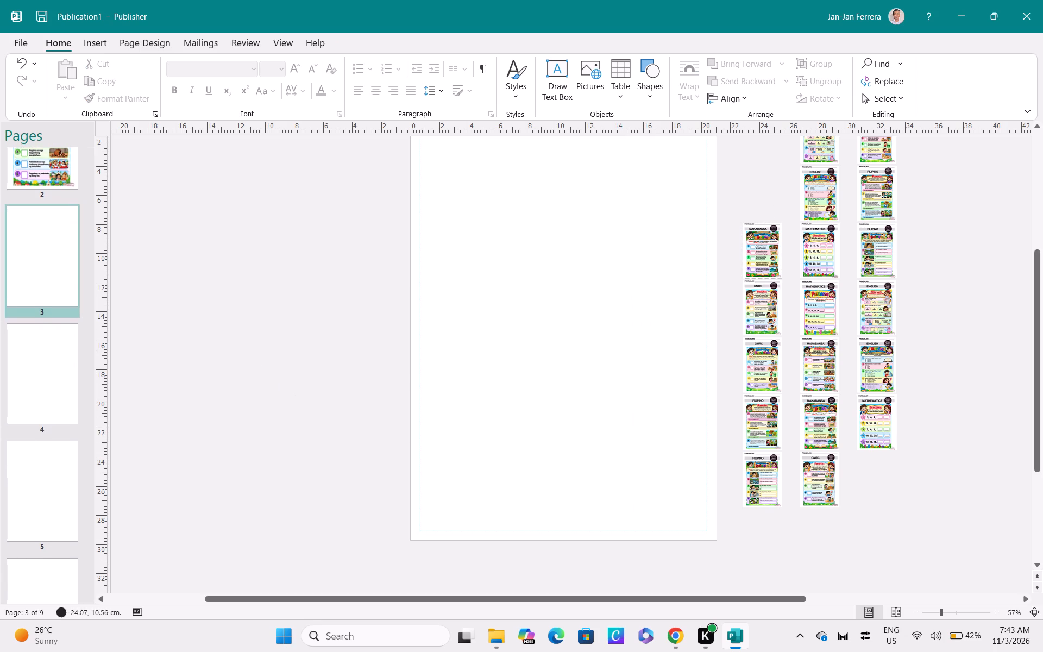
{"action": "left_click_drag", "start_coordinate": [1037, 307], "coordinate": [1039, 283]}
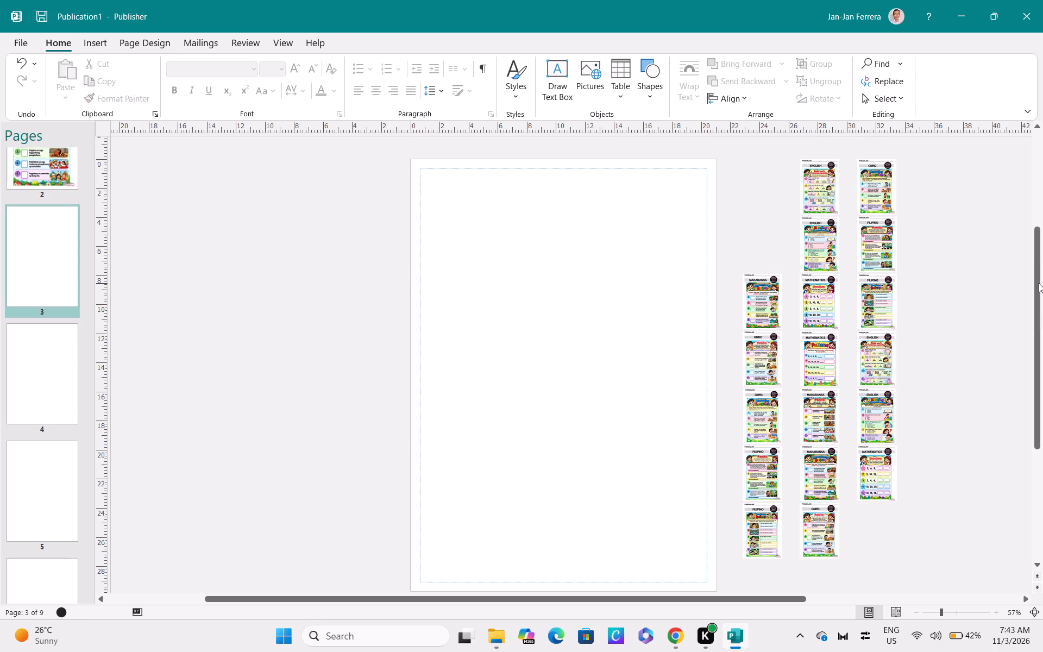
{"action": "left_click_drag", "start_coordinate": [1039, 283], "coordinate": [1038, 285]}
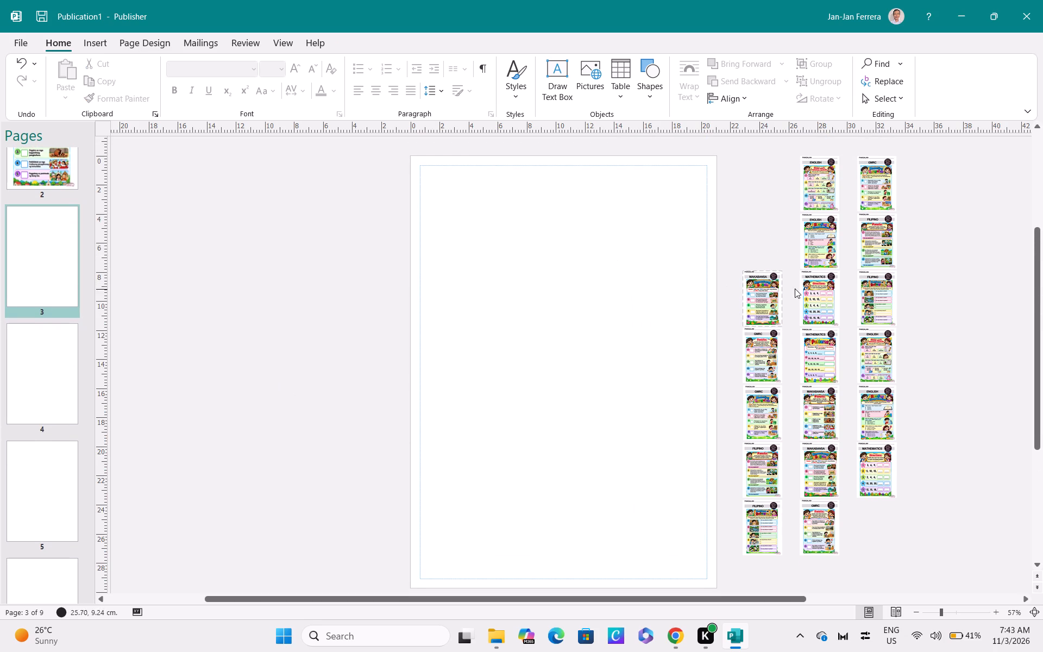
{"action": "left_click_drag", "start_coordinate": [749, 312], "coordinate": [423, 199]}
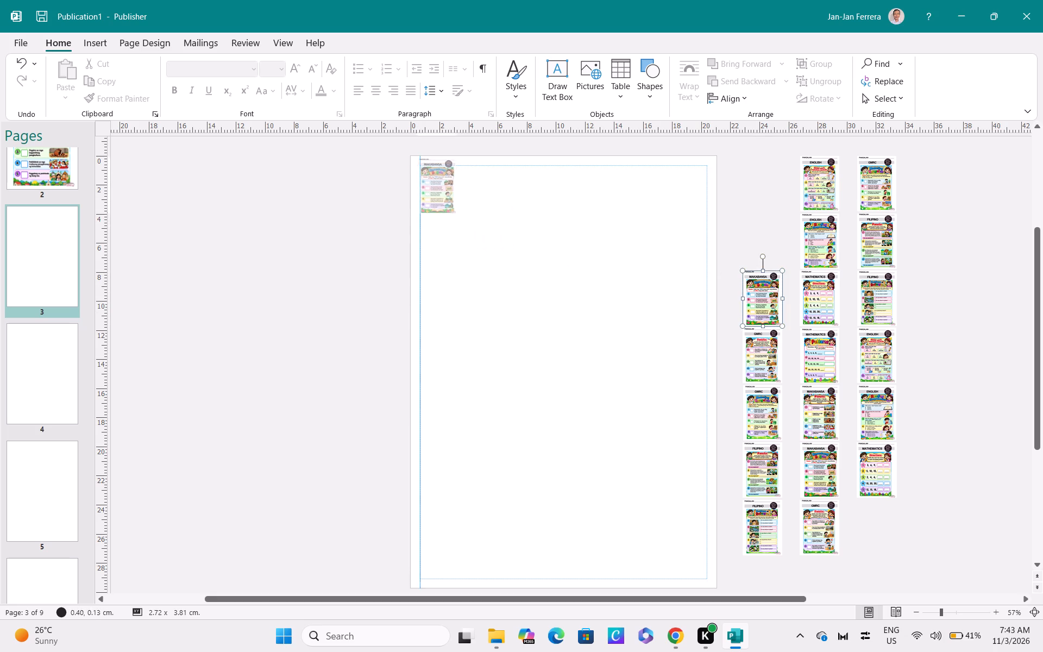
{"action": "left_click_drag", "start_coordinate": [423, 199], "coordinate": [414, 201]}
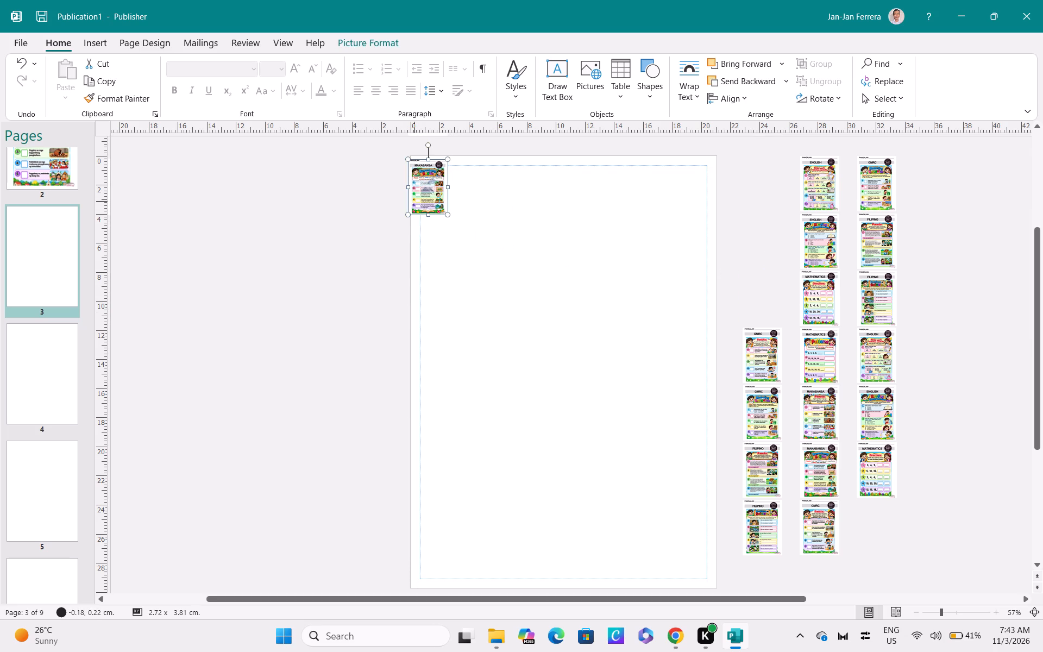
{"action": "key", "text": "Up"}
{"action": "key", "text": "Up"}
{"action": "key", "text": "Up"}
{"action": "key", "text": "Up"}
{"action": "key", "text": "Up"}
{"action": "key", "text": "Up"}
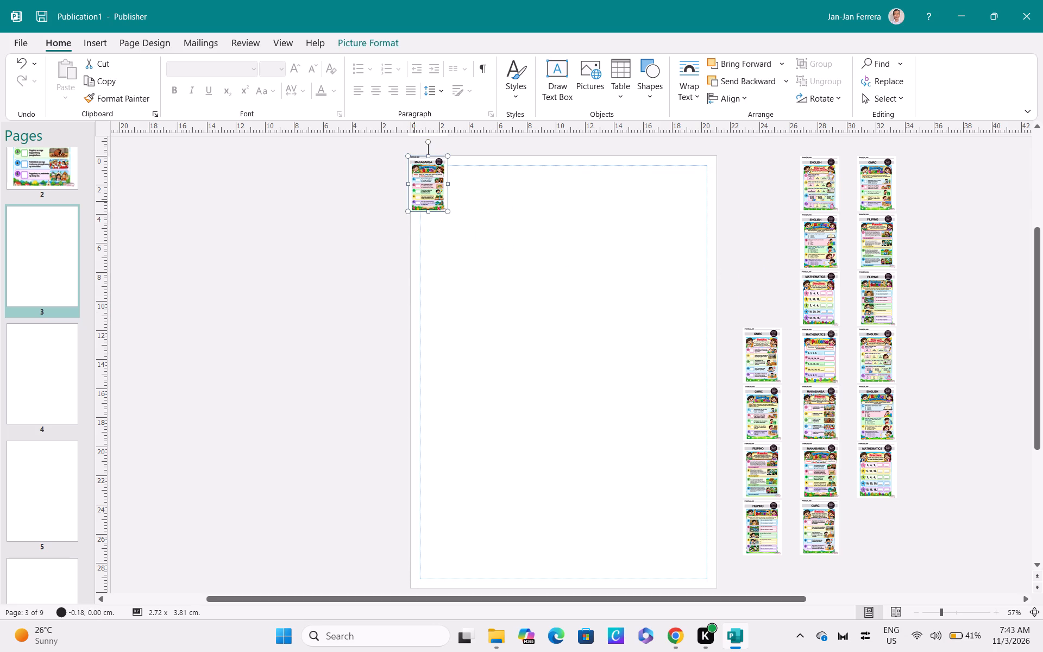
{"action": "key", "text": "Right"}
{"action": "key", "text": "Right"}
{"action": "key", "text": "Right"}
{"action": "key", "text": "Right"}
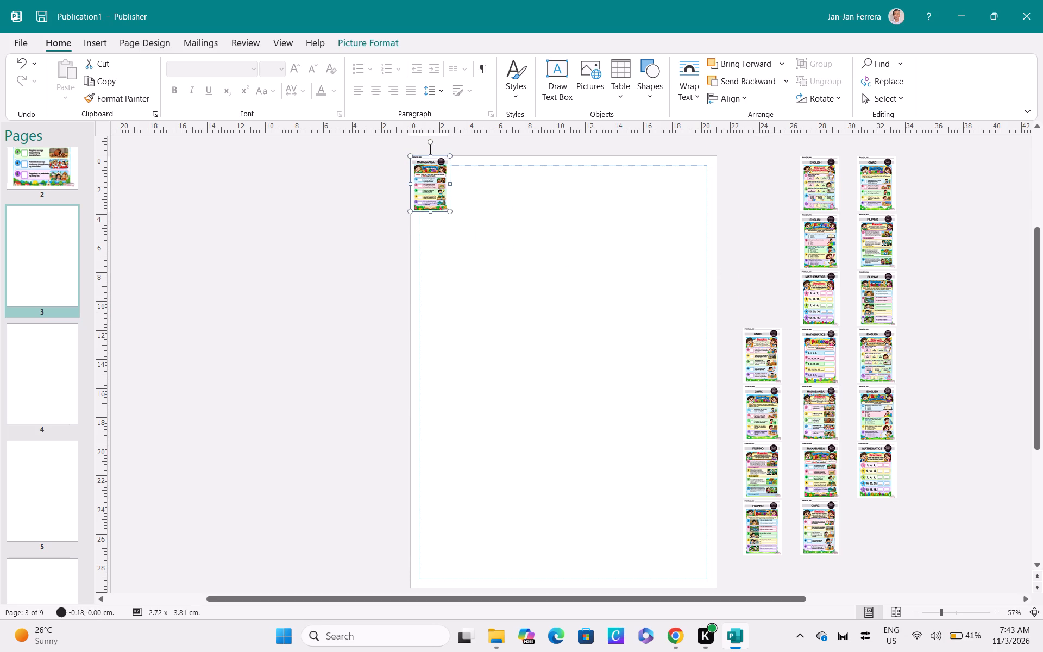
Enlarge the Makabansa worksheet on page 3 to fill the page, about 21 x 29.8 cm.
{"action": "left_click_drag", "start_coordinate": [449, 212], "coordinate": [699, 535]}
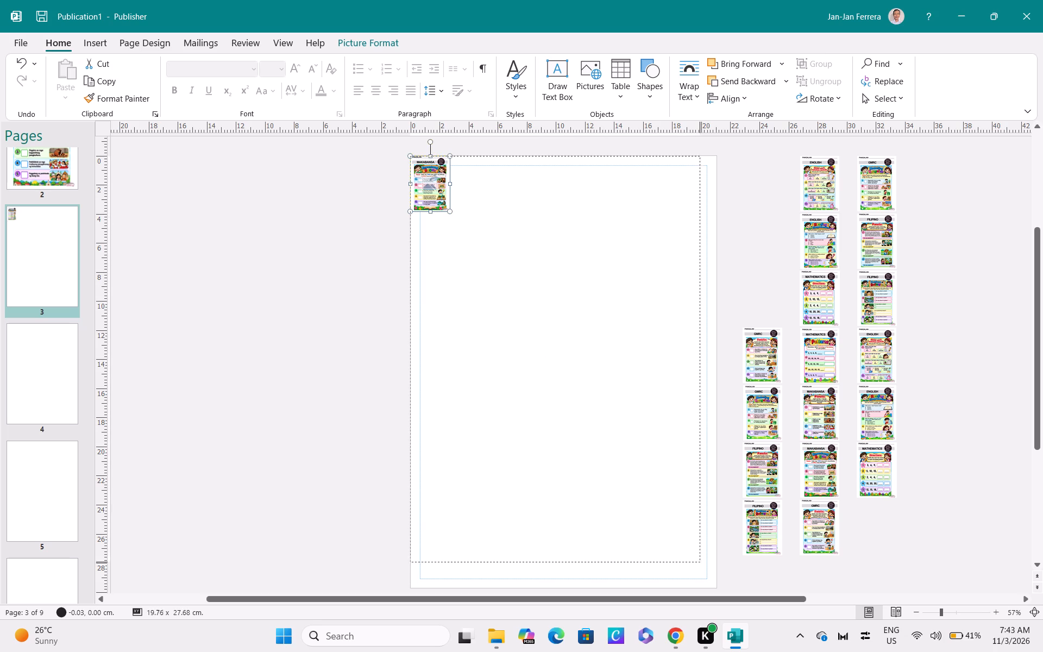
{"action": "left_click_drag", "start_coordinate": [699, 535], "coordinate": [715, 535]}
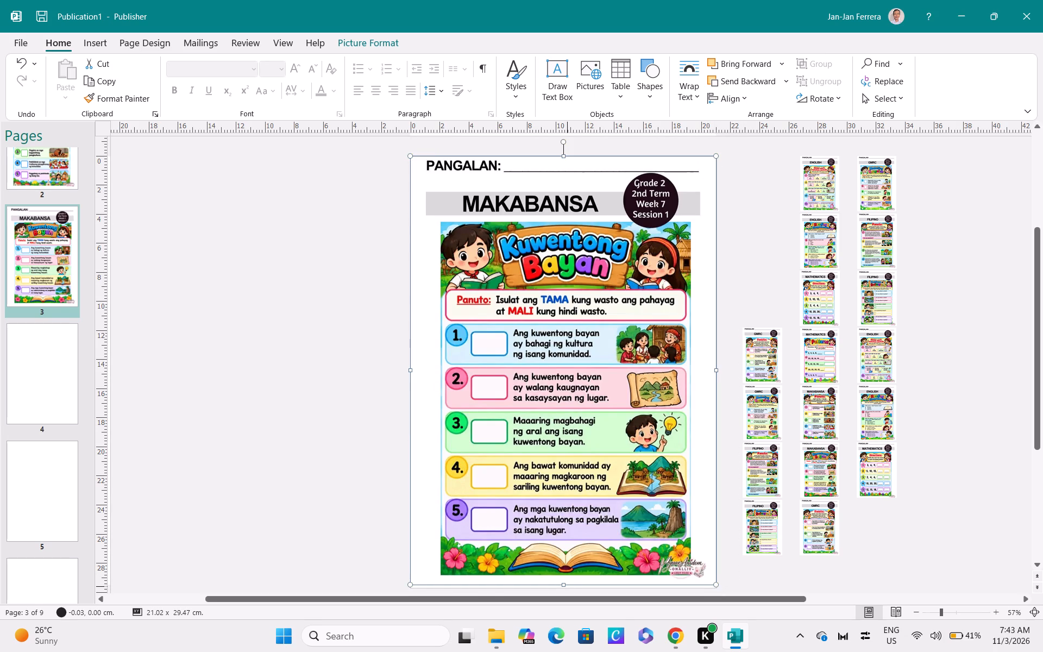
{"action": "left_click_drag", "start_coordinate": [563, 586], "coordinate": [566, 580]}
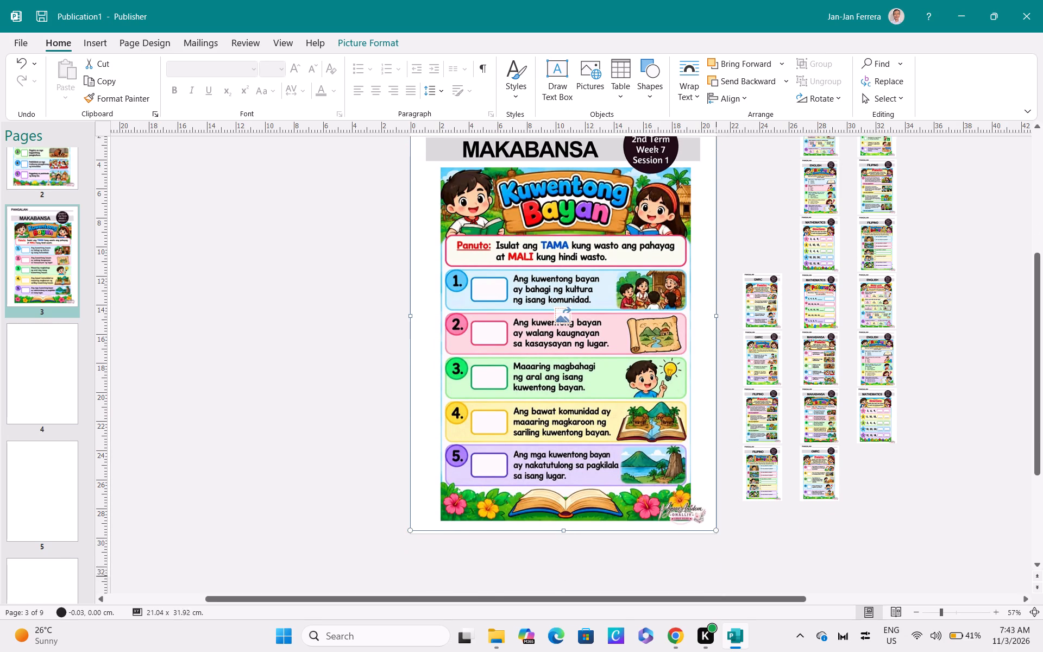
{"action": "left_click_drag", "start_coordinate": [566, 580], "coordinate": [566, 536]}
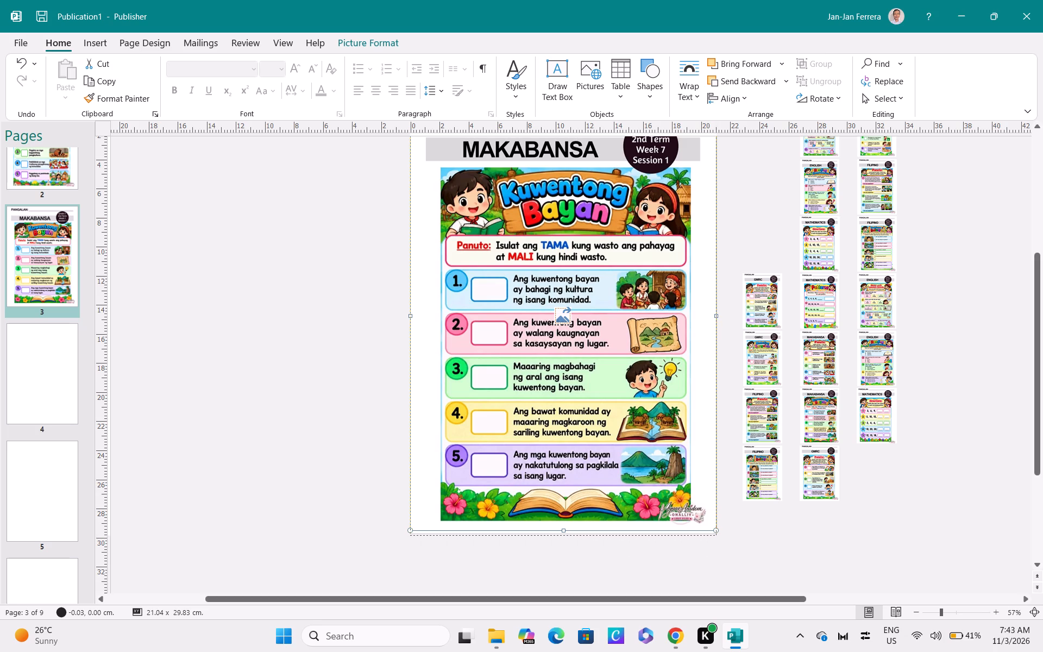
{"action": "left_click_drag", "start_coordinate": [566, 536], "coordinate": [566, 536]}
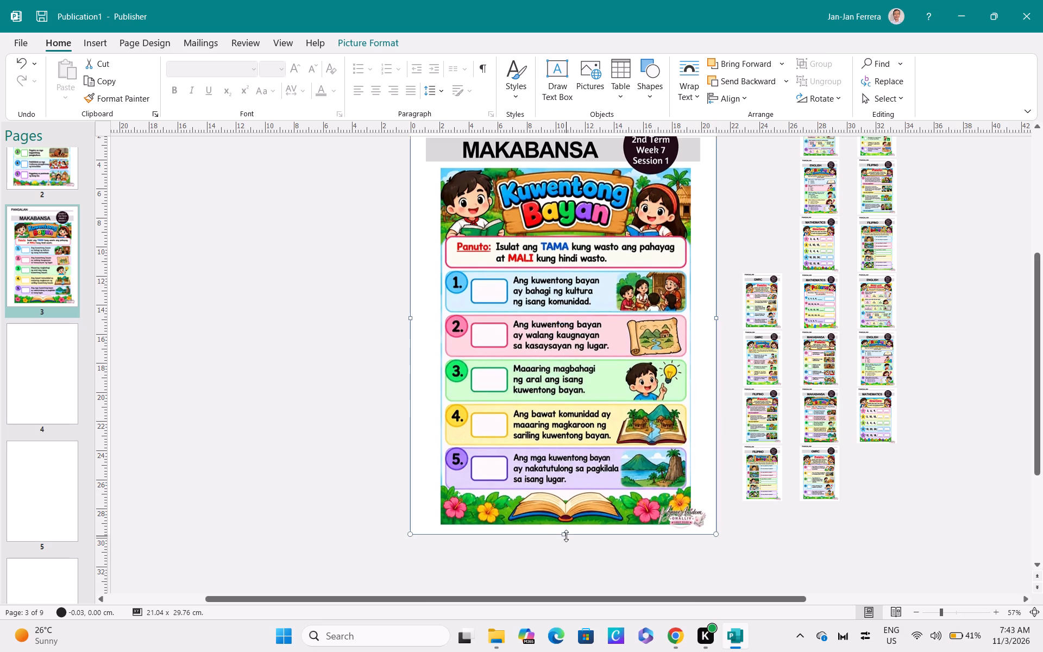
{"action": "left_click", "coordinate": [325, 438]}
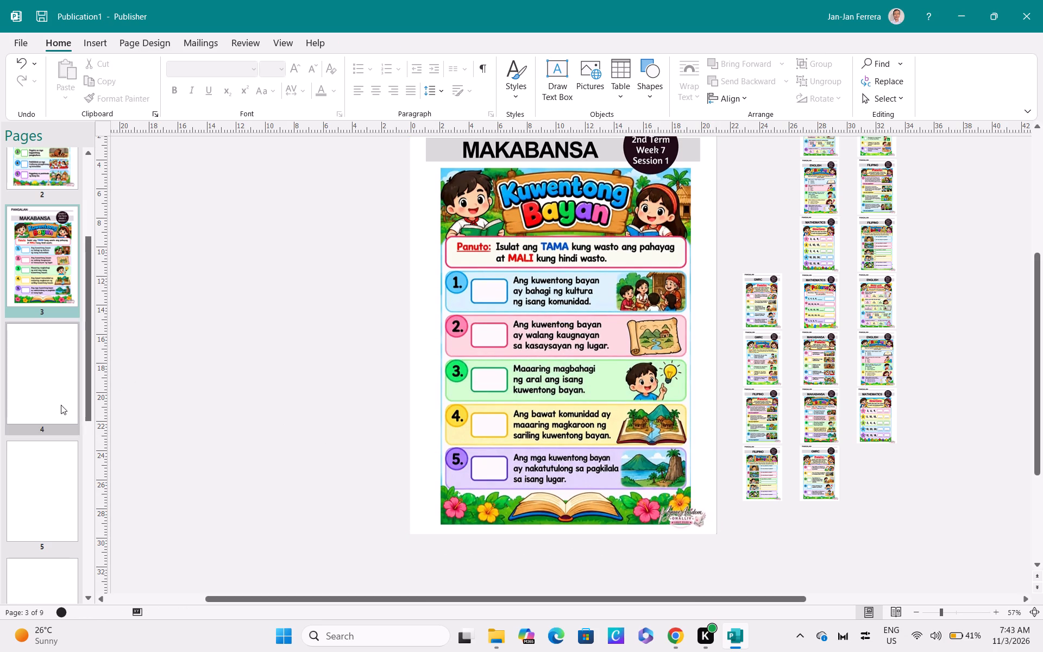
On page 4, place the uppermost GMRC worksheet from the scratch area's first column flush with the page's top-left corner.
{"action": "left_click", "coordinate": [61, 405]}
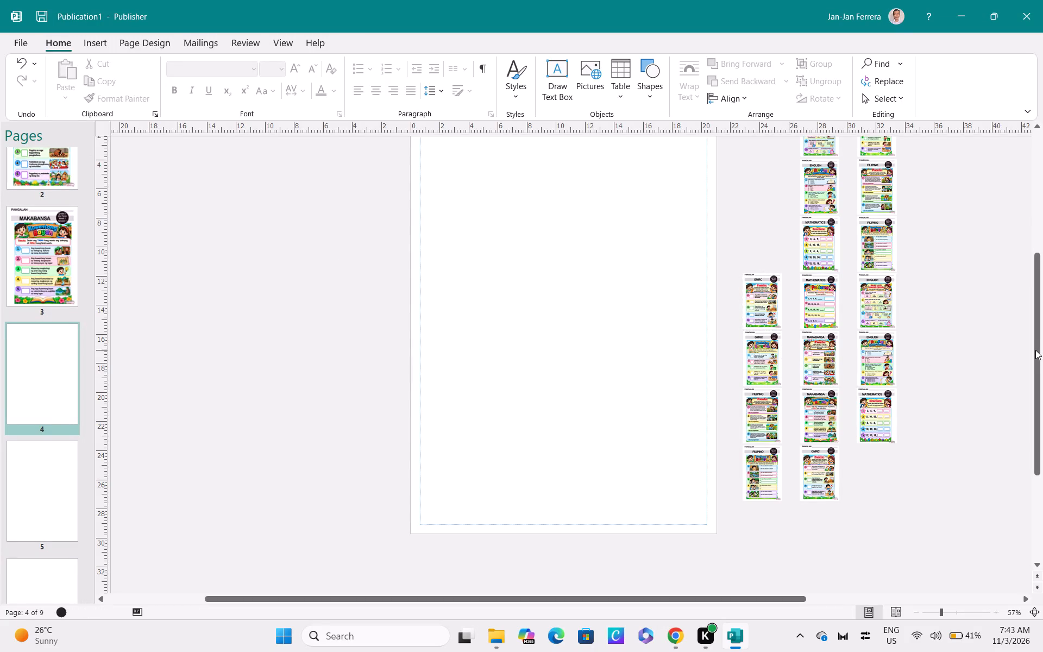
{"action": "left_click_drag", "start_coordinate": [1035, 350], "coordinate": [1042, 335]}
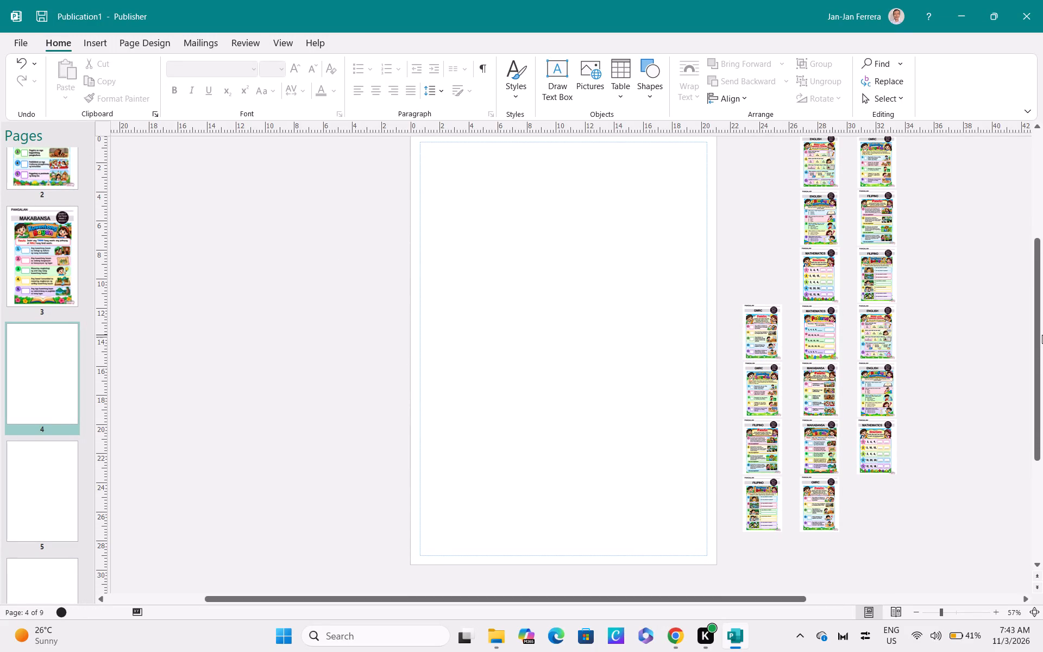
{"action": "left_click_drag", "start_coordinate": [1042, 335], "coordinate": [1042, 329]}
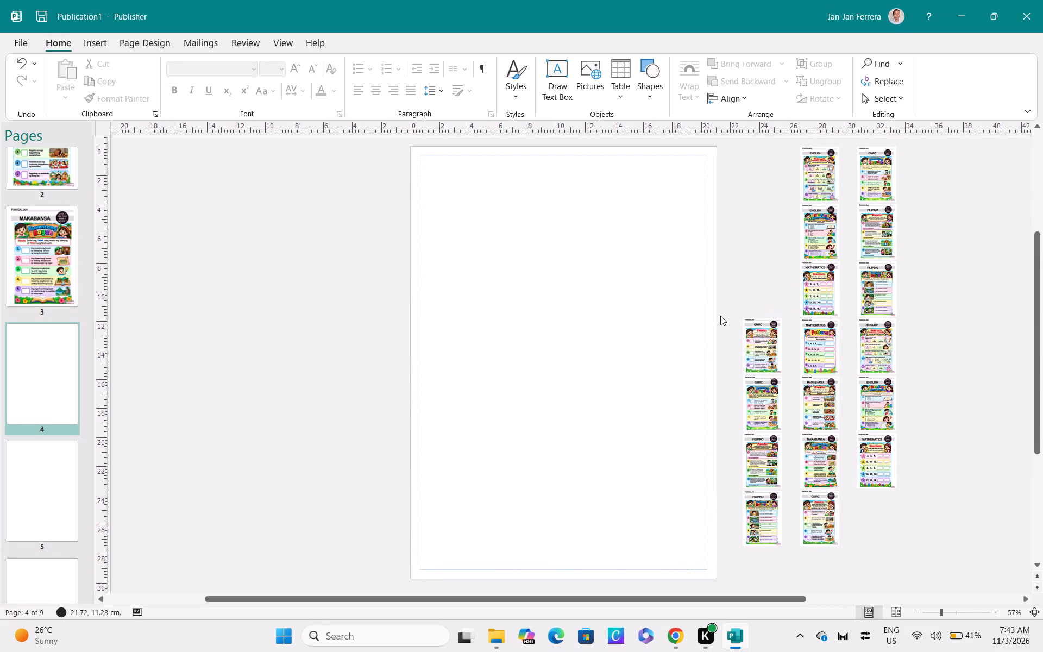
{"action": "left_click_drag", "start_coordinate": [757, 360], "coordinate": [434, 189]}
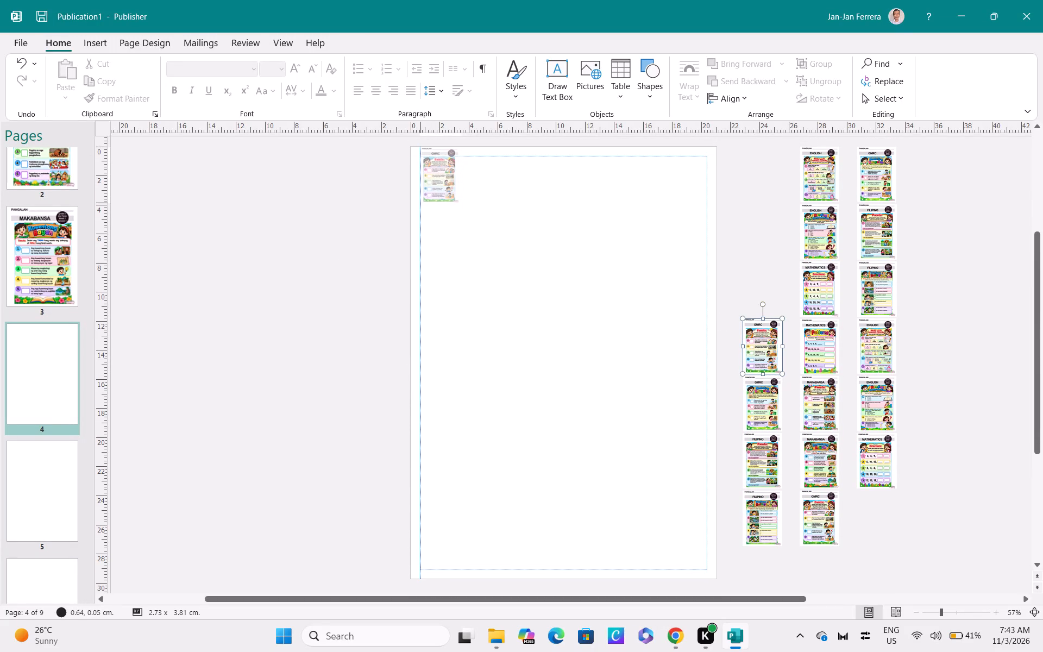
{"action": "left_click_drag", "start_coordinate": [434, 189], "coordinate": [424, 188]}
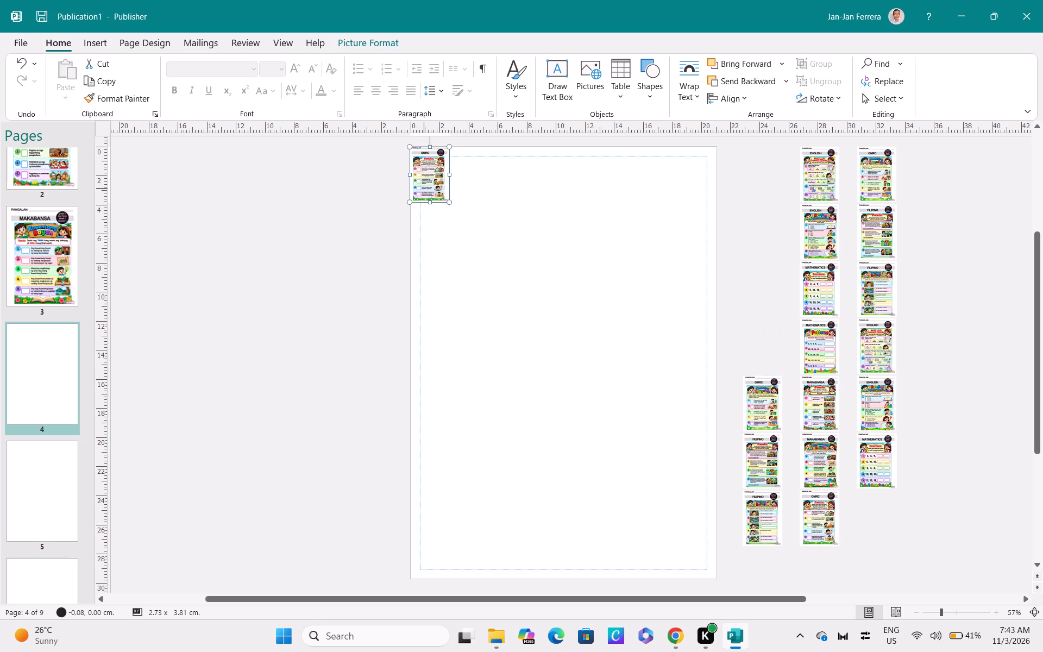
{"action": "key", "text": "Right"}
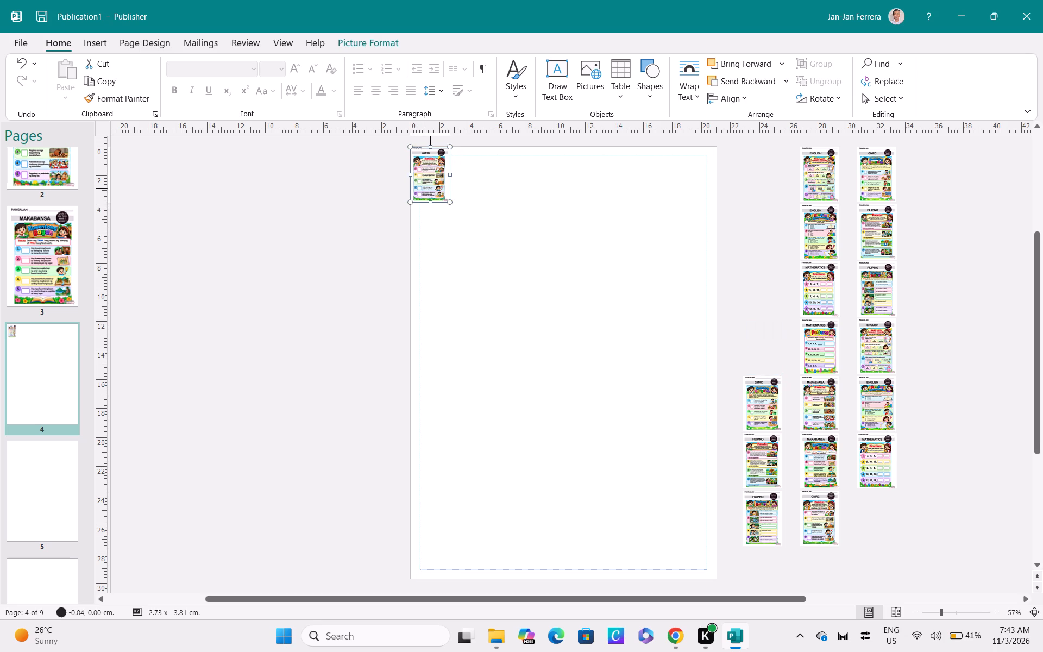
Enlarge the GMRC worksheet on page 4 to fill the page, about 21 x 29.6 cm.
{"action": "left_click_drag", "start_coordinate": [450, 204], "coordinate": [666, 528]}
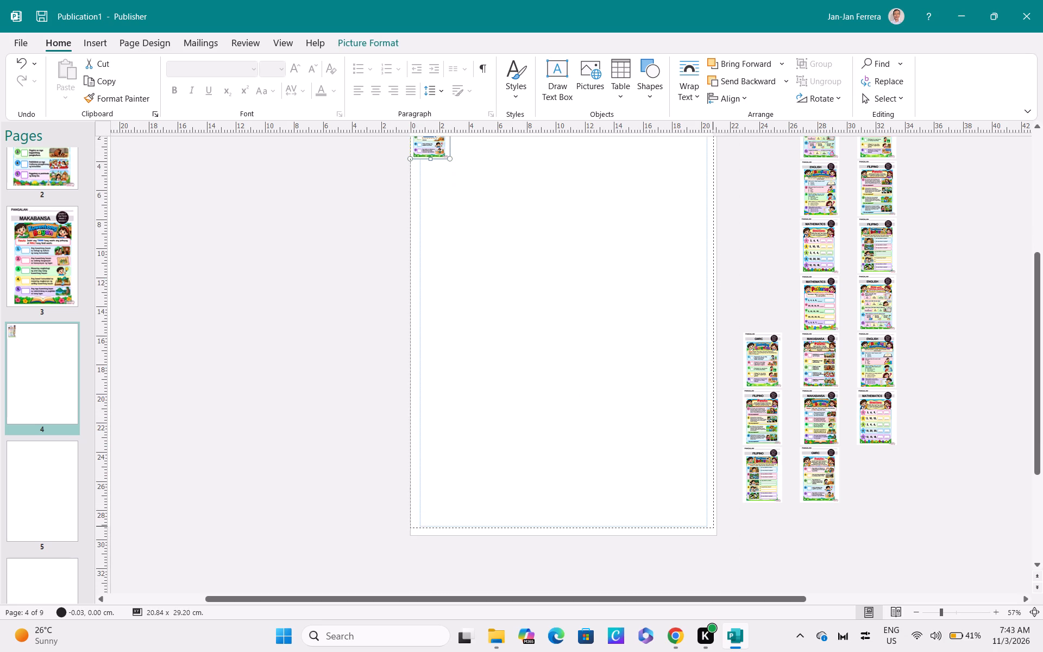
{"action": "left_click_drag", "start_coordinate": [666, 528], "coordinate": [667, 532]}
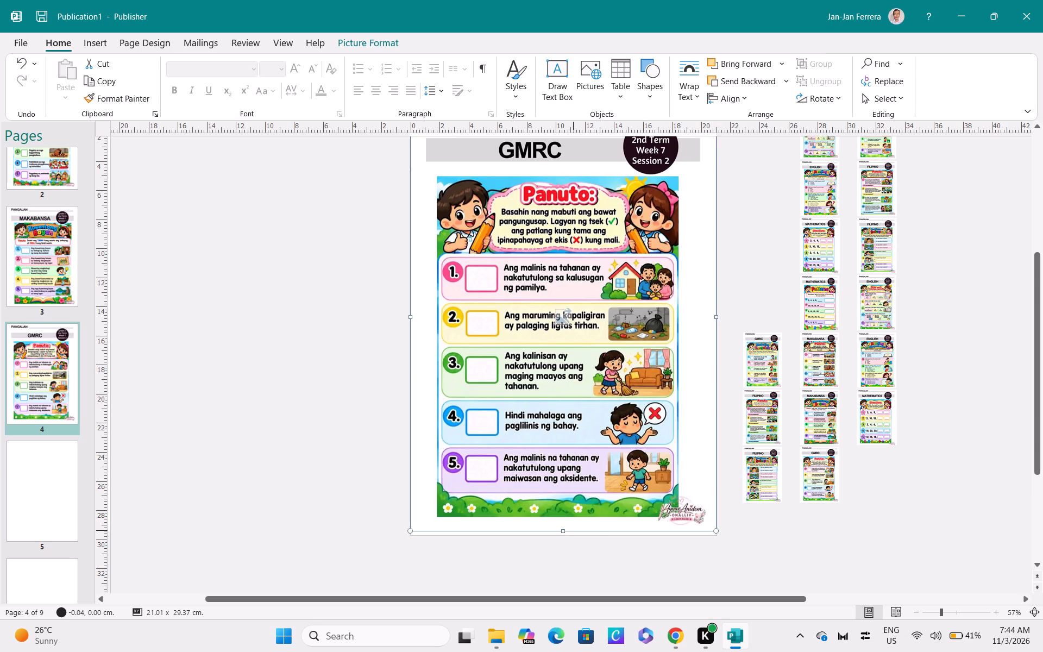
{"action": "left_click", "coordinate": [565, 532]}
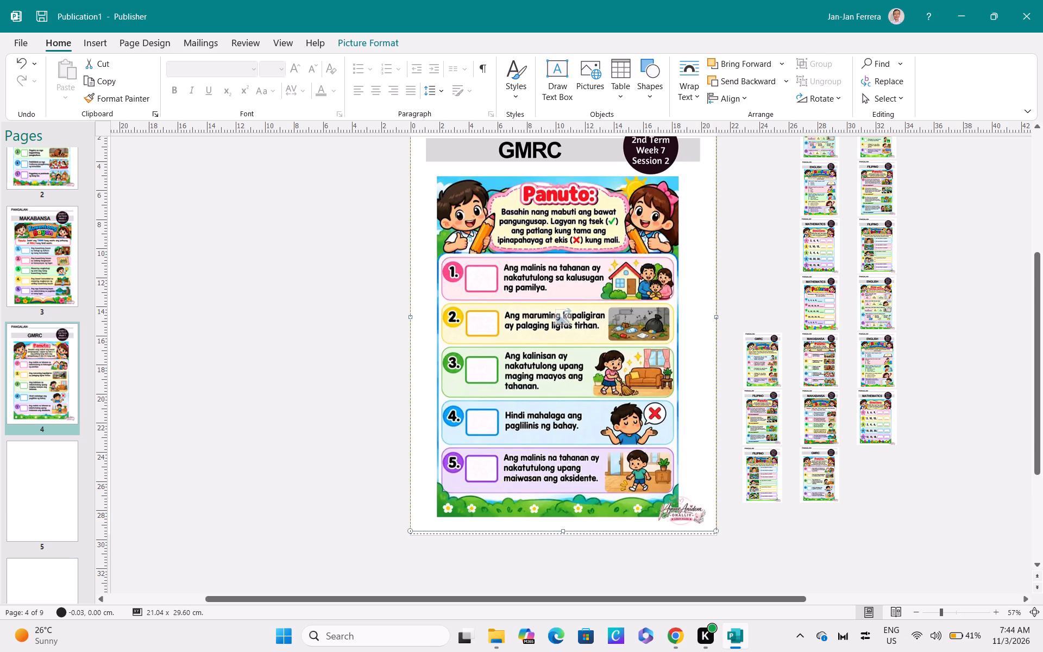
{"action": "left_click", "coordinate": [328, 441]}
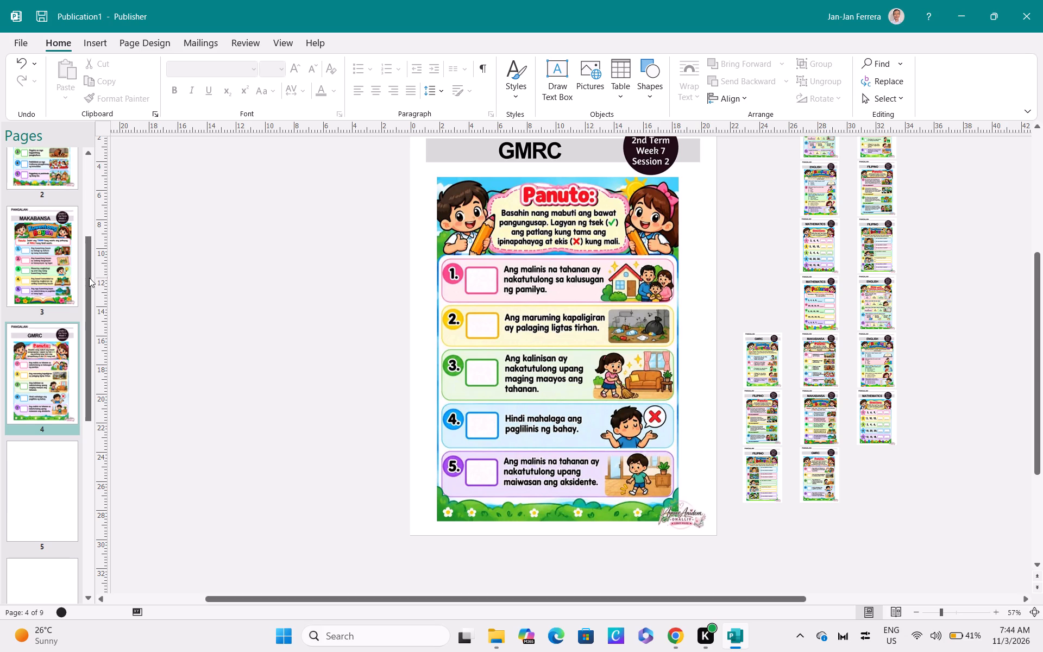
On page 5, place the remaining GMRC worksheet from the scratch area's first column at the page's top-left corner.
{"action": "left_click_drag", "start_coordinate": [89, 278], "coordinate": [91, 362]}
{"action": "left_click", "coordinate": [55, 311]}
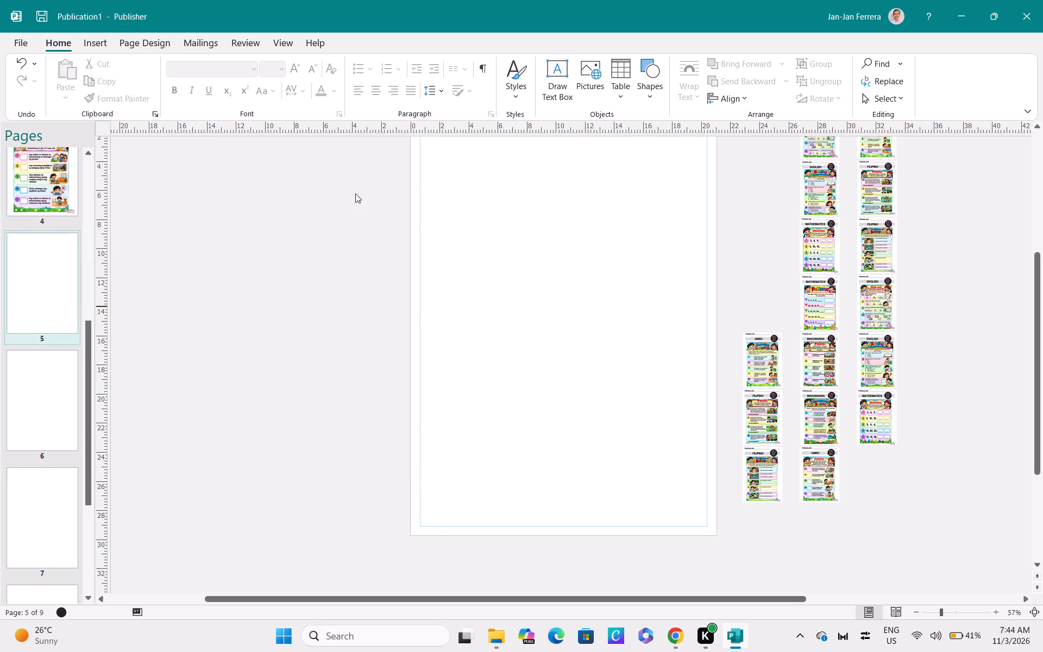
{"action": "left_click_drag", "start_coordinate": [1037, 339], "coordinate": [1042, 306]}
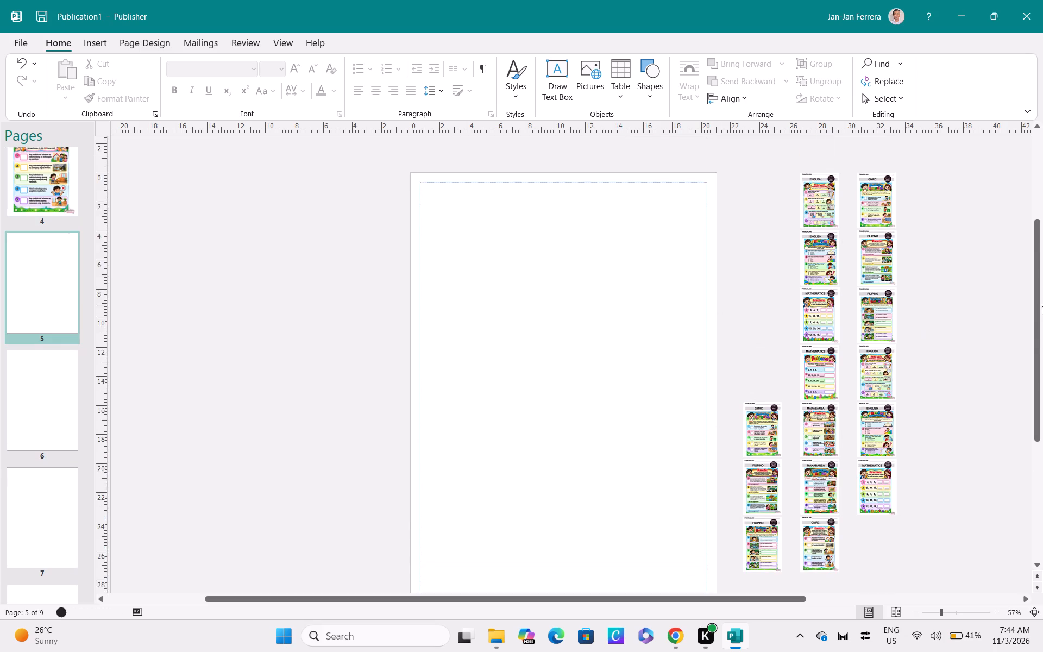
{"action": "left_click_drag", "start_coordinate": [1042, 306], "coordinate": [1035, 317]}
{"action": "left_click_drag", "start_coordinate": [761, 411], "coordinate": [427, 180]}
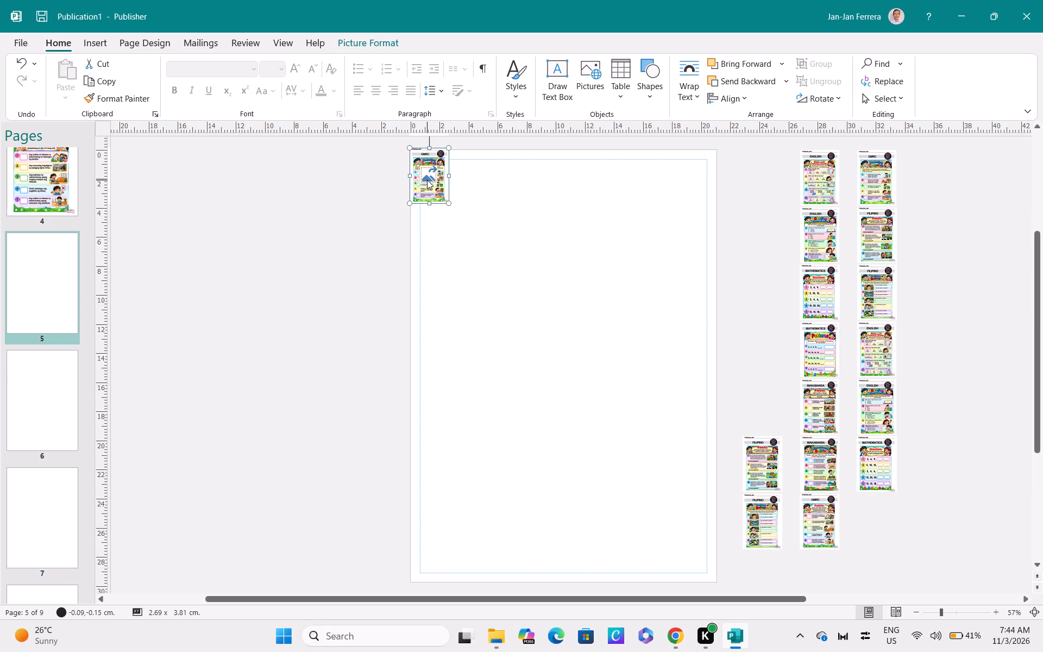
{"action": "key", "text": "Right"}
{"action": "key", "text": "Right"}
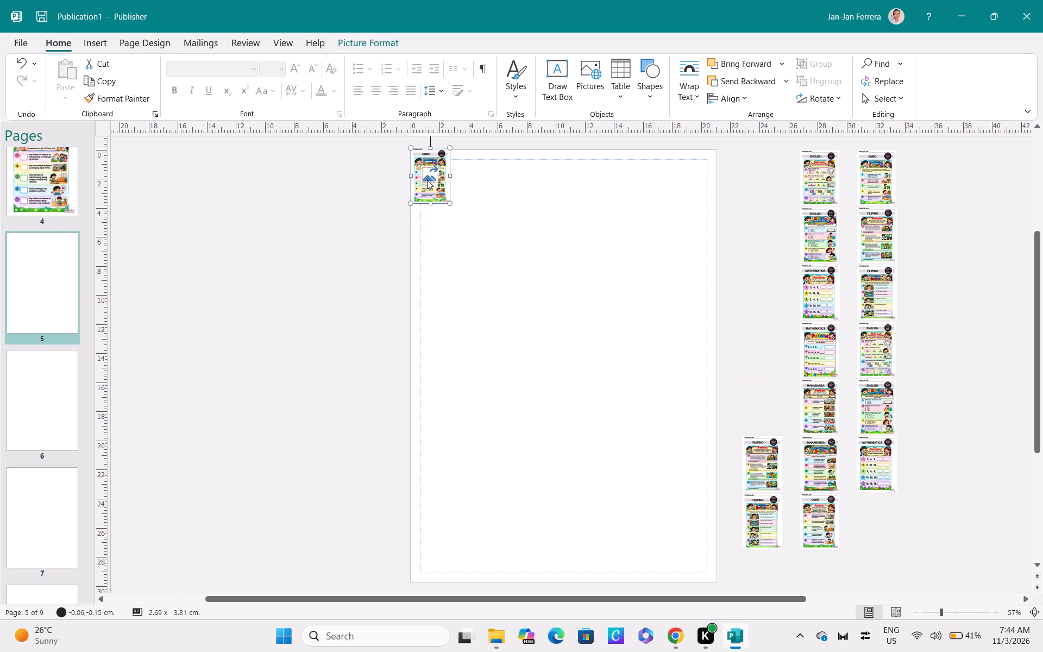
{"action": "key", "text": "Down"}
{"action": "key", "text": "Down"}
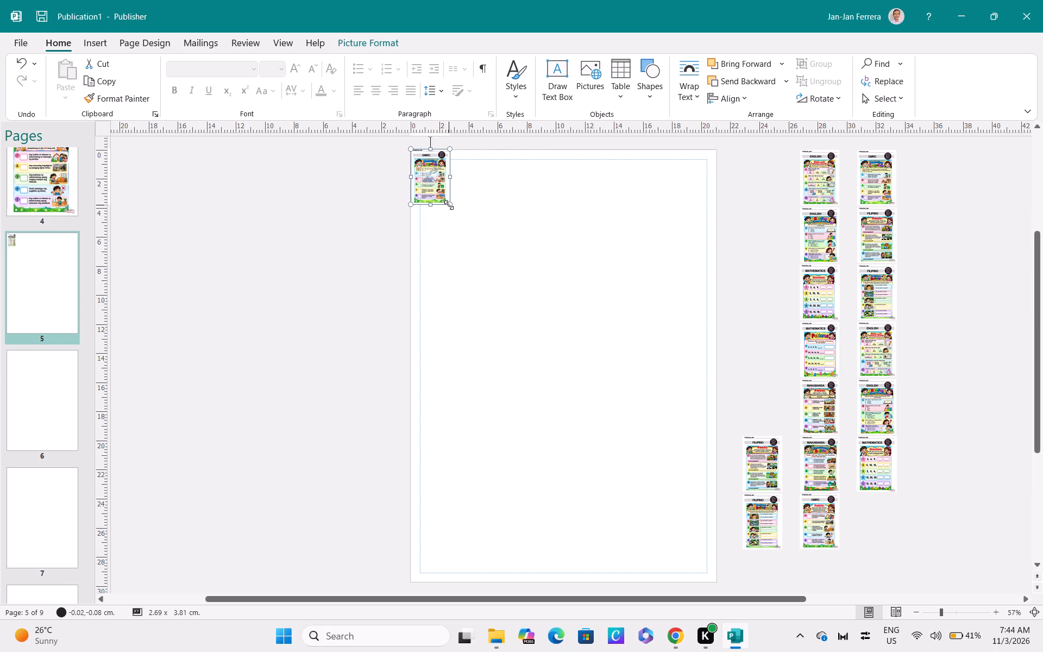
Enlarge the GMRC worksheet on page 5 to fill the page, about 21 x 29.8 cm.
{"action": "left_click_drag", "start_coordinate": [449, 205], "coordinate": [706, 574]}
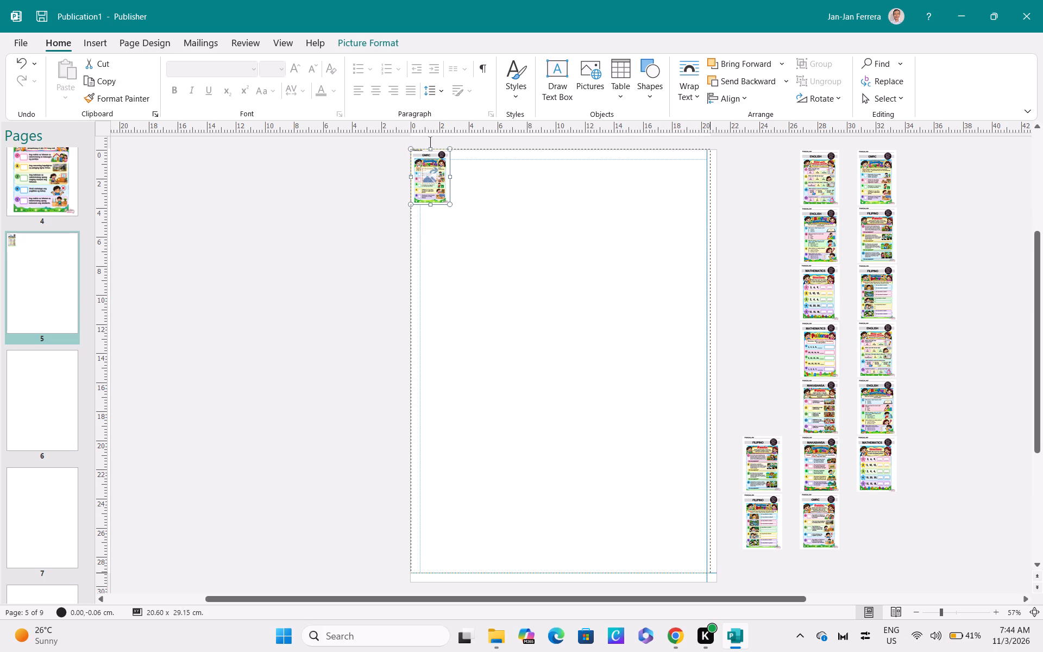
{"action": "left_click_drag", "start_coordinate": [706, 574], "coordinate": [706, 573]}
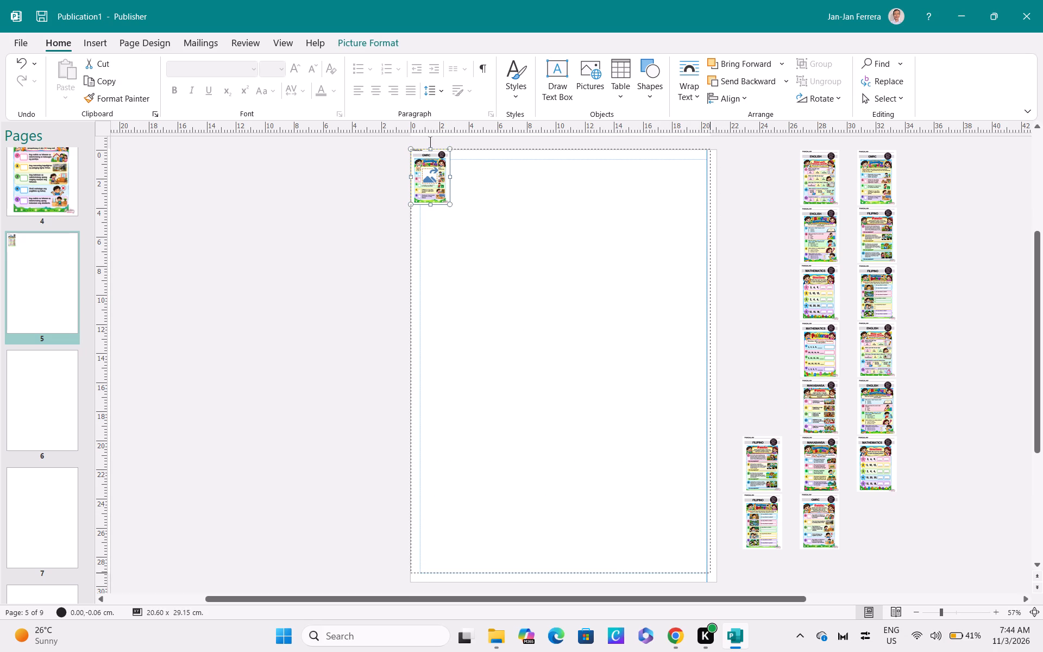
{"action": "left_click_drag", "start_coordinate": [706, 573], "coordinate": [711, 574]}
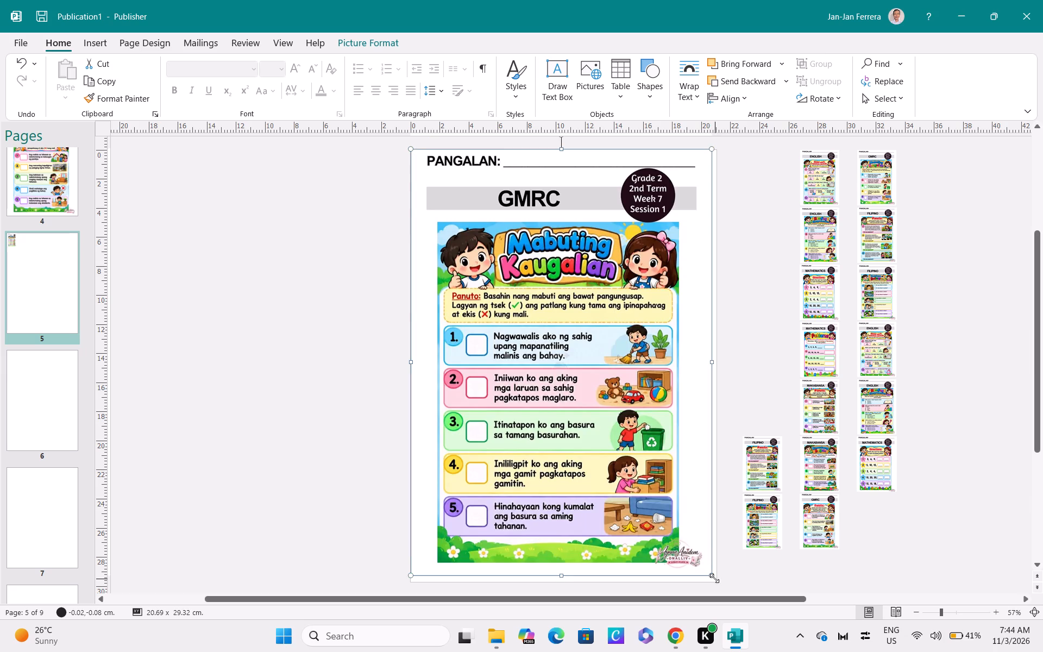
{"action": "left_click", "coordinate": [714, 578]}
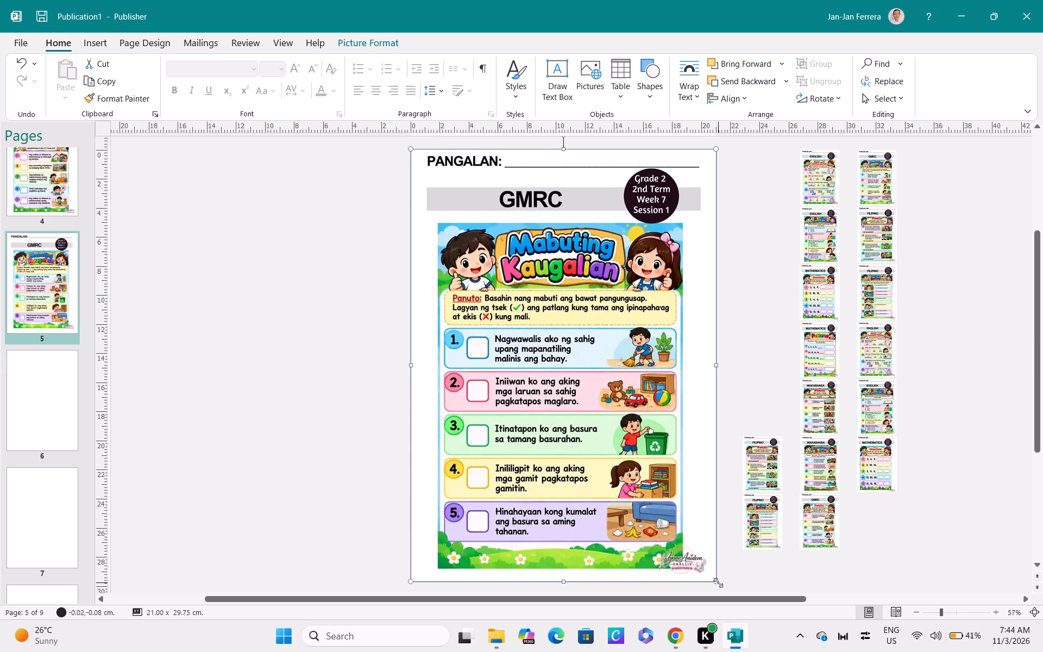
{"action": "left_click", "coordinate": [360, 532]}
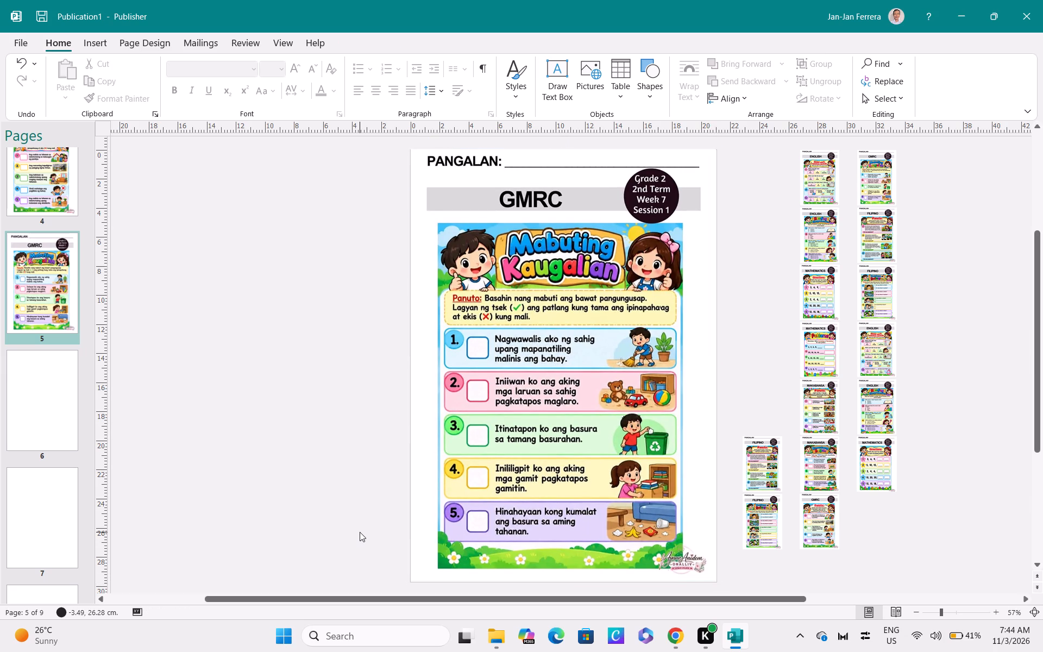
On page 6, place the upper Filipino worksheet from the scratch area's first column flush with the page's top-left corner.
{"action": "left_click", "coordinate": [33, 412]}
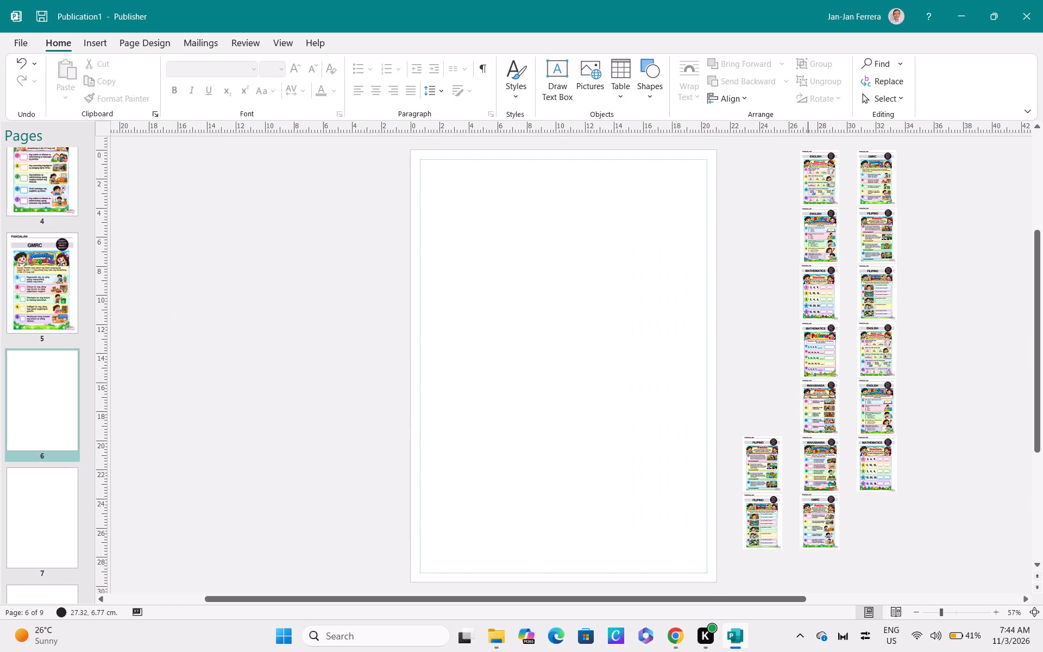
{"action": "left_click_drag", "start_coordinate": [768, 469], "coordinate": [434, 165]}
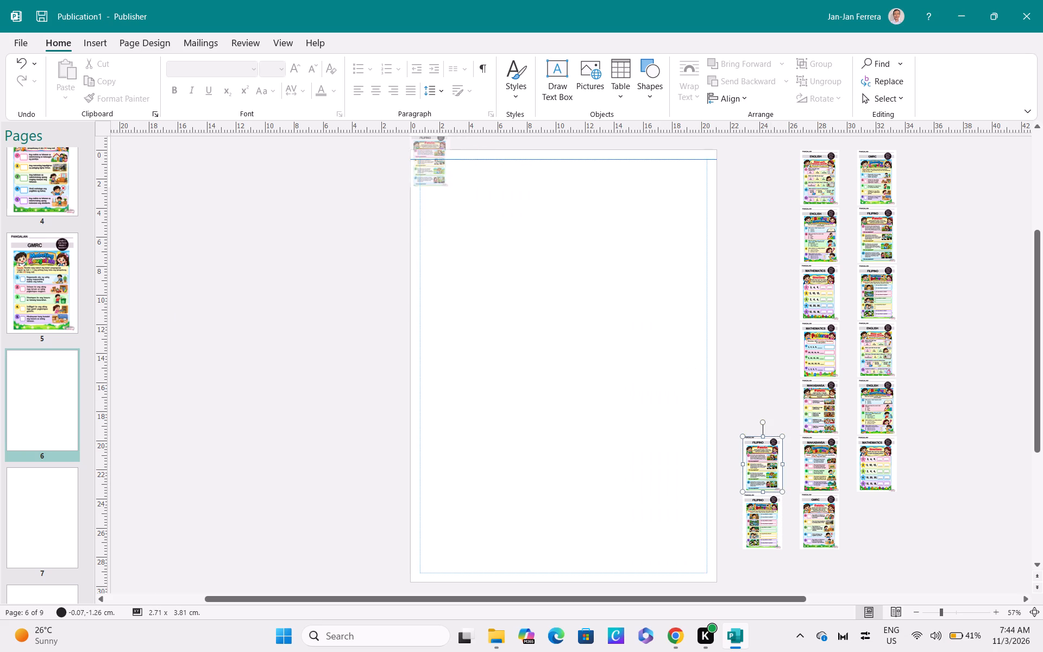
{"action": "left_click_drag", "start_coordinate": [434, 165], "coordinate": [438, 186]}
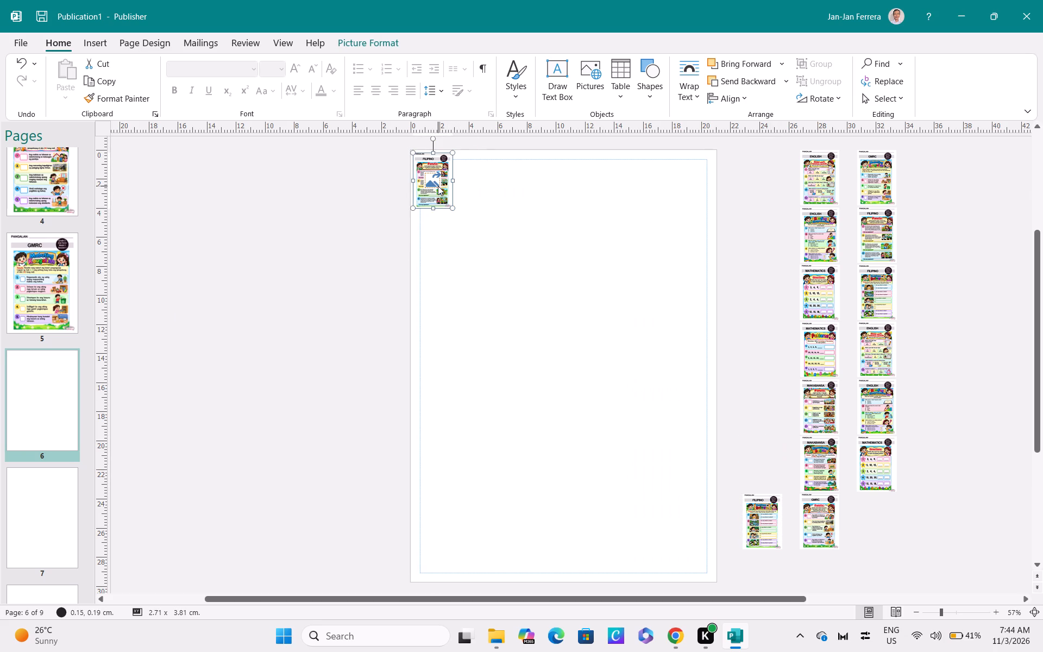
{"action": "key", "text": "Up"}
{"action": "key", "text": "Up"}
{"action": "key", "text": "Up"}
{"action": "key", "text": "Up"}
{"action": "key", "text": "Up"}
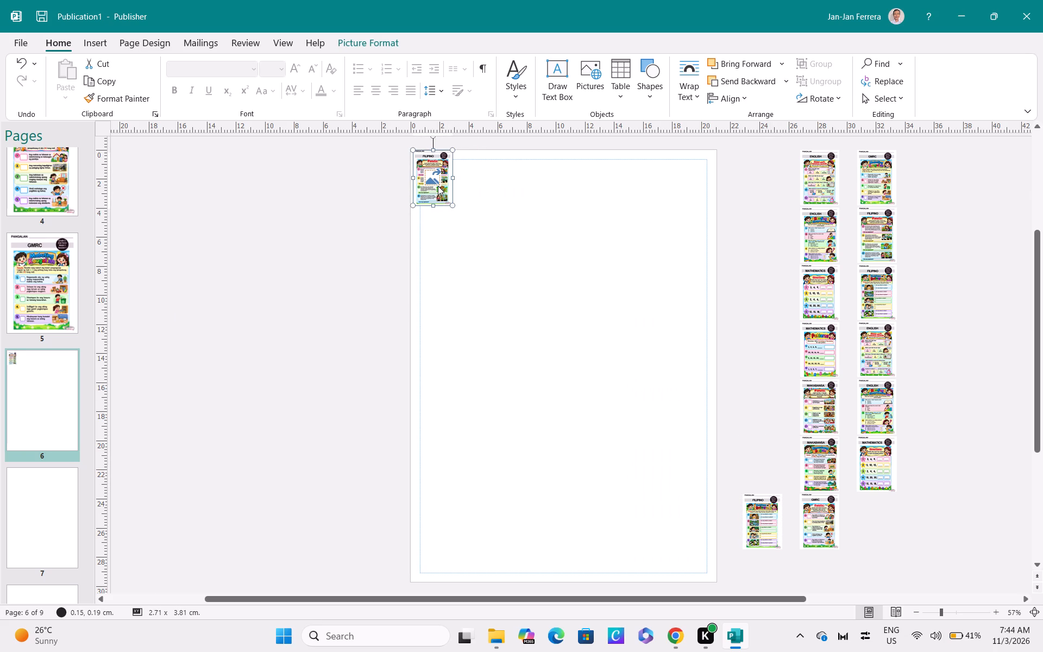
{"action": "key", "text": "Left"}
{"action": "key", "text": "Left"}
{"action": "key", "text": "Left"}
{"action": "key", "text": "Left"}
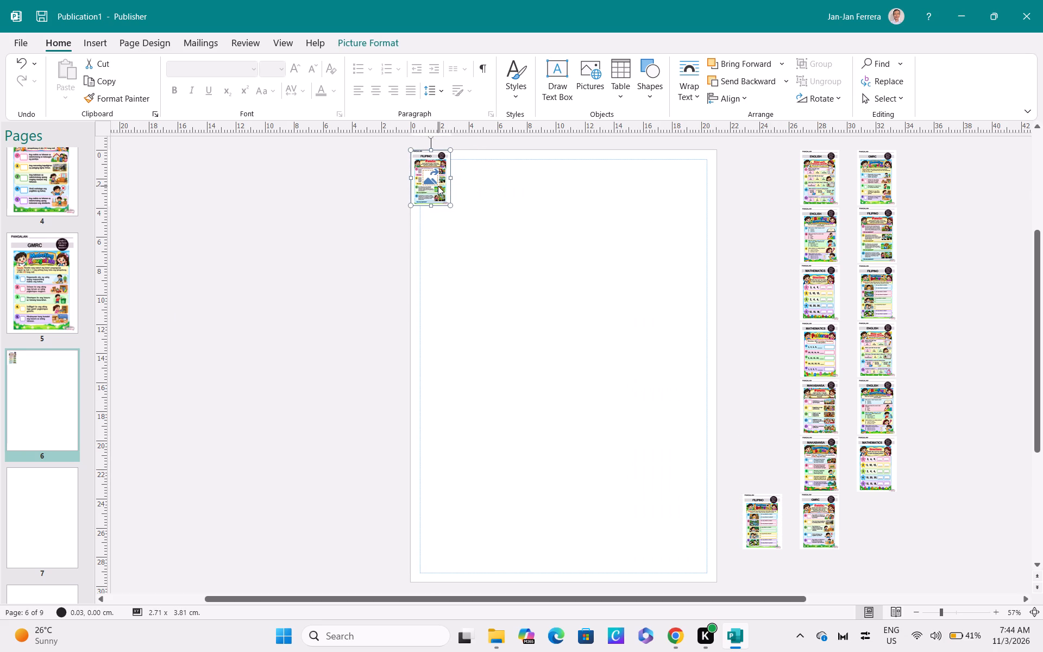
Enlarge the Filipino worksheet on page 6 to fill the page, about 21.1 x 29.6 cm.
{"action": "left_click_drag", "start_coordinate": [448, 206], "coordinate": [618, 421]}
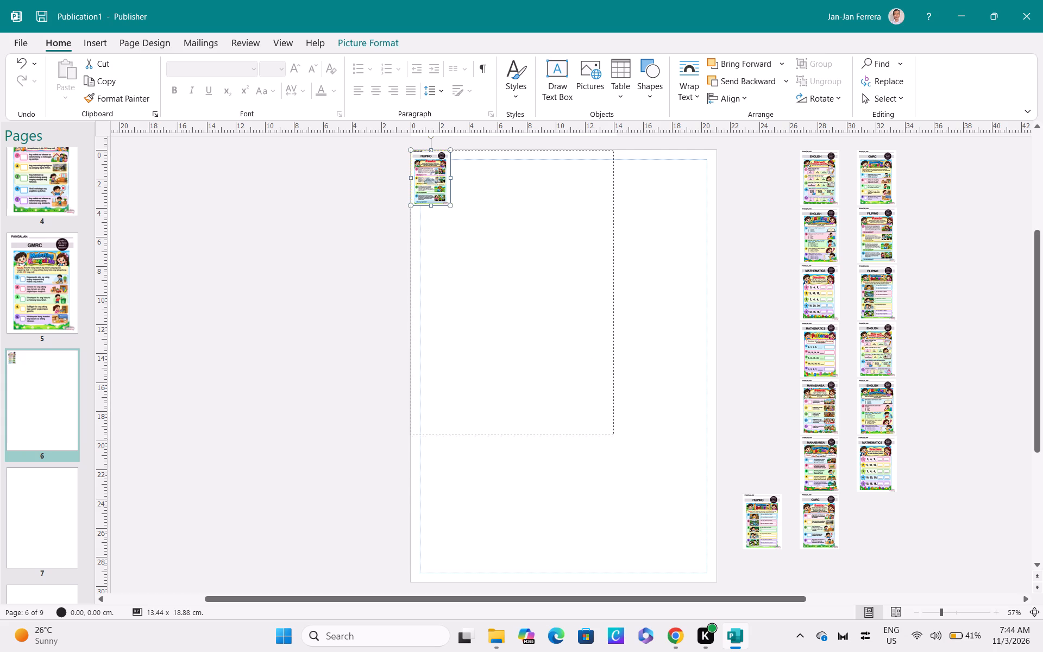
{"action": "left_click_drag", "start_coordinate": [618, 421], "coordinate": [690, 498]}
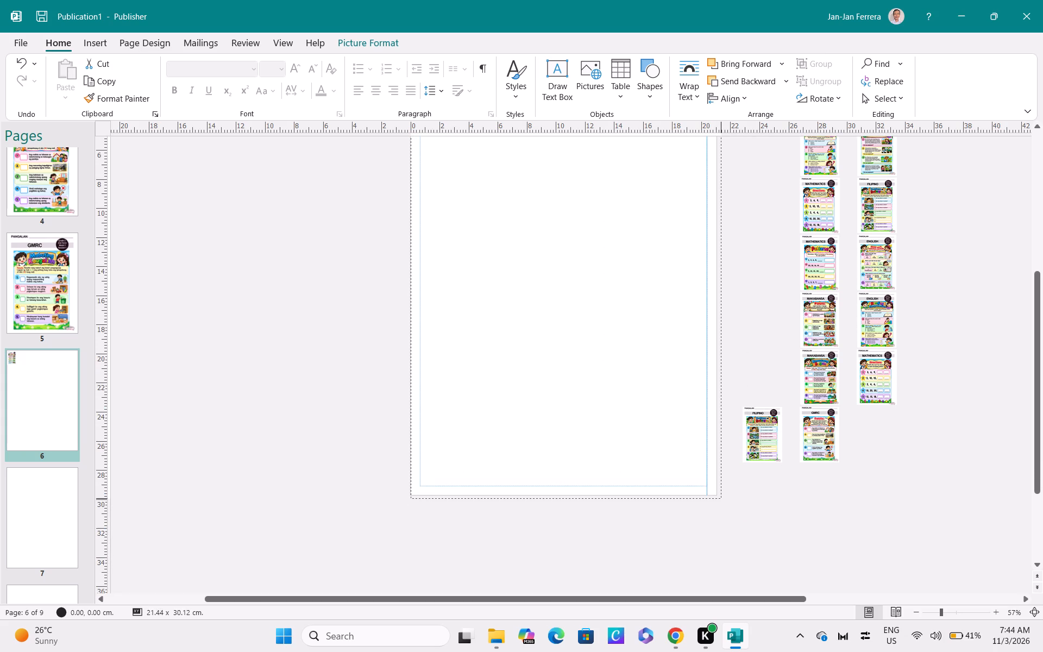
{"action": "left_click_drag", "start_coordinate": [690, 498], "coordinate": [687, 493]}
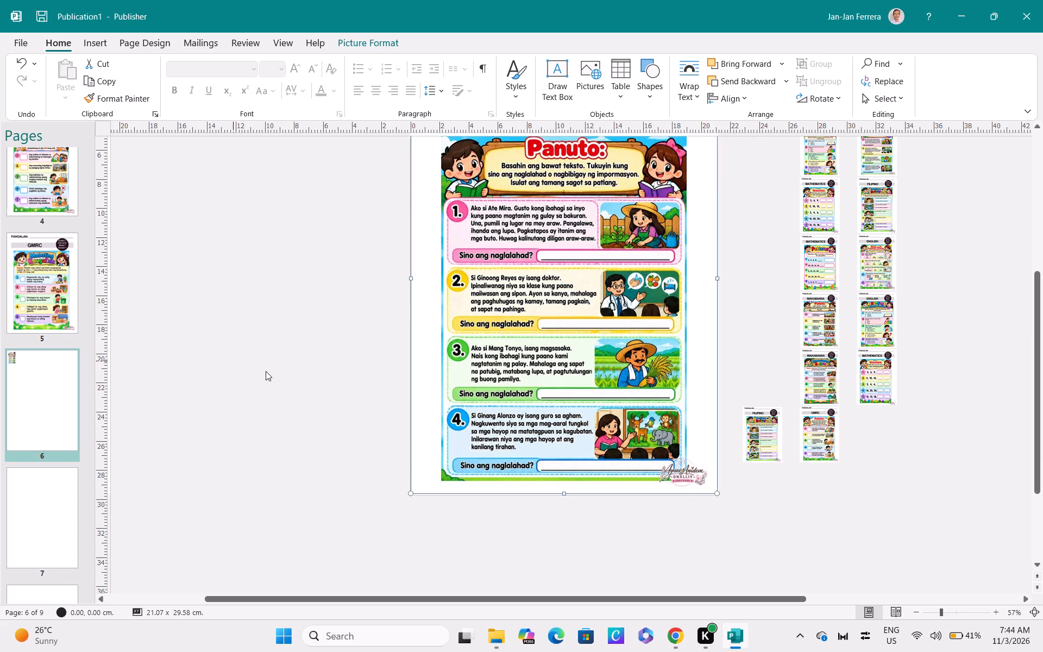
{"action": "left_click", "coordinate": [268, 372]}
On page 7, place the remaining Filipino worksheet from the scratch area's first column flush with the page's bottom-left corner.
{"action": "left_click", "coordinate": [65, 516]}
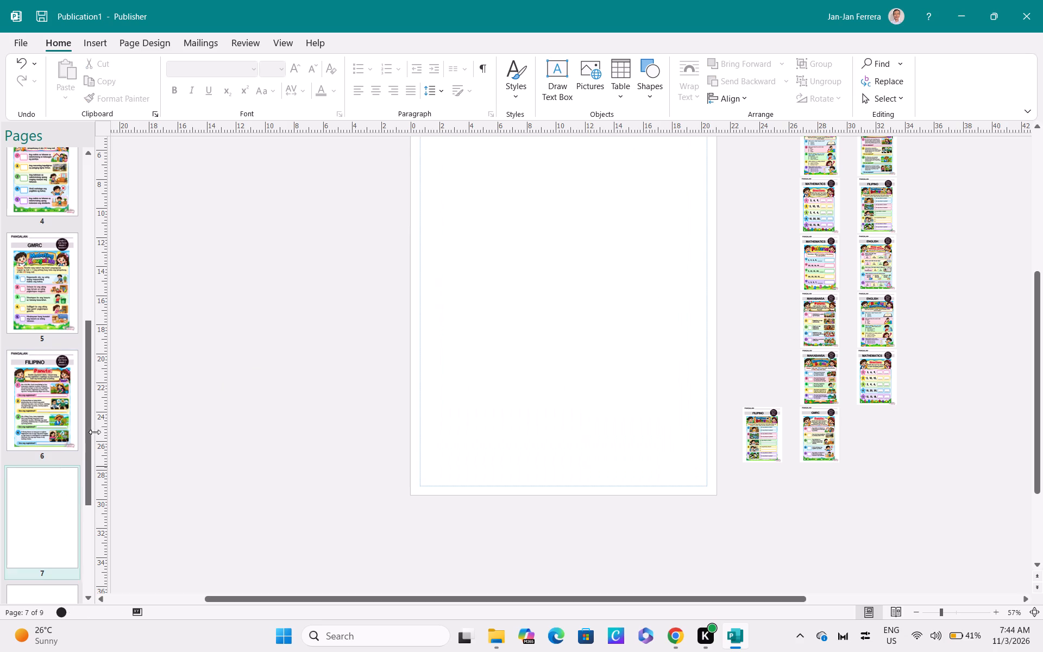
{"action": "left_click_drag", "start_coordinate": [89, 429], "coordinate": [97, 533]}
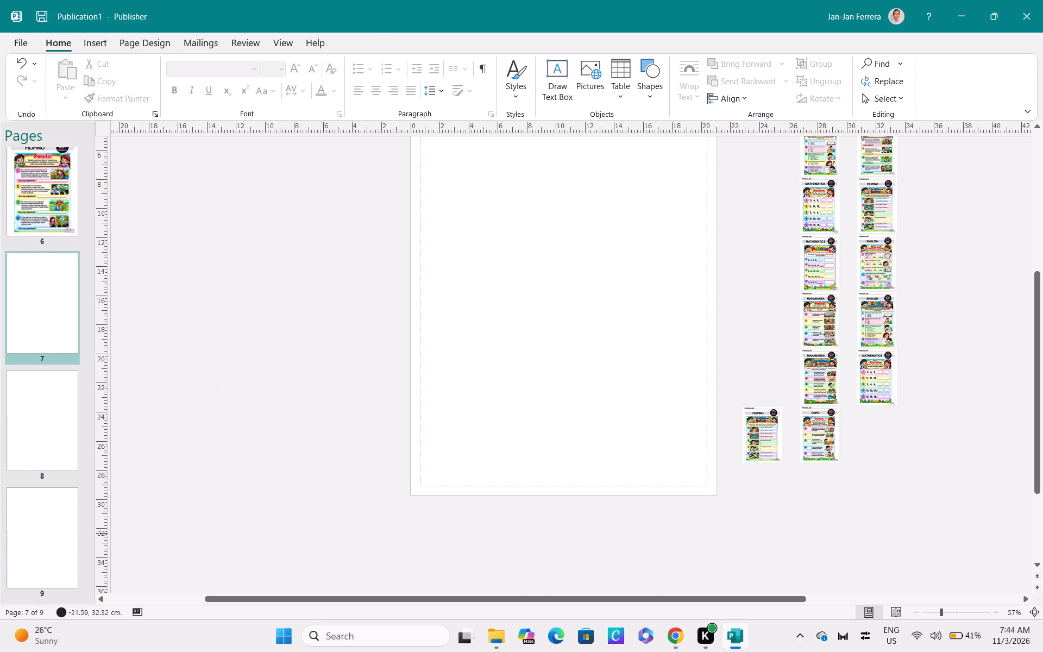
{"action": "left_click_drag", "start_coordinate": [758, 451], "coordinate": [437, 484]}
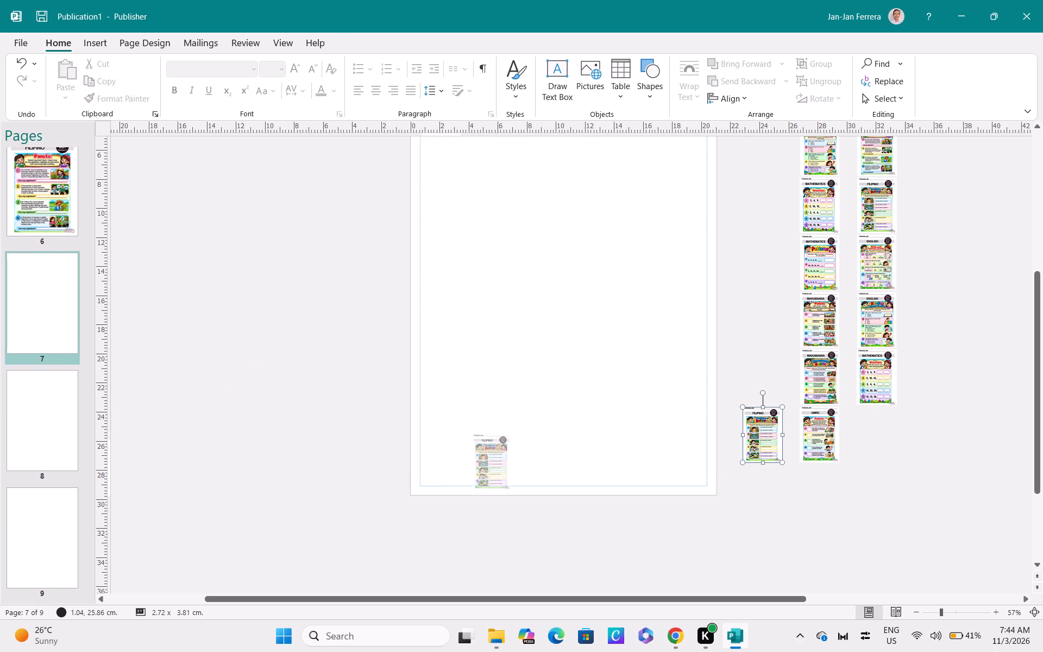
{"action": "left_click_drag", "start_coordinate": [437, 484], "coordinate": [423, 486]}
{"action": "key", "text": "Up"}
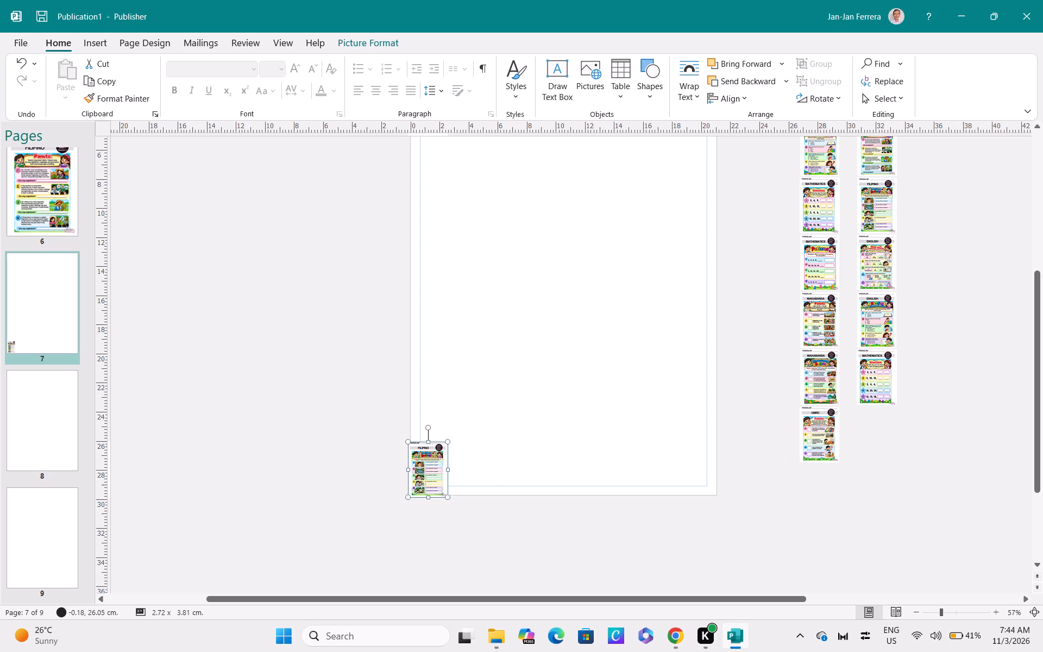
{"action": "key", "text": "Up"}
{"action": "key", "text": "Up"}
{"action": "key", "text": "Up"}
{"action": "key", "text": "Right"}
{"action": "key", "text": "Right"}
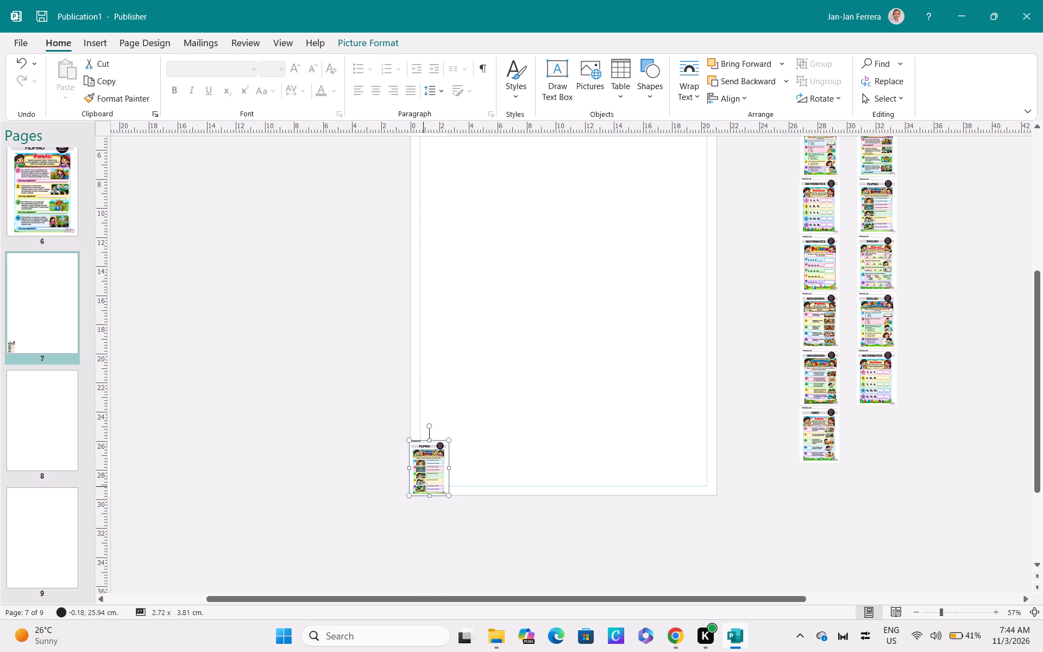
{"action": "key", "text": "Right"}
{"action": "key", "text": "Right"}
{"action": "key", "text": "Down"}
{"action": "key", "text": "Up"}
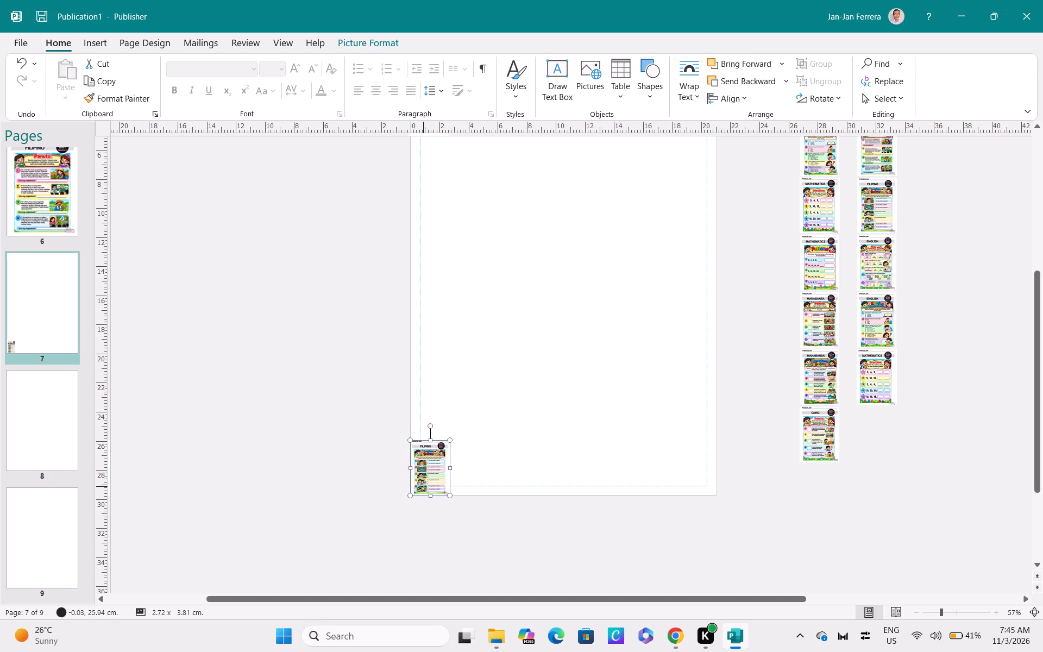
Enlarge the Filipino worksheet on page 7 to fill the page up to its top edge, about 21 x 29.8 cm.
{"action": "left_click_drag", "start_coordinate": [451, 436], "coordinate": [661, 186]}
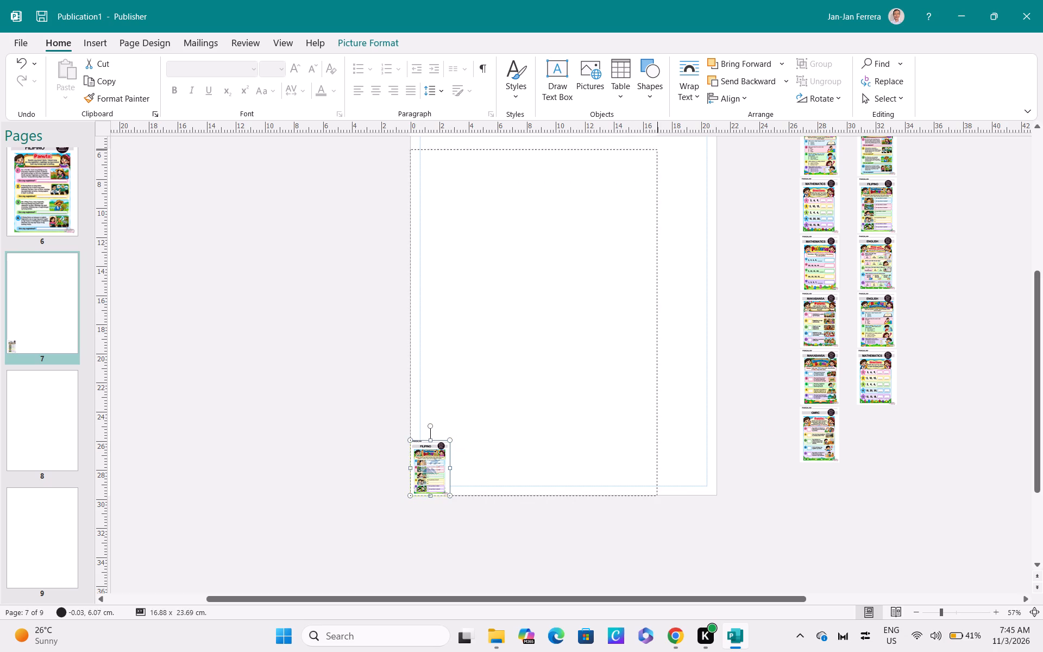
{"action": "left_click_drag", "start_coordinate": [661, 186], "coordinate": [723, 153]}
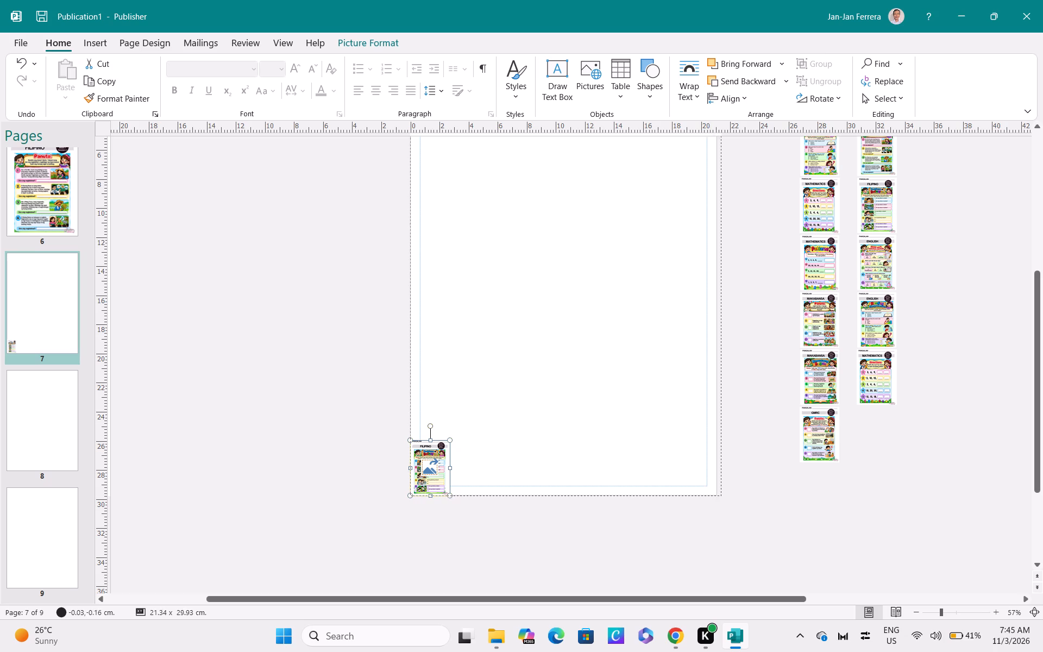
{"action": "left_click_drag", "start_coordinate": [723, 153], "coordinate": [762, 152]}
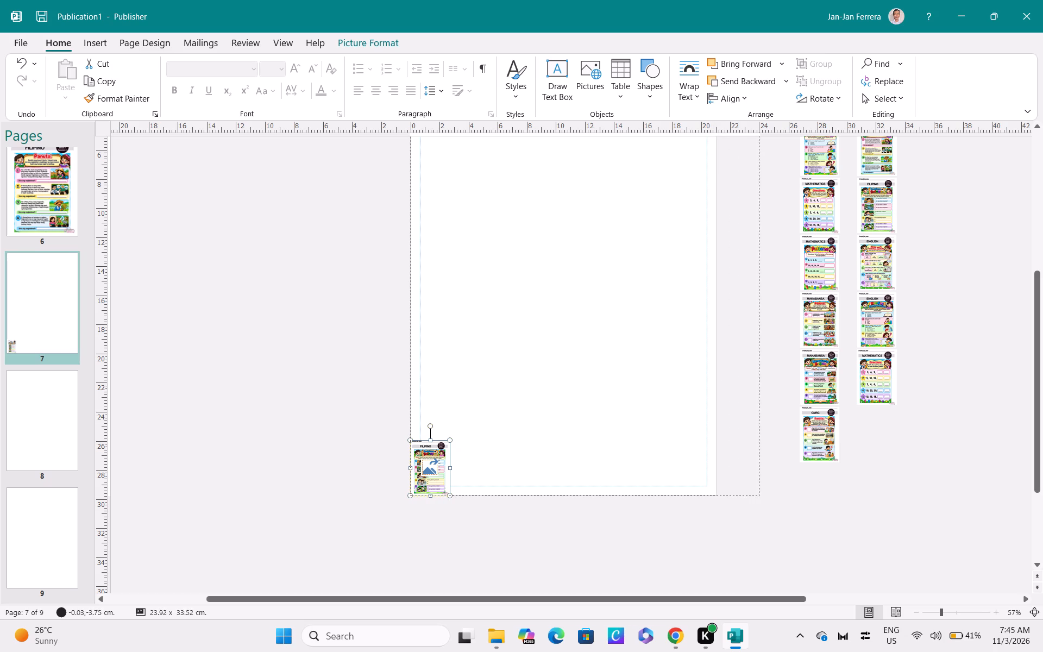
{"action": "left_click_drag", "start_coordinate": [762, 152], "coordinate": [718, 165]}
{"action": "left_click_drag", "start_coordinate": [1038, 359], "coordinate": [1042, 324]}
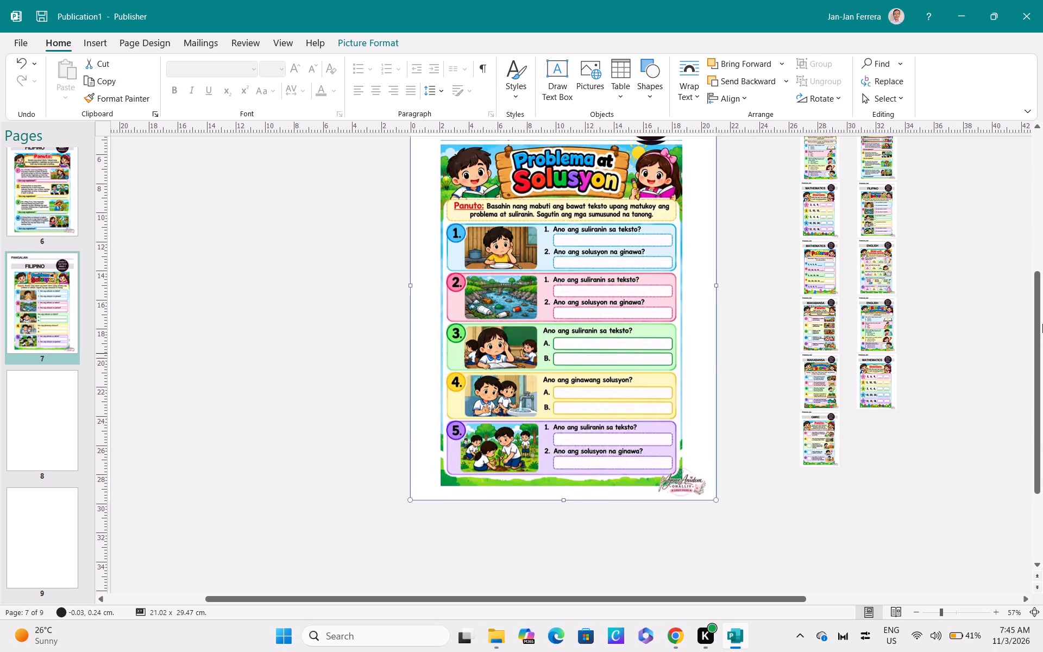
{"action": "left_click_drag", "start_coordinate": [1042, 324], "coordinate": [1042, 294]}
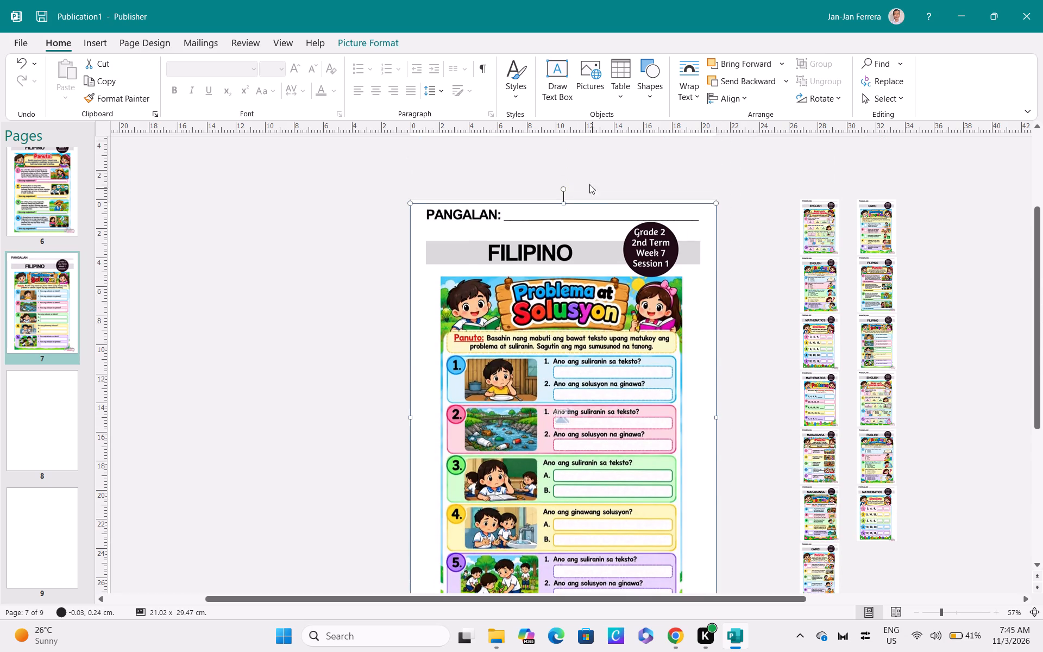
{"action": "left_click", "coordinate": [564, 205]}
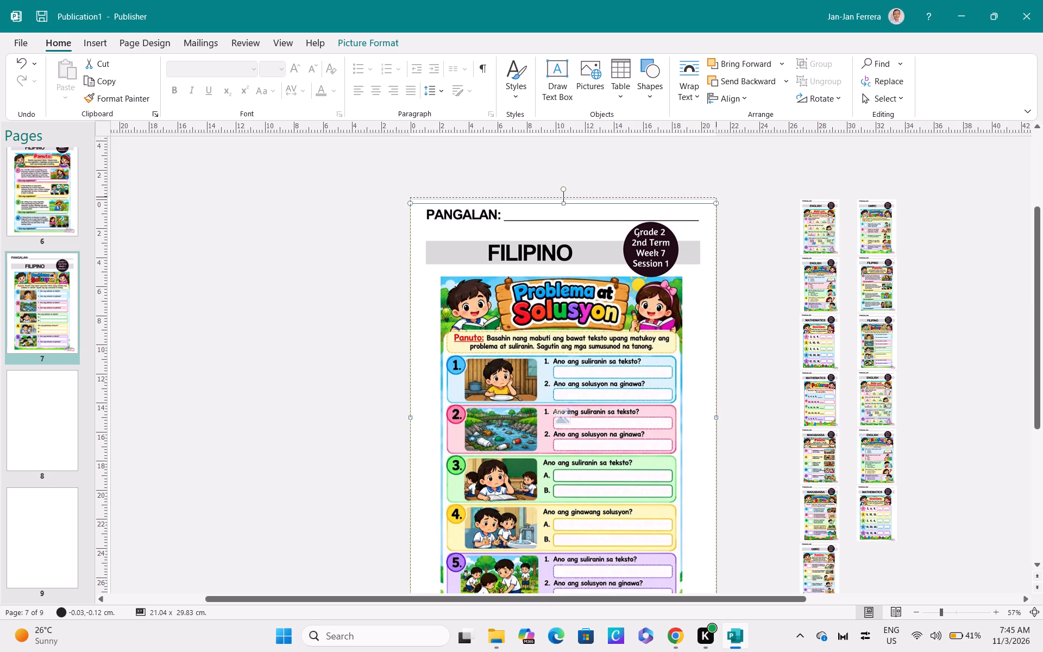
{"action": "left_click", "coordinate": [270, 296]}
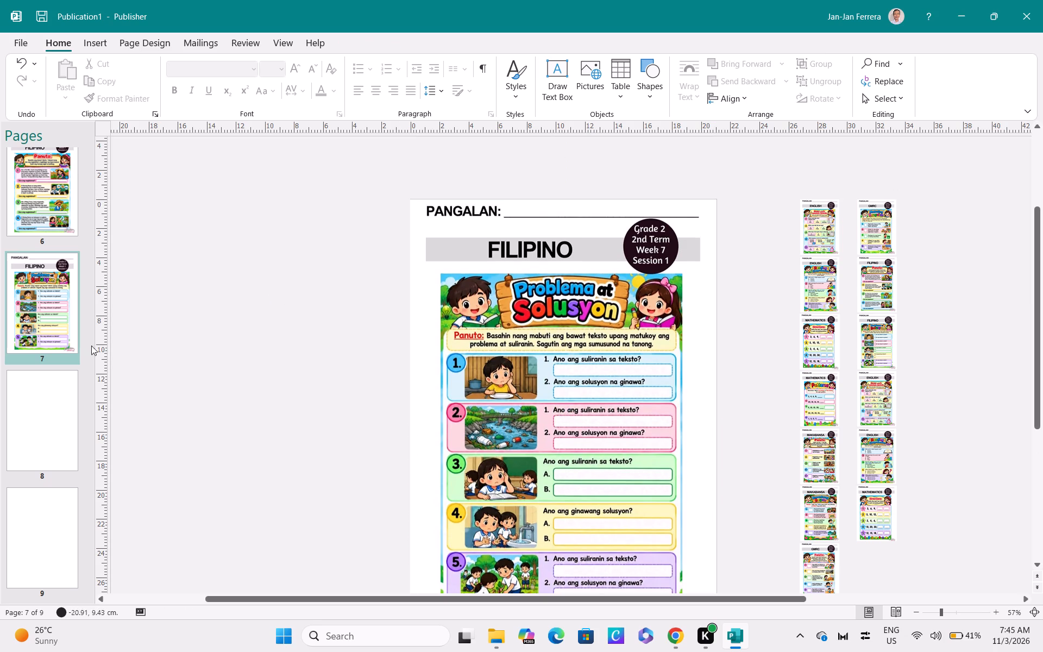
Duplicate the blank page 8 three times to bring the publication to 12 pages.
{"action": "left_click", "coordinate": [29, 431]}
{"action": "right_click", "coordinate": [29, 431]}
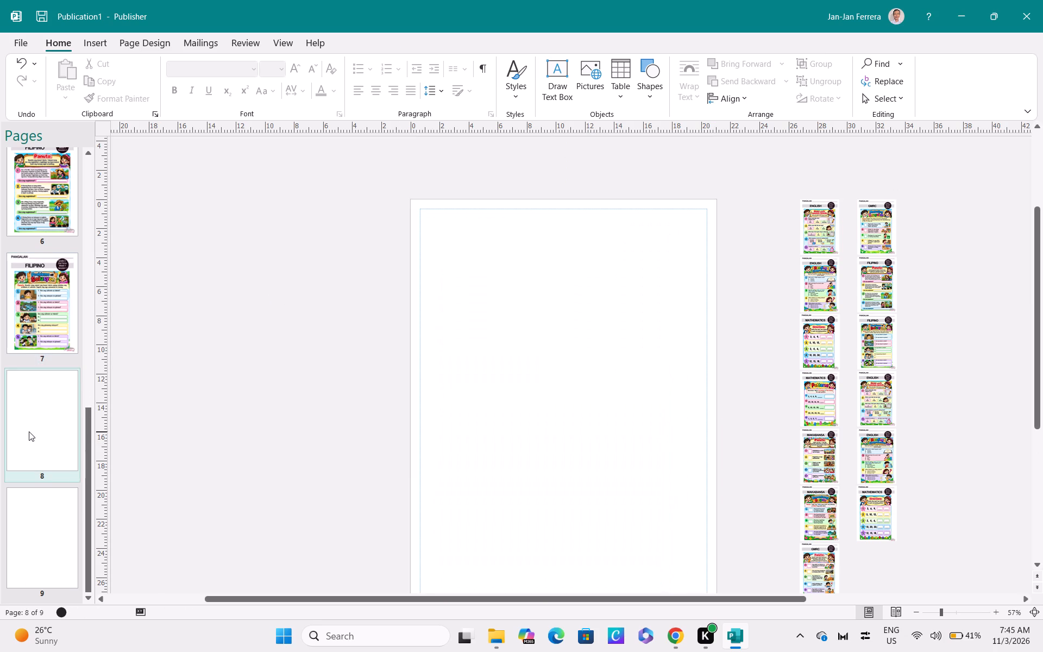
{"action": "left_click", "coordinate": [121, 461]}
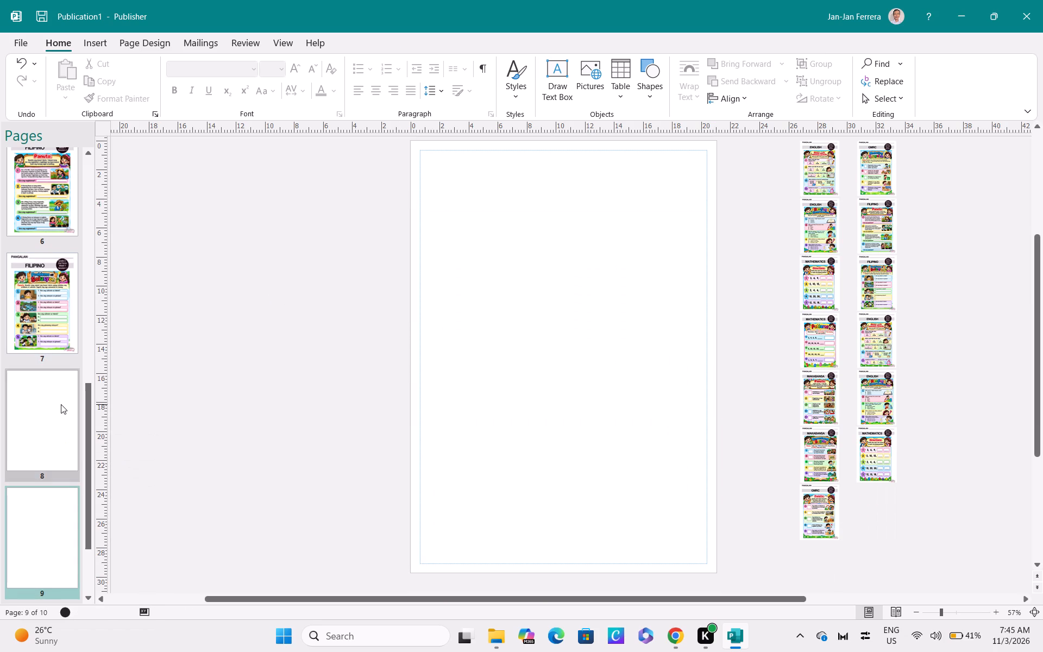
{"action": "left_click", "coordinate": [61, 404]}
{"action": "right_click", "coordinate": [61, 404]}
{"action": "left_click", "coordinate": [121, 436]}
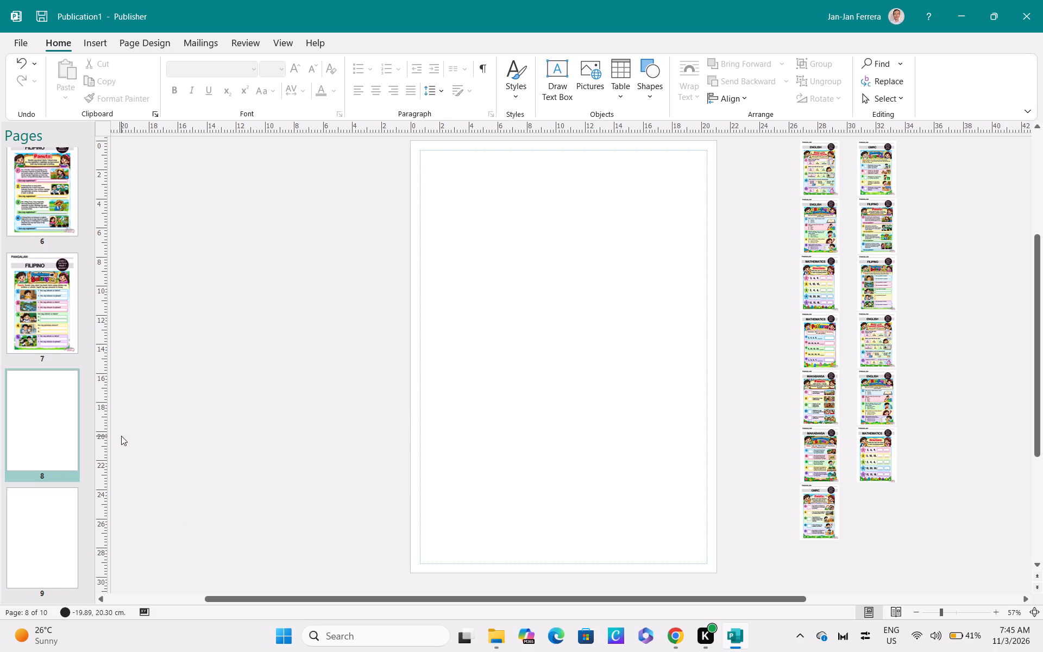
{"action": "left_click", "coordinate": [56, 407]}
{"action": "right_click", "coordinate": [56, 407]}
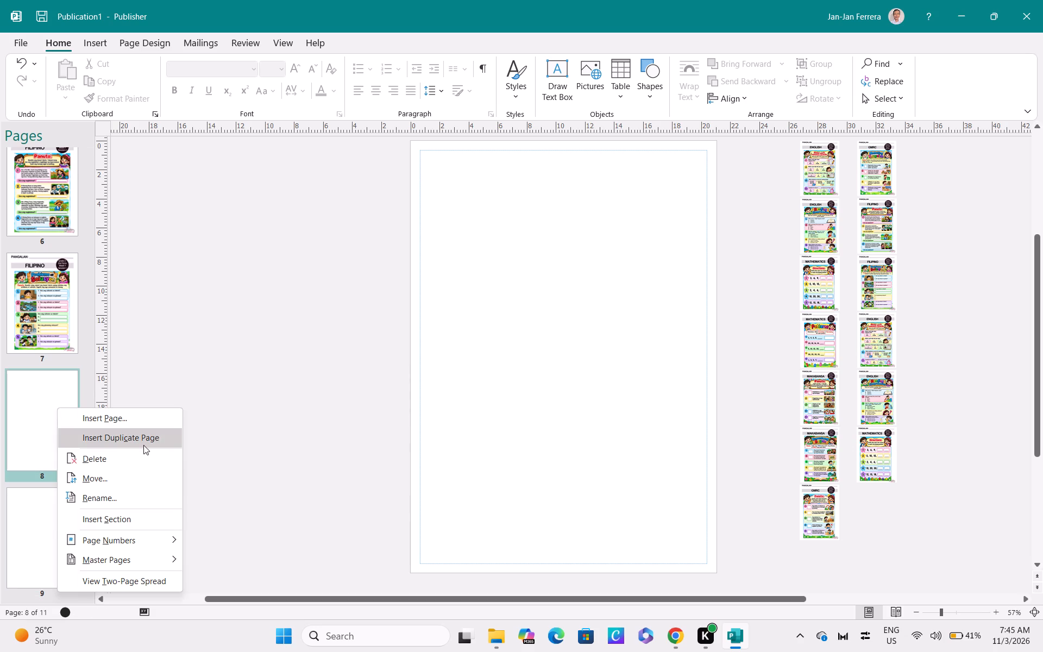
{"action": "left_click", "coordinate": [143, 445]}
On page 8, place the topmost English worksheet from the scratch area's first column flush with the page's top-left corner.
{"action": "left_click", "coordinate": [60, 420]}
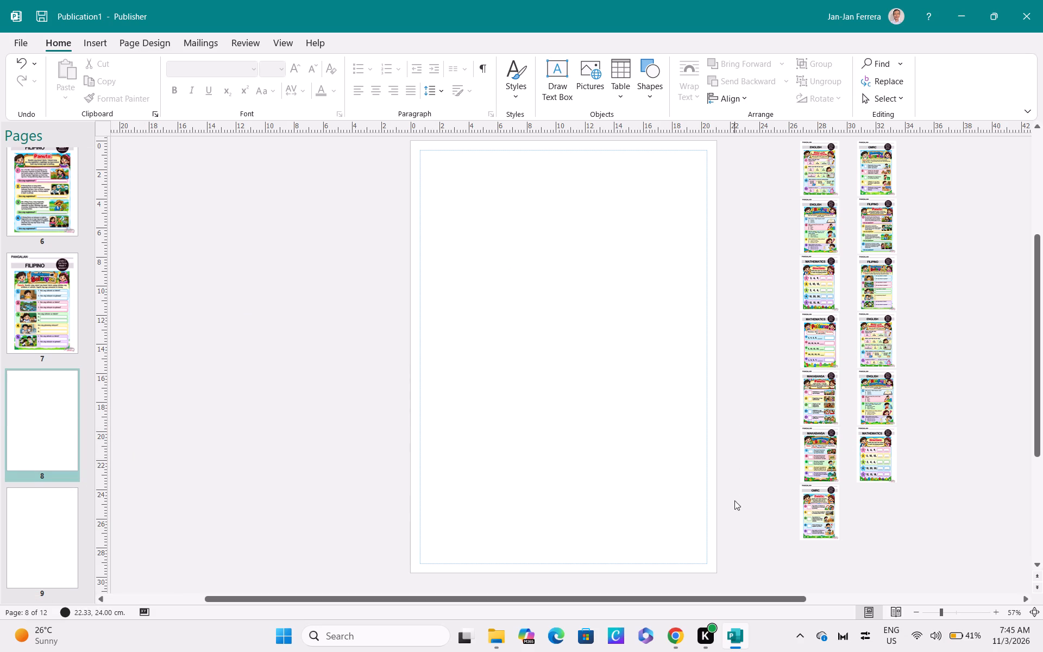
{"action": "left_click", "coordinate": [1039, 386]}
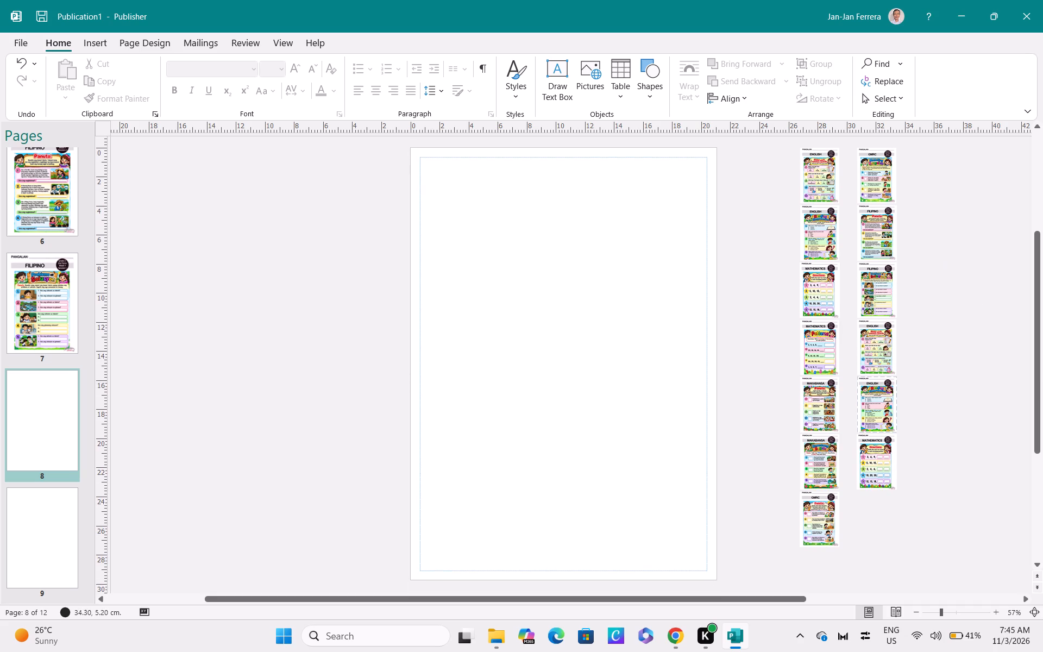
{"action": "left_click_drag", "start_coordinate": [813, 173], "coordinate": [429, 176]}
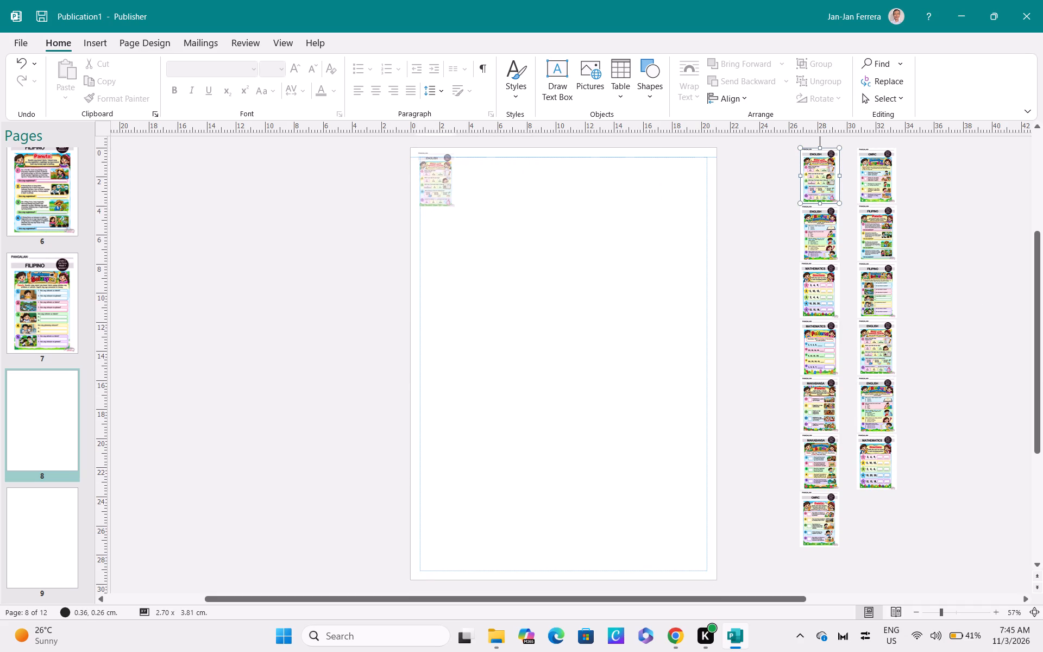
{"action": "left_click_drag", "start_coordinate": [429, 176], "coordinate": [429, 173]}
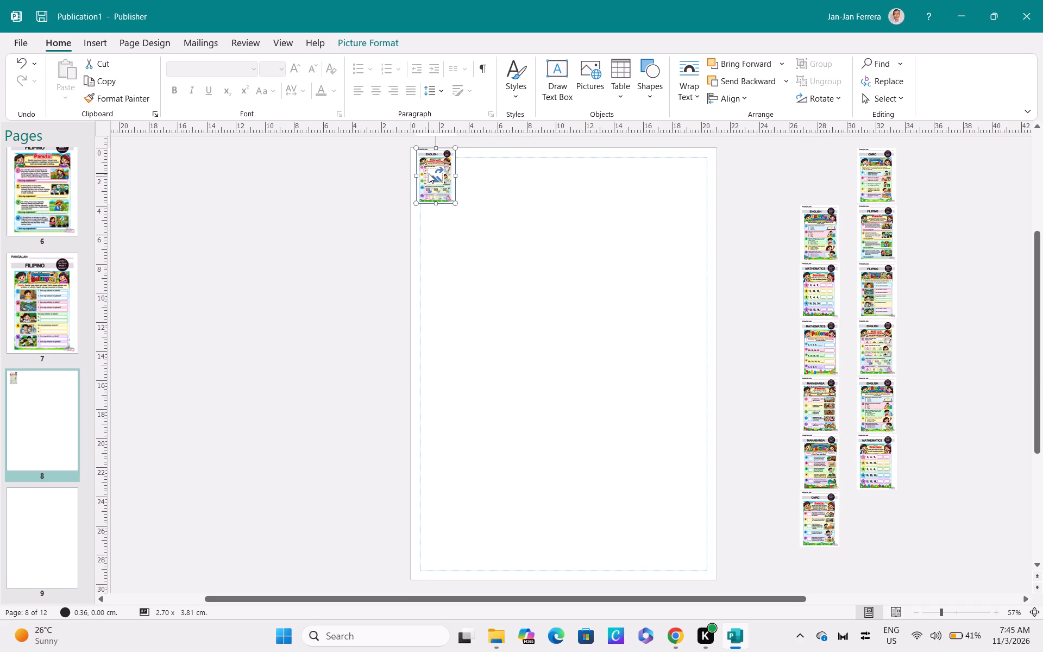
{"action": "key", "text": "Up"}
{"action": "key", "text": "Down"}
{"action": "key", "text": "Left"}
{"action": "key", "text": "Left"}
{"action": "key", "text": "Left"}
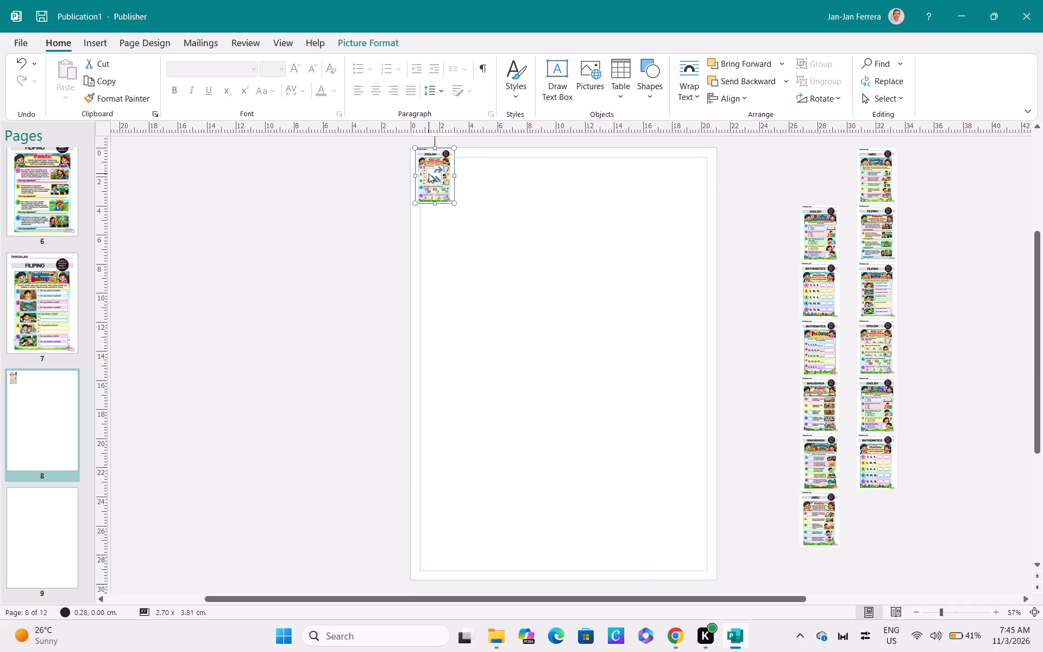
{"action": "key", "text": "Left"}
{"action": "key", "text": "Left"}
{"action": "key", "text": "Left"}
{"action": "key", "text": "Left"}
{"action": "key", "text": "Left"}
{"action": "key", "text": "Left"}
{"action": "key", "text": "Left"}
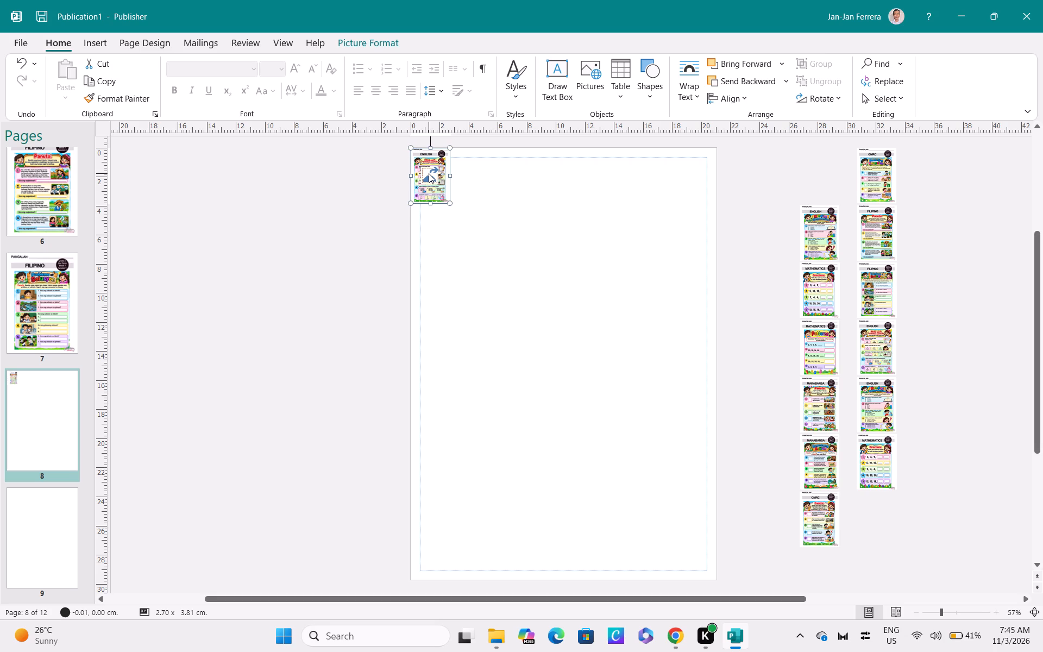
Enlarge the English worksheet on page 8 to fill the page, about 21 x 29.6 cm.
{"action": "left_click_drag", "start_coordinate": [451, 204], "coordinate": [708, 587]}
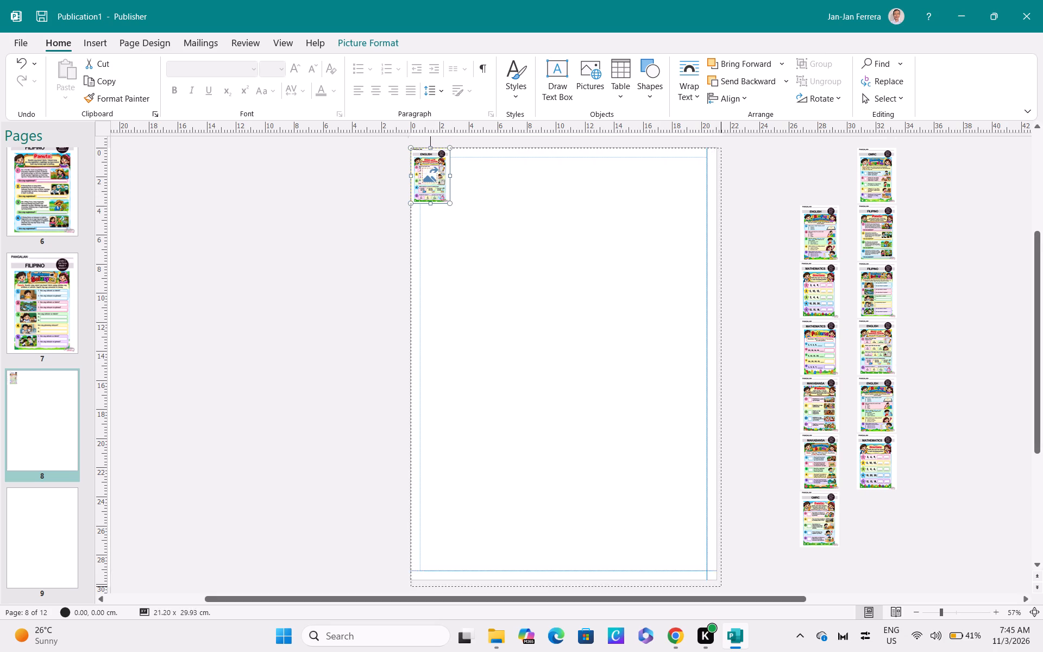
{"action": "left_click_drag", "start_coordinate": [708, 587], "coordinate": [700, 503]}
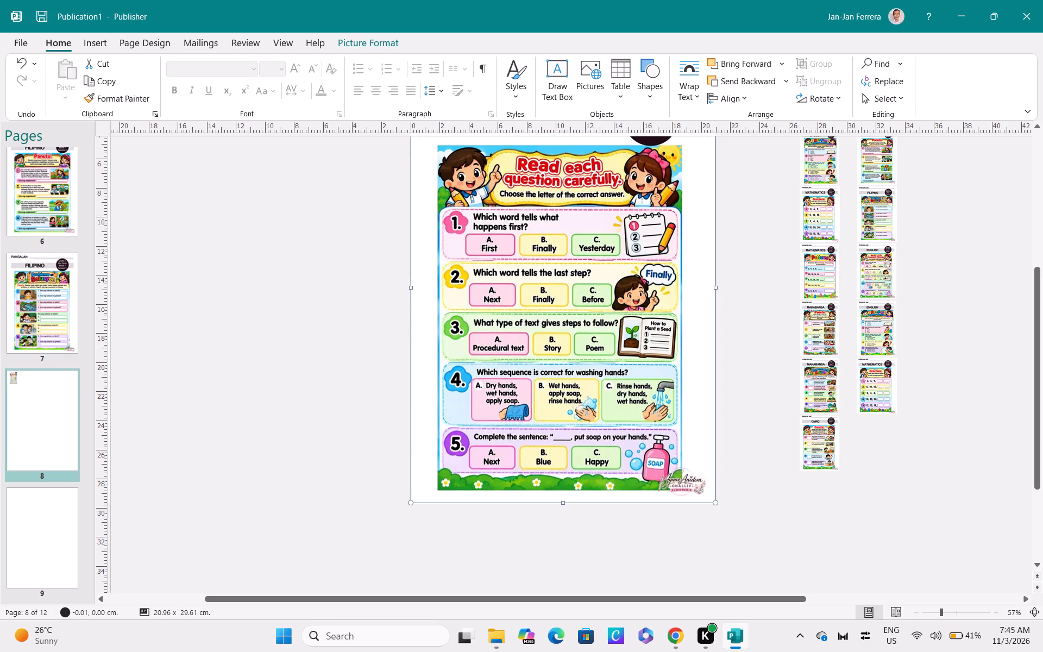
{"action": "left_click", "coordinate": [327, 348]}
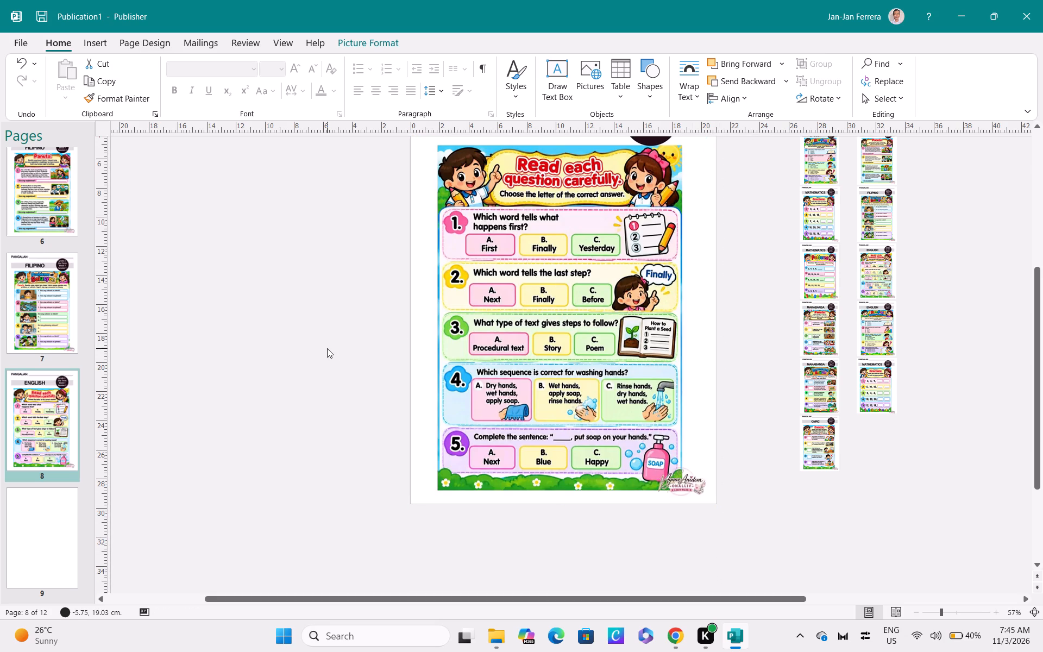
On page 9, place the remaining English worksheet from the scratch area's first column flush with the page's top-left corner.
{"action": "left_click", "coordinate": [53, 525]}
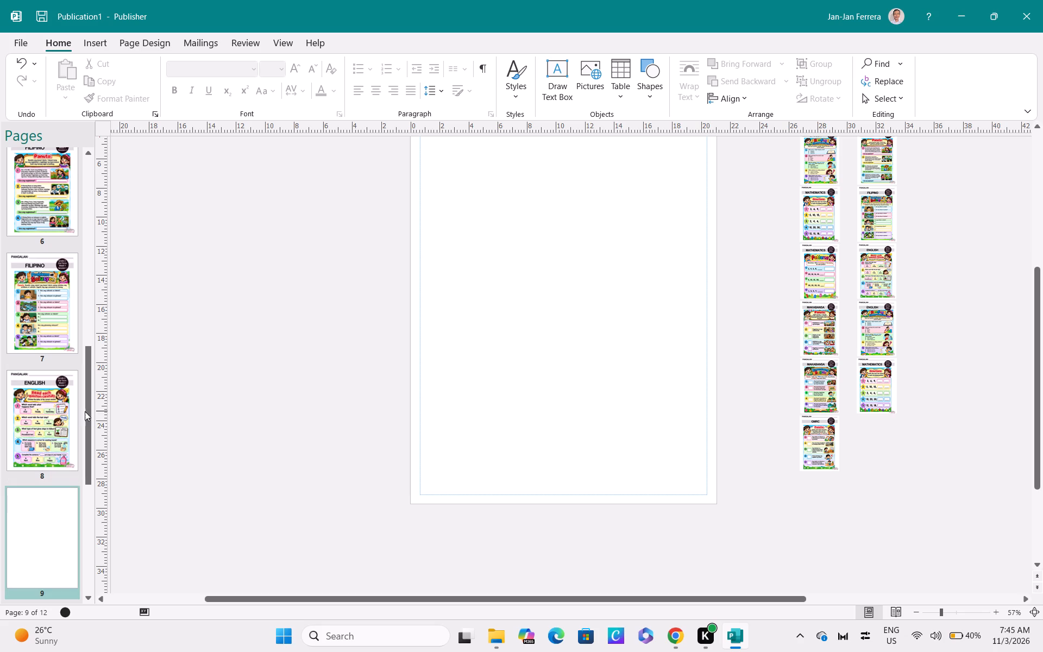
{"action": "left_click_drag", "start_coordinate": [90, 418], "coordinate": [90, 508]}
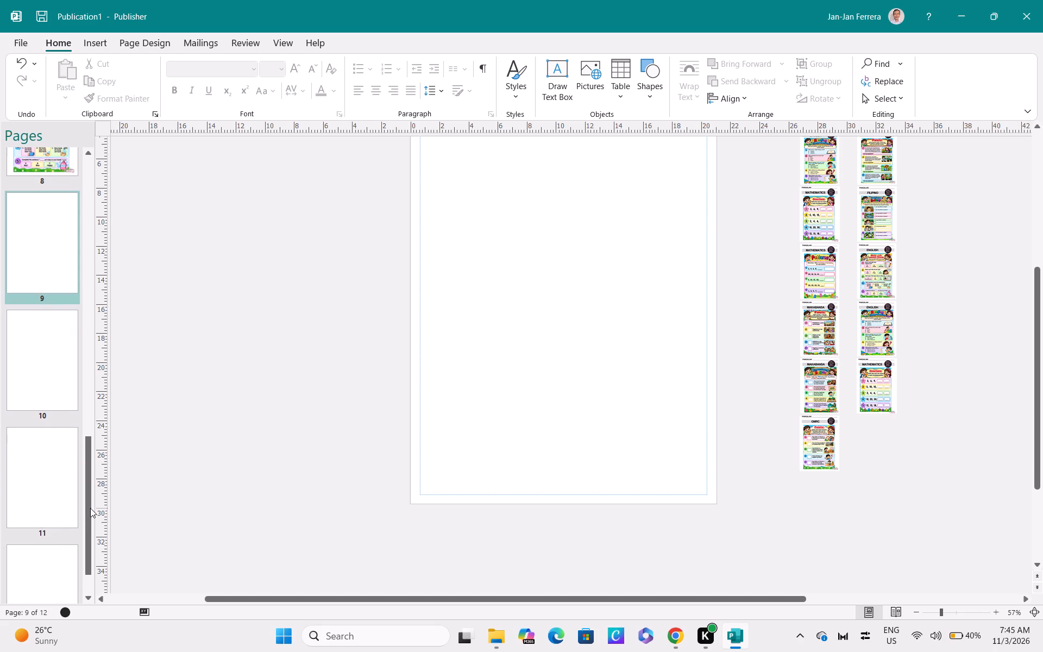
{"action": "left_click_drag", "start_coordinate": [1038, 384], "coordinate": [1041, 343]}
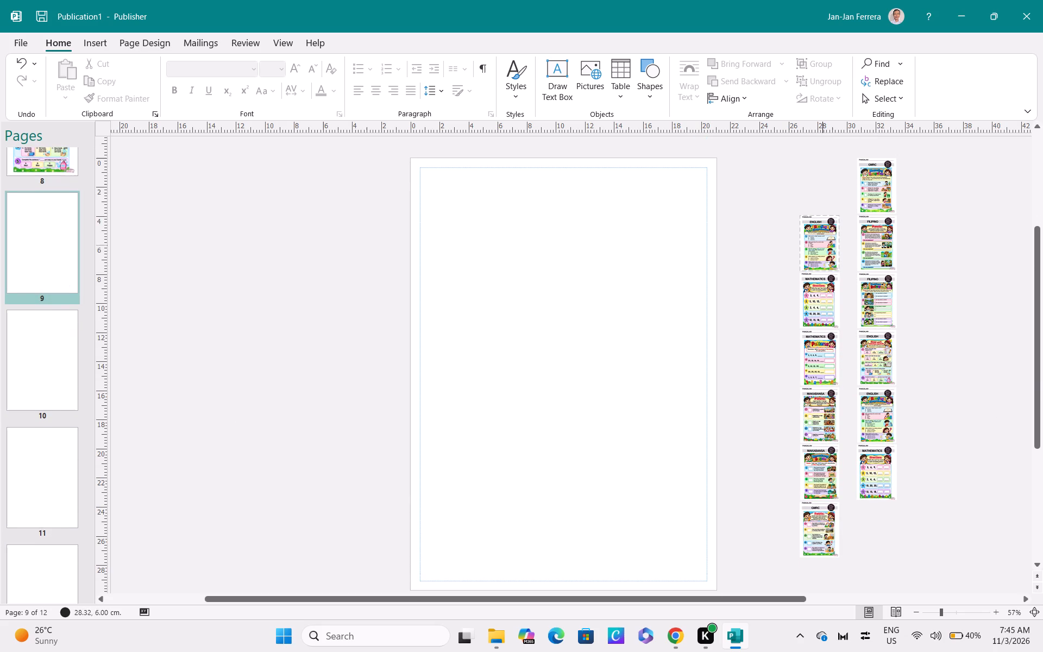
{"action": "left_click_drag", "start_coordinate": [822, 245], "coordinate": [436, 190]}
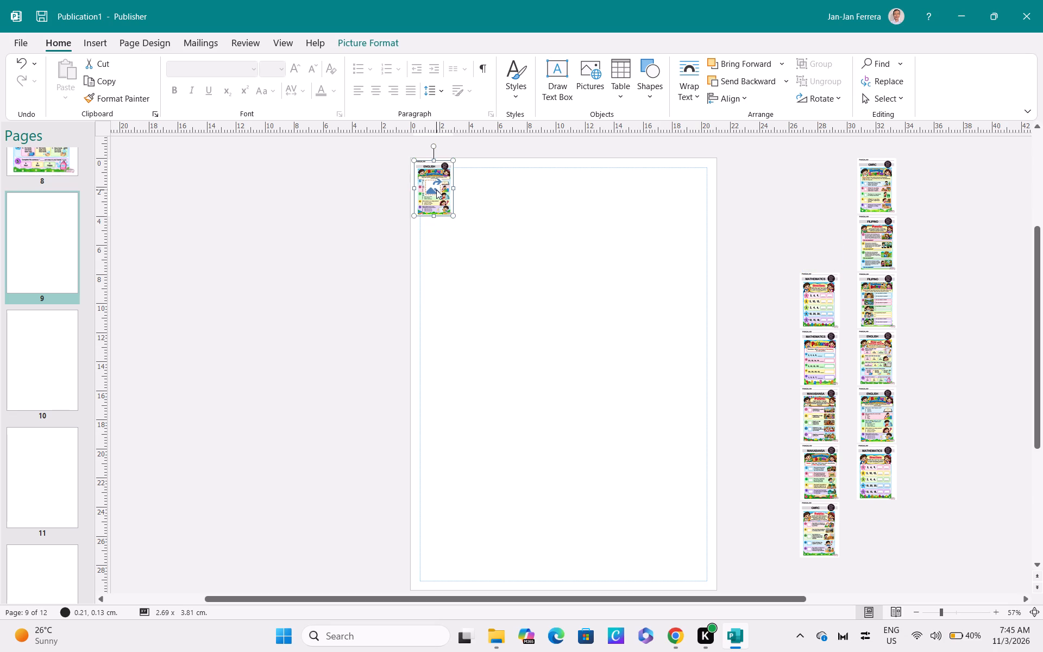
{"action": "key", "text": "Up"}
{"action": "key", "text": "Up"}
{"action": "key", "text": "Up"}
{"action": "key", "text": "Up"}
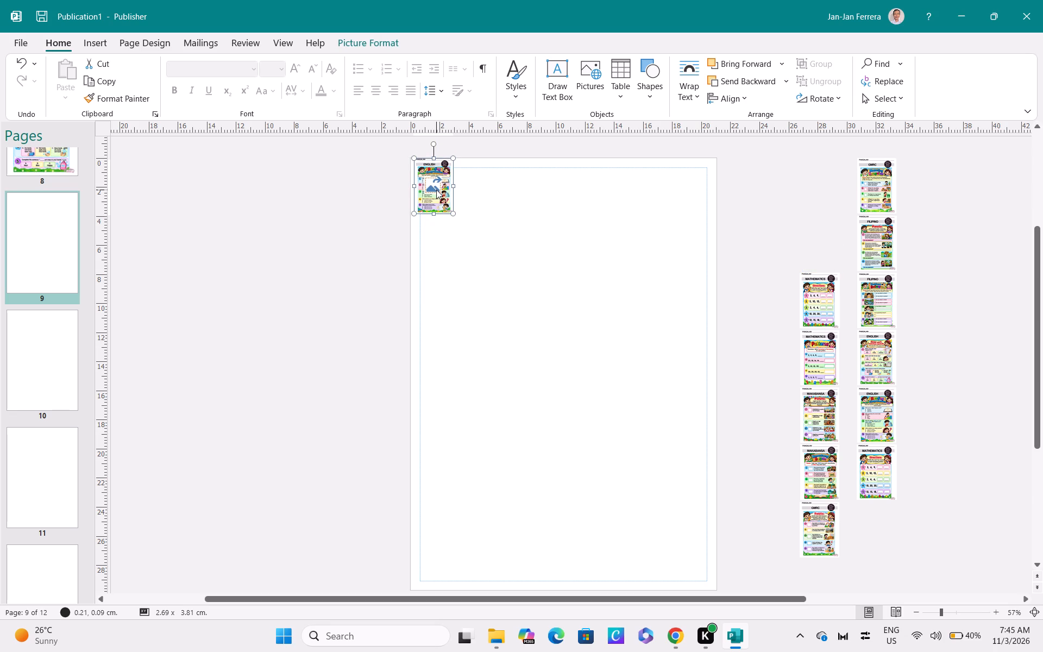
{"action": "key", "text": "Left"}
{"action": "key", "text": "Left"}
{"action": "key", "text": "Left"}
{"action": "key", "text": "Left"}
{"action": "key", "text": "Left"}
{"action": "key", "text": "Left"}
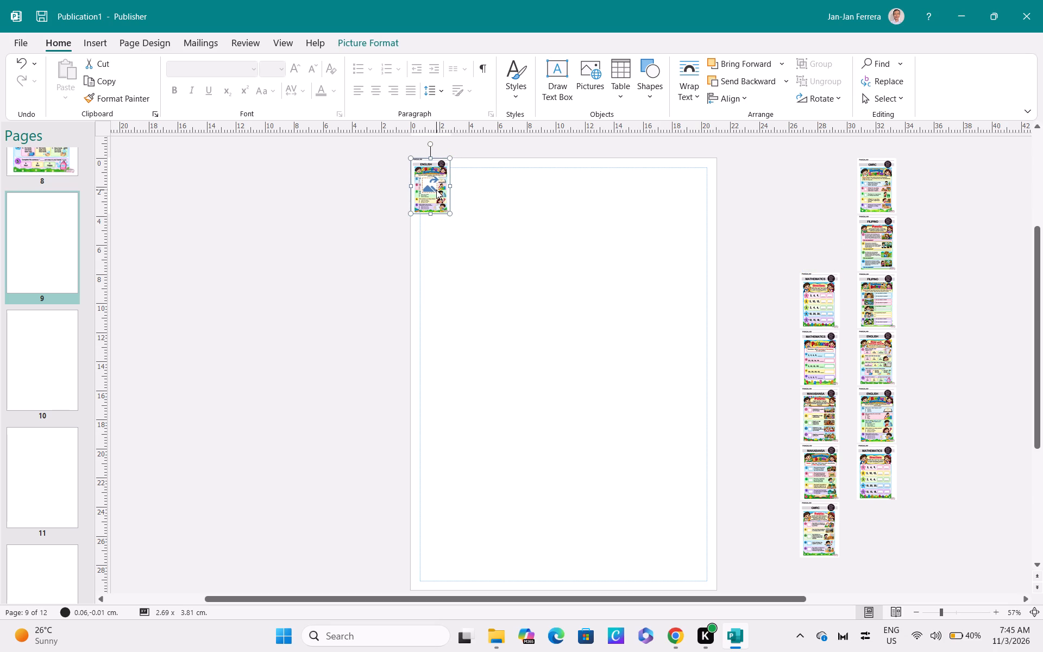
Enlarge the English Reading Comprehension worksheet on page 9 to fill the page, about 21 x 29.8 cm.
{"action": "left_click_drag", "start_coordinate": [448, 214], "coordinate": [701, 502]}
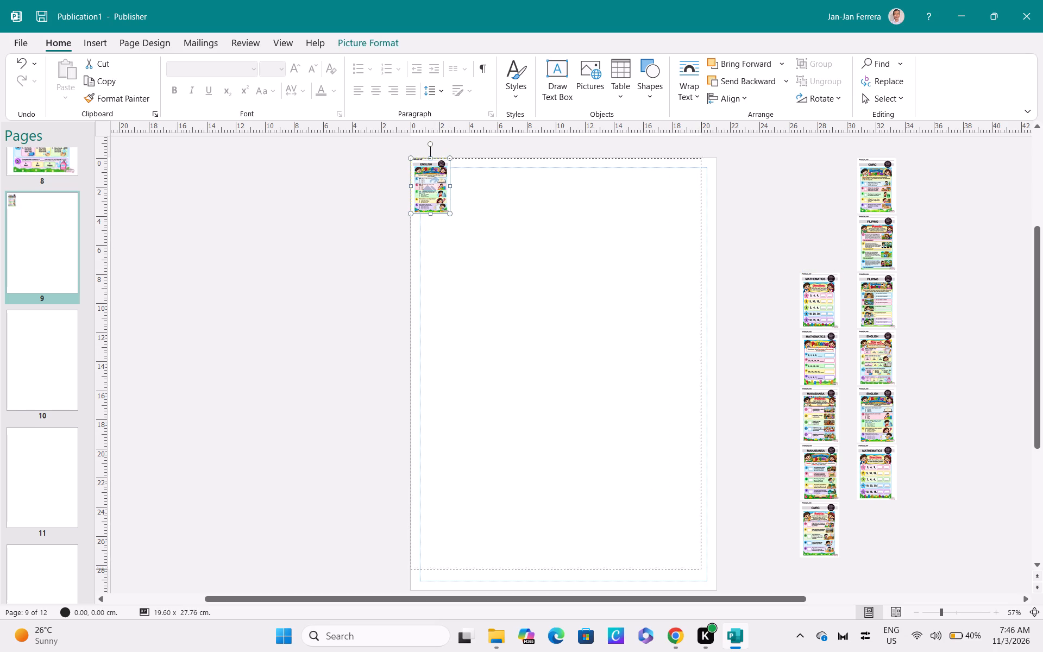
{"action": "left_click_drag", "start_coordinate": [701, 502], "coordinate": [706, 517]}
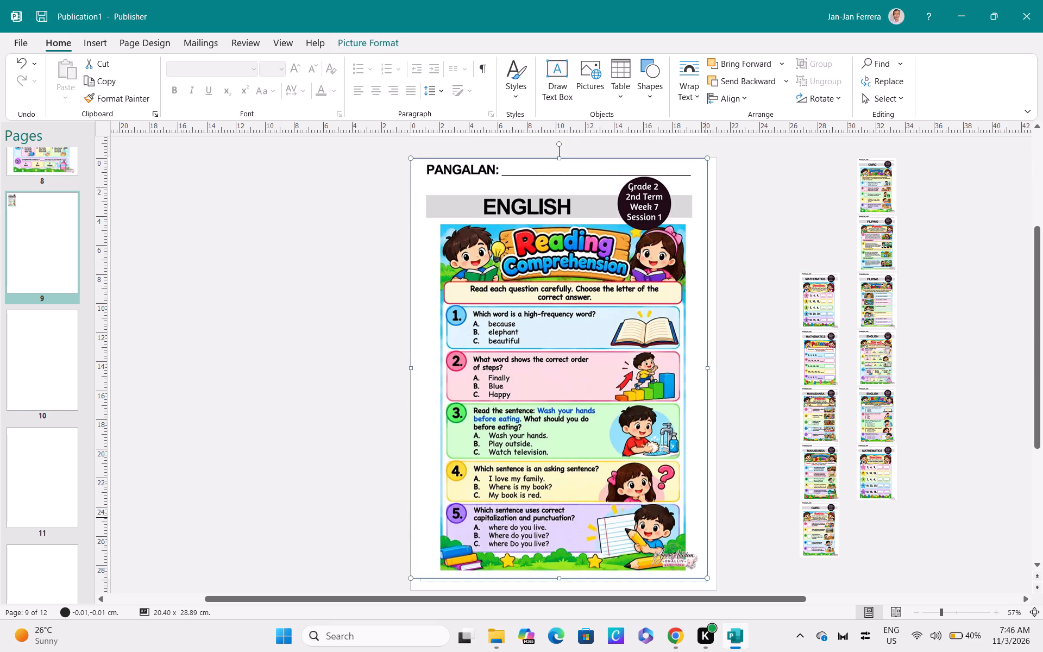
{"action": "left_click_drag", "start_coordinate": [708, 576], "coordinate": [708, 579]}
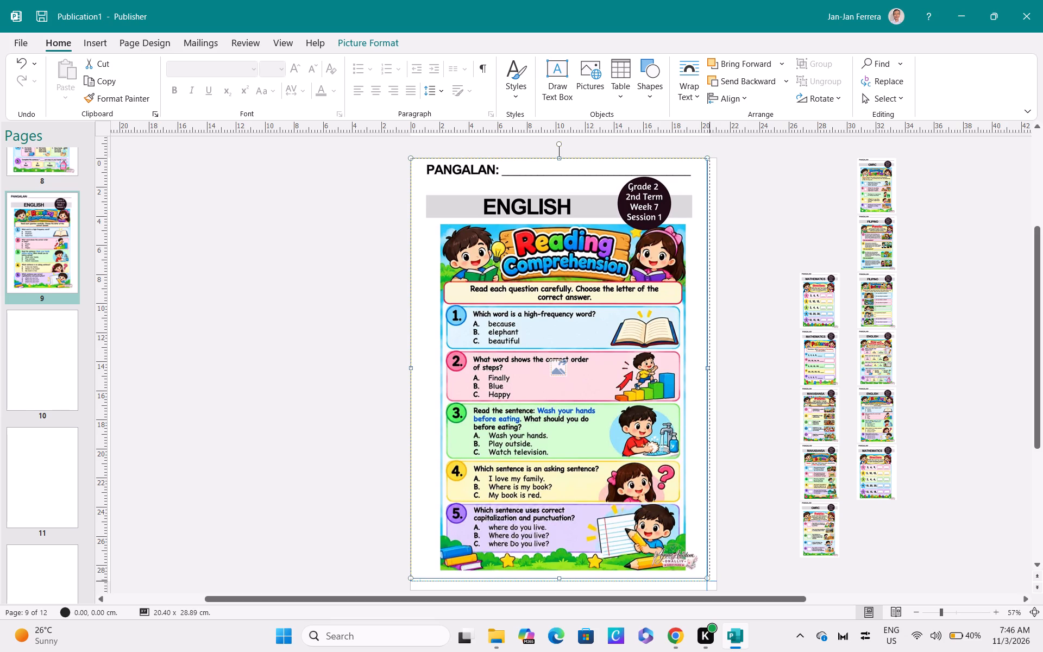
{"action": "left_click_drag", "start_coordinate": [708, 579], "coordinate": [717, 586]}
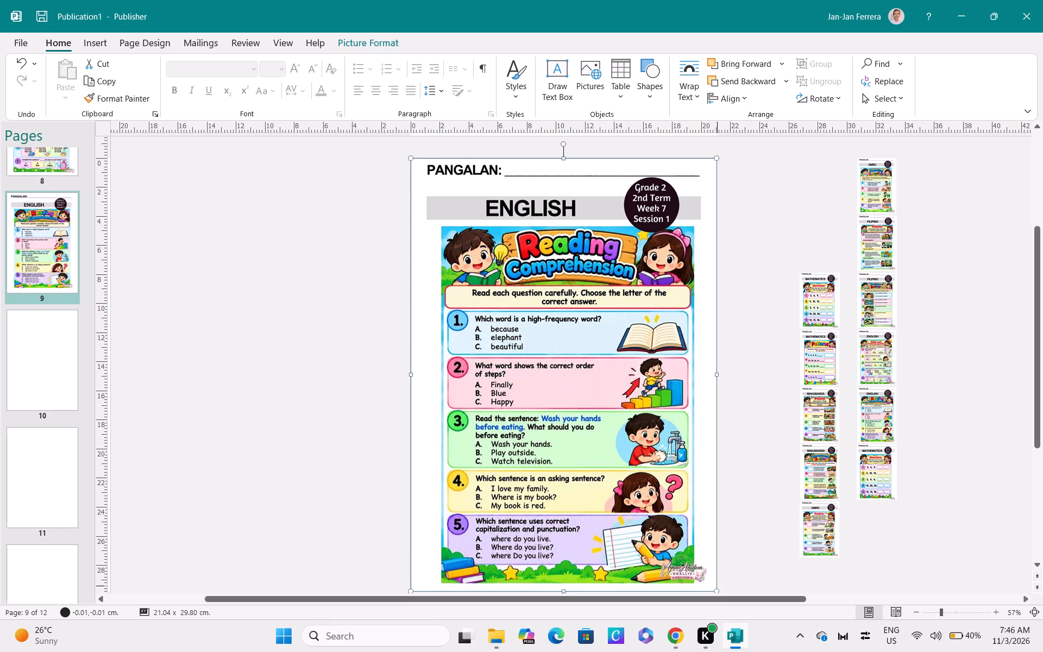
{"action": "left_click", "coordinate": [277, 421]}
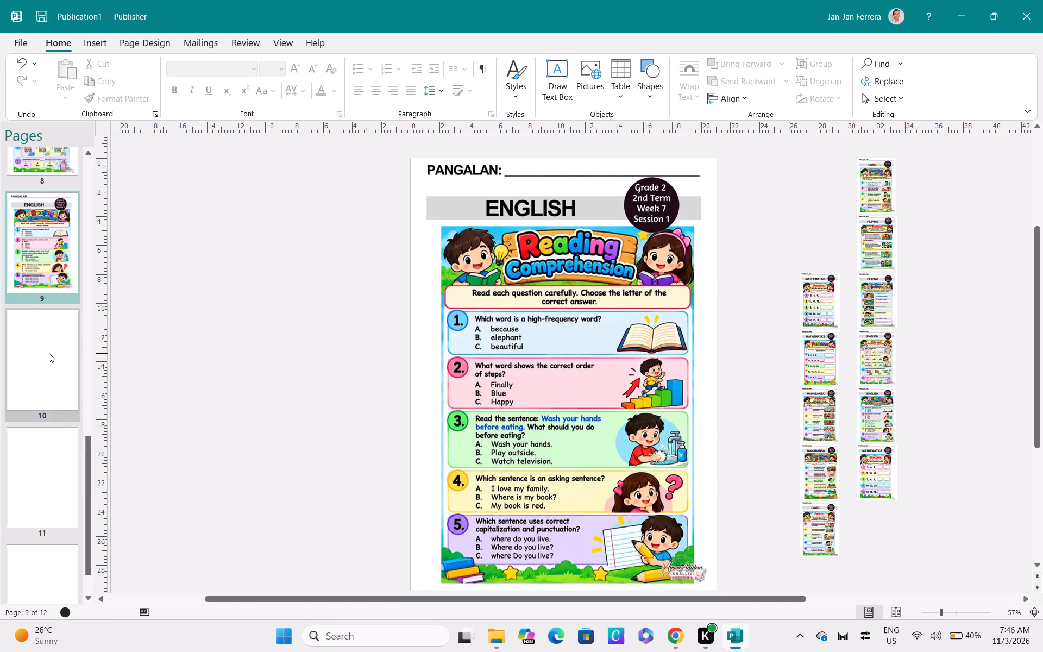
On page 10, place the upper Mathematics worksheet from the scratch area's first column flush with the page's top-left corner.
{"action": "left_click", "coordinate": [49, 353]}
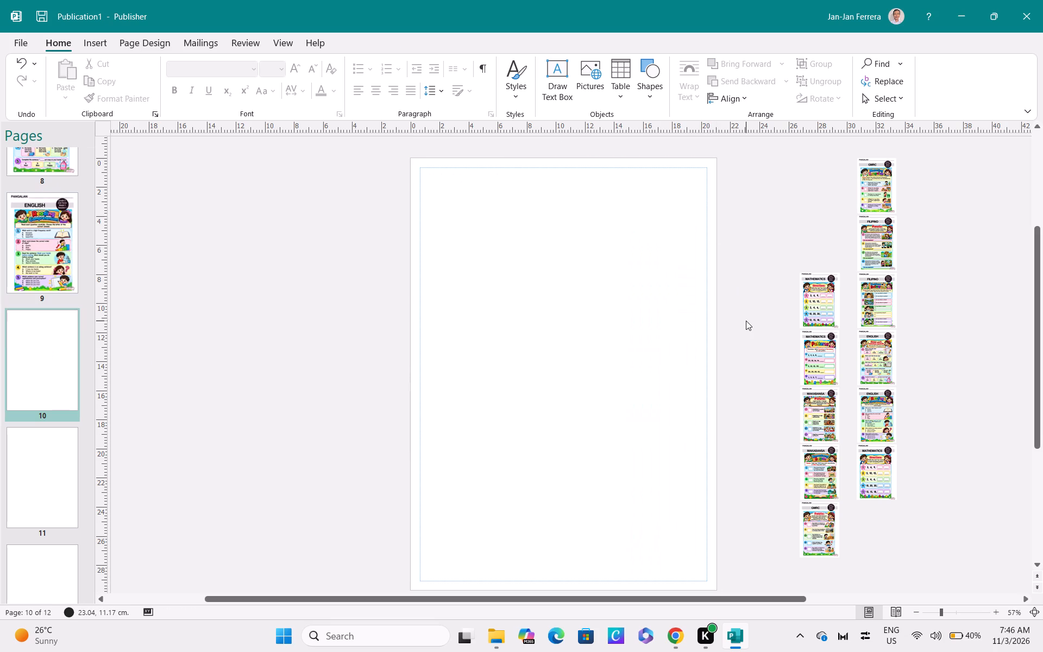
{"action": "left_click_drag", "start_coordinate": [823, 302], "coordinate": [441, 187]}
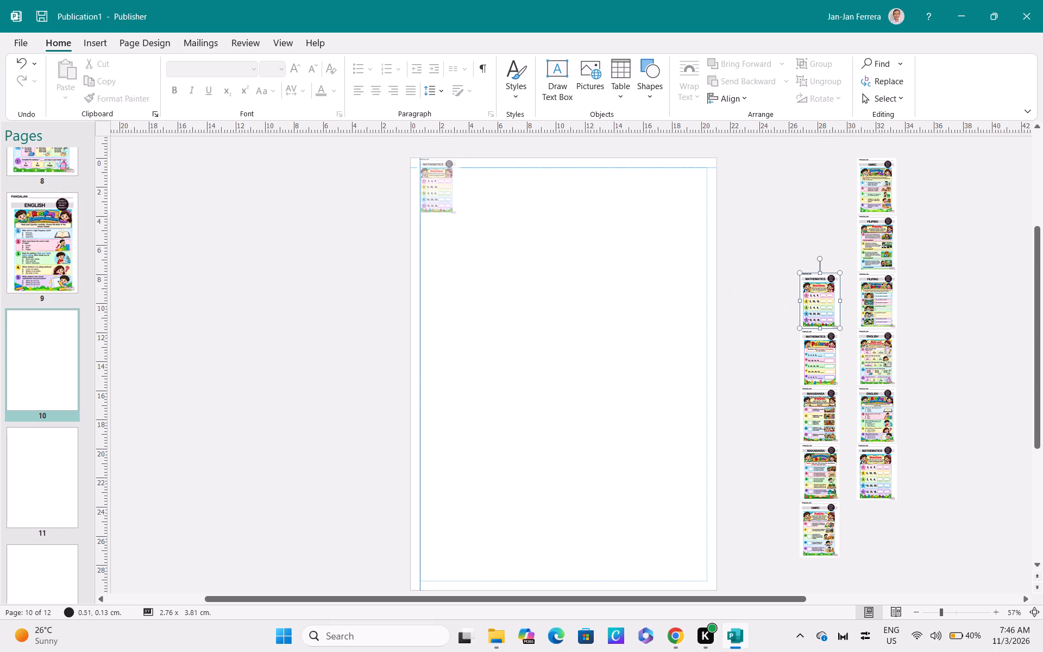
{"action": "left_click_drag", "start_coordinate": [441, 187], "coordinate": [435, 186]}
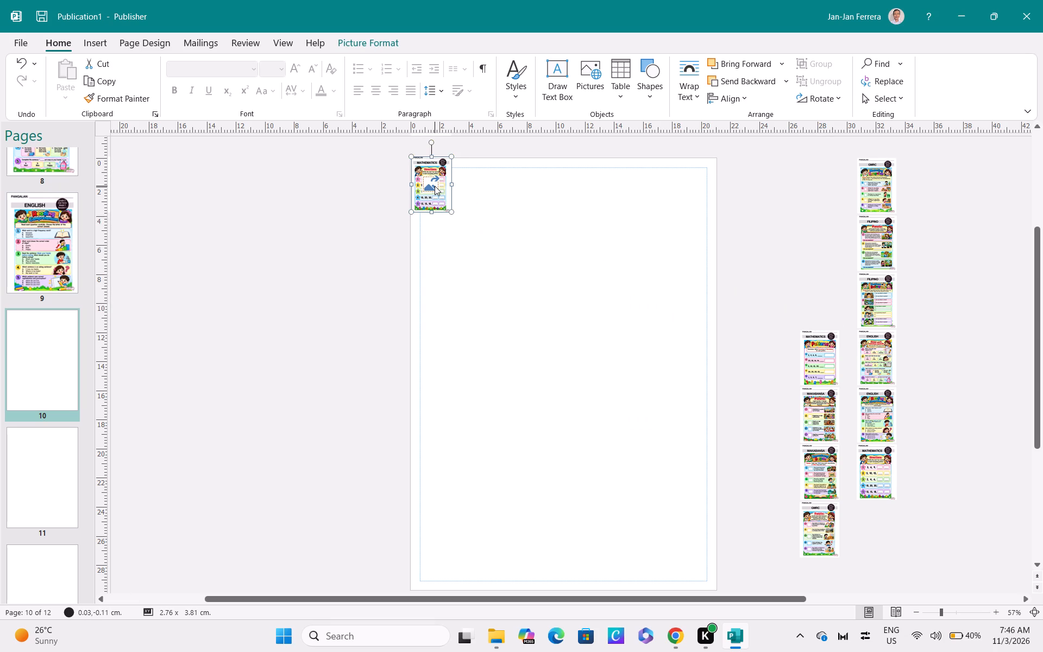
{"action": "key", "text": "Down"}
{"action": "key", "text": "Down"}
{"action": "key", "text": "Down"}
{"action": "key", "text": "Down"}
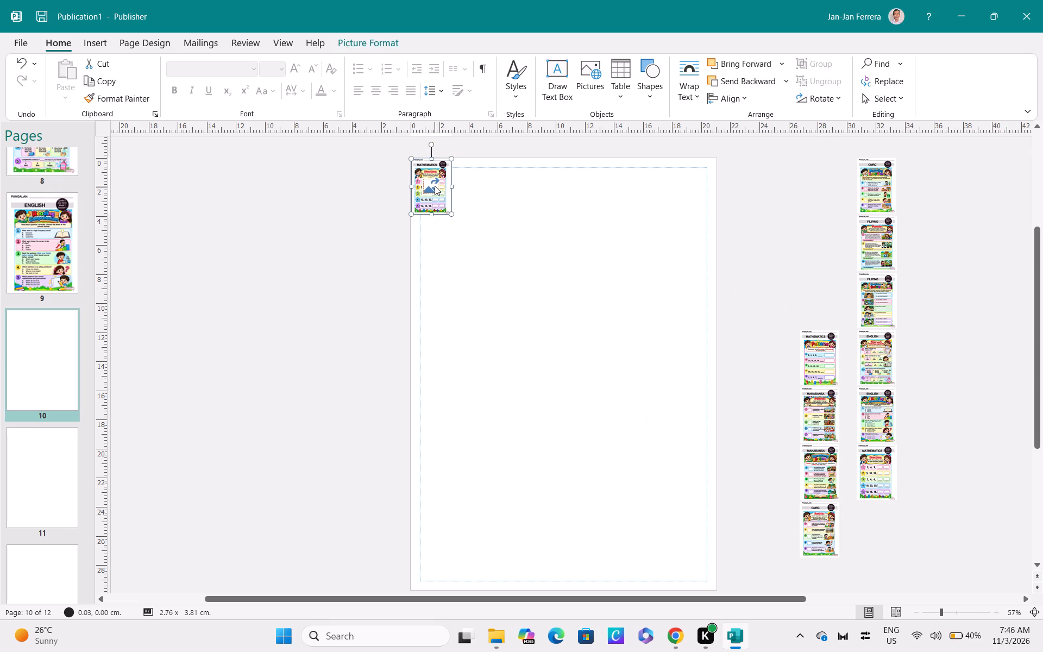
{"action": "key", "text": "Left"}
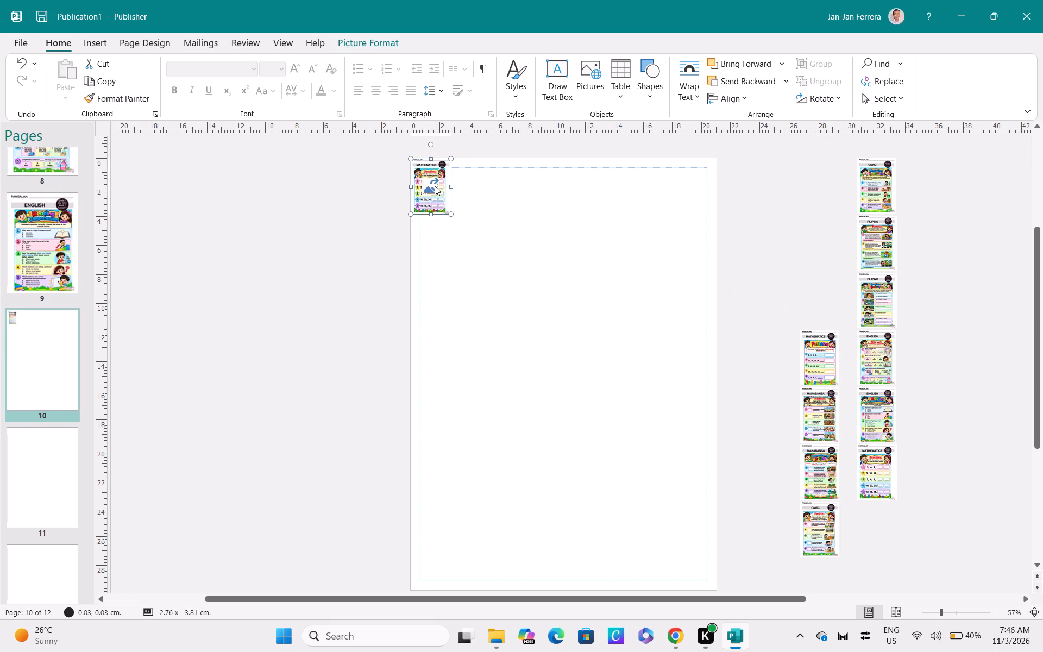
Enlarge the Mathematics worksheet on page 10 to about 21 cm wide and stretch its height down to the page's bottom edge.
{"action": "left_click_drag", "start_coordinate": [452, 211], "coordinate": [711, 527]}
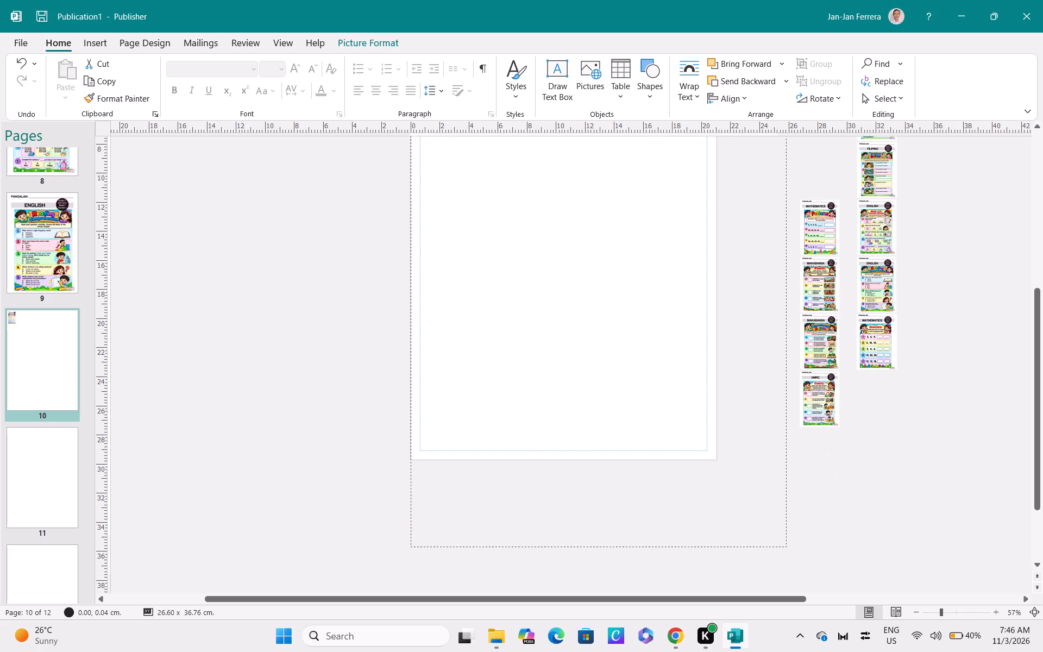
{"action": "left_click_drag", "start_coordinate": [711, 527], "coordinate": [707, 448]}
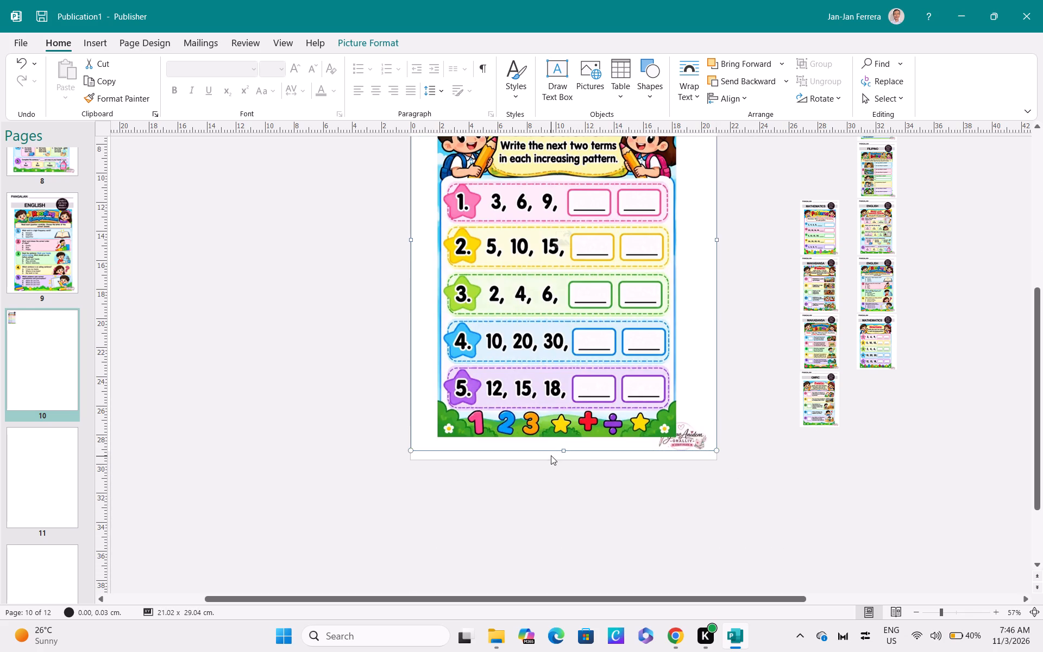
{"action": "left_click_drag", "start_coordinate": [561, 448], "coordinate": [556, 456]}
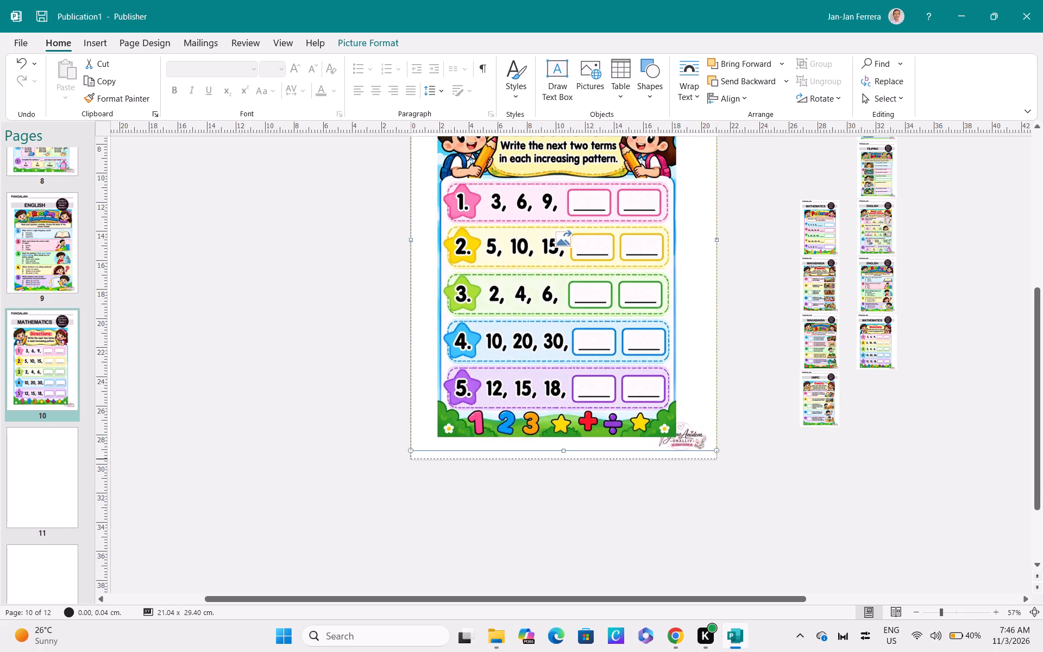
{"action": "left_click_drag", "start_coordinate": [556, 456], "coordinate": [555, 457]}
{"action": "left_click", "coordinate": [270, 406]}
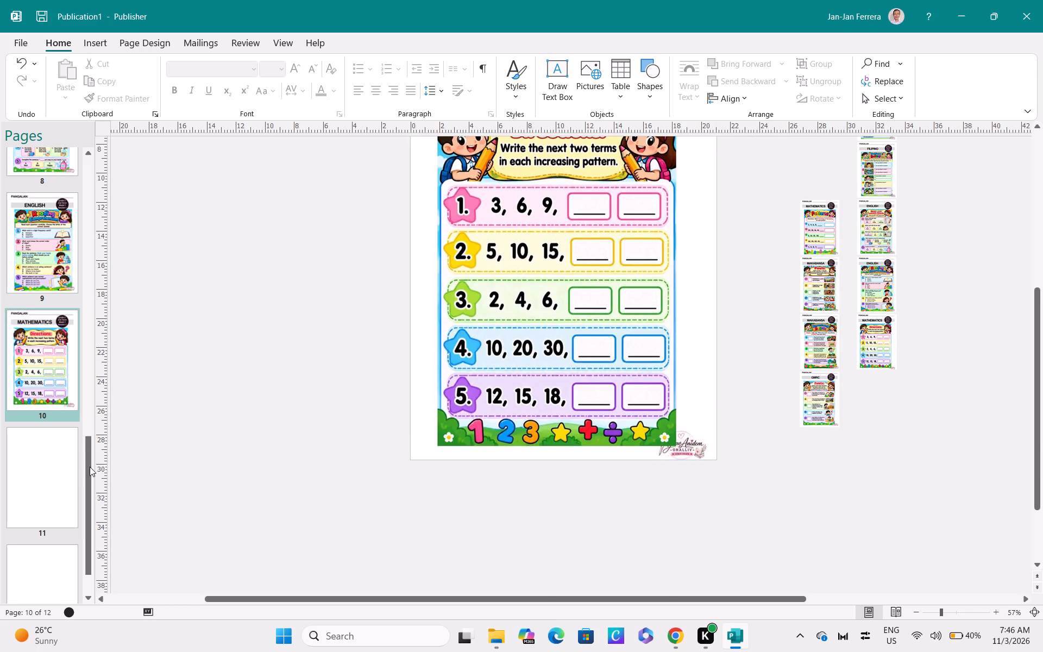
Duplicate the blank page 11 twice to bring the publication to 14 pages.
{"action": "left_click", "coordinate": [45, 467]}
{"action": "left_click_drag", "start_coordinate": [90, 479], "coordinate": [89, 554]}
{"action": "right_click", "coordinate": [50, 459]}
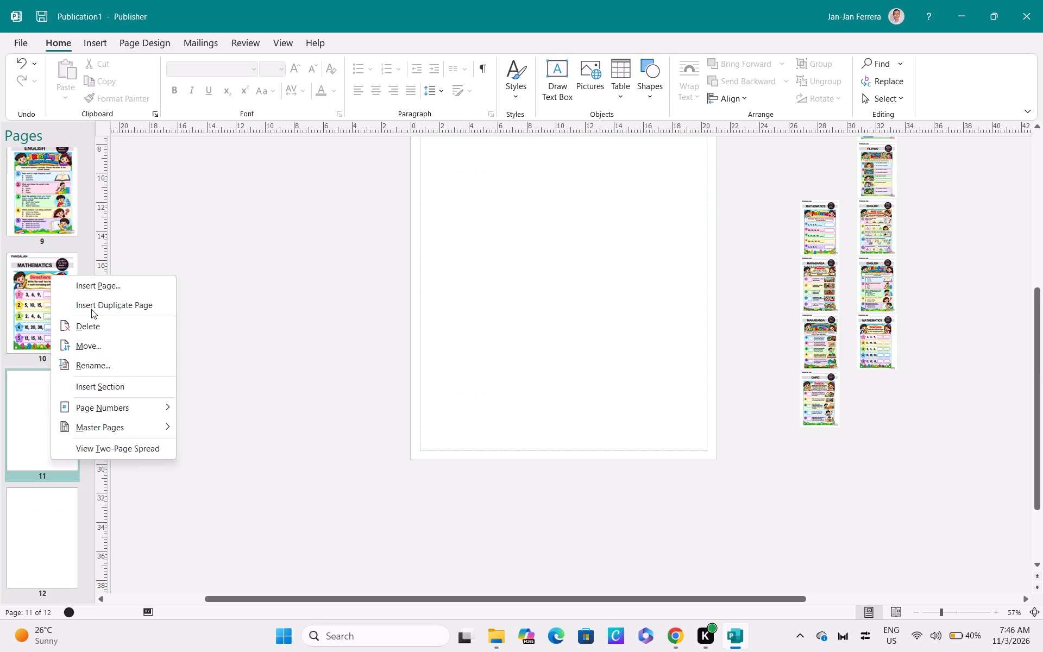
{"action": "left_click", "coordinate": [115, 312]}
{"action": "left_click", "coordinate": [20, 450]}
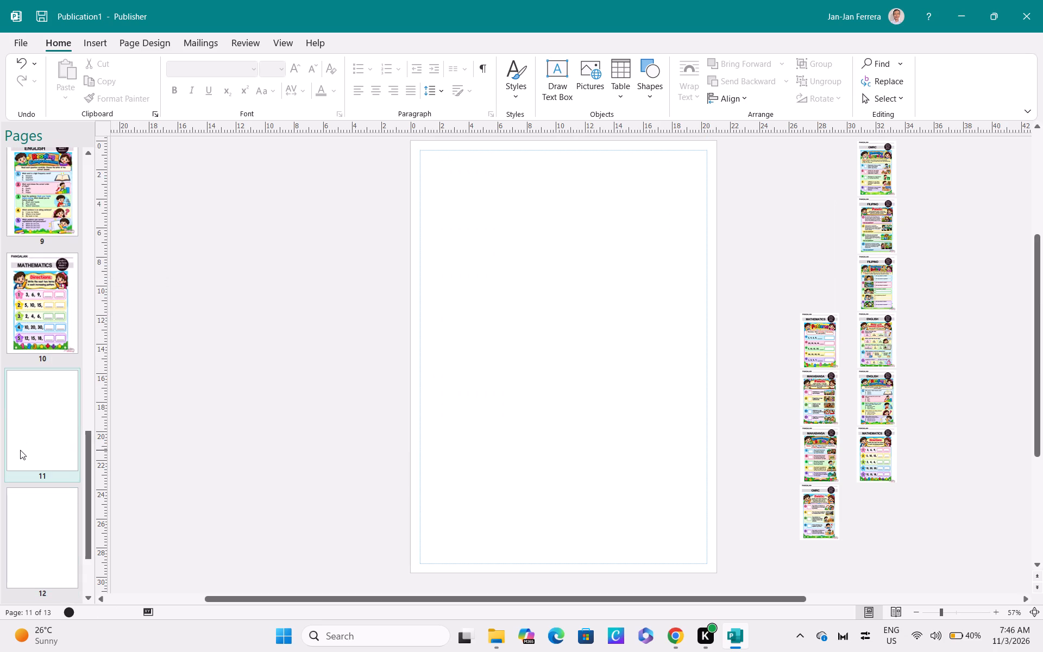
{"action": "right_click", "coordinate": [20, 450]}
{"action": "left_click", "coordinate": [100, 290]}
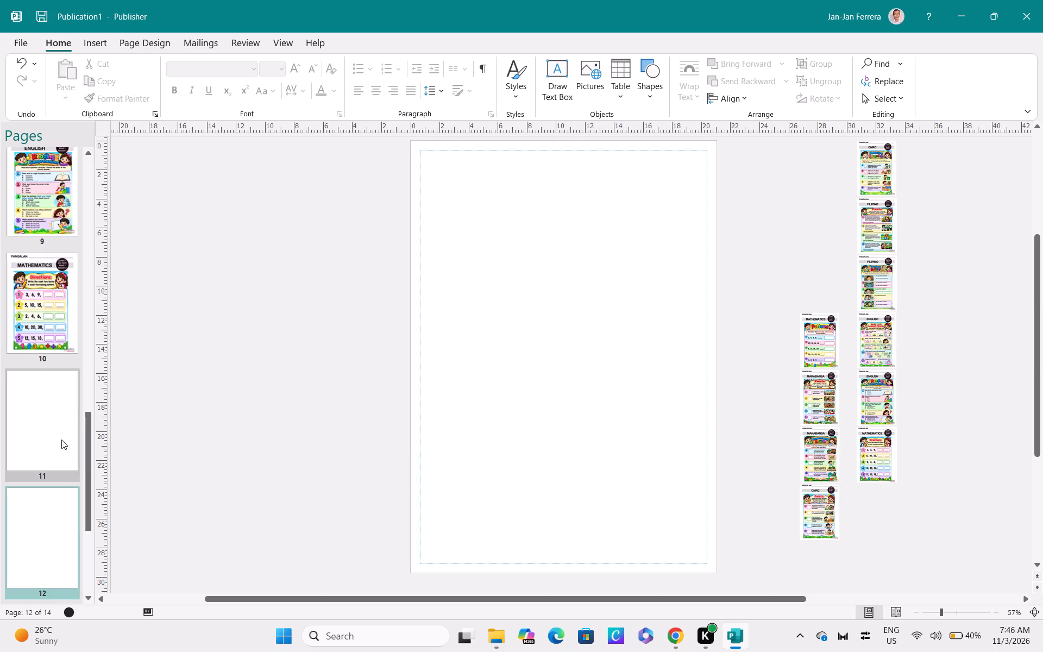
On page 11, place the Mathematics Patterns worksheet from the scratch area's first column flush with the page's bottom-left corner.
{"action": "left_click", "coordinate": [55, 412]}
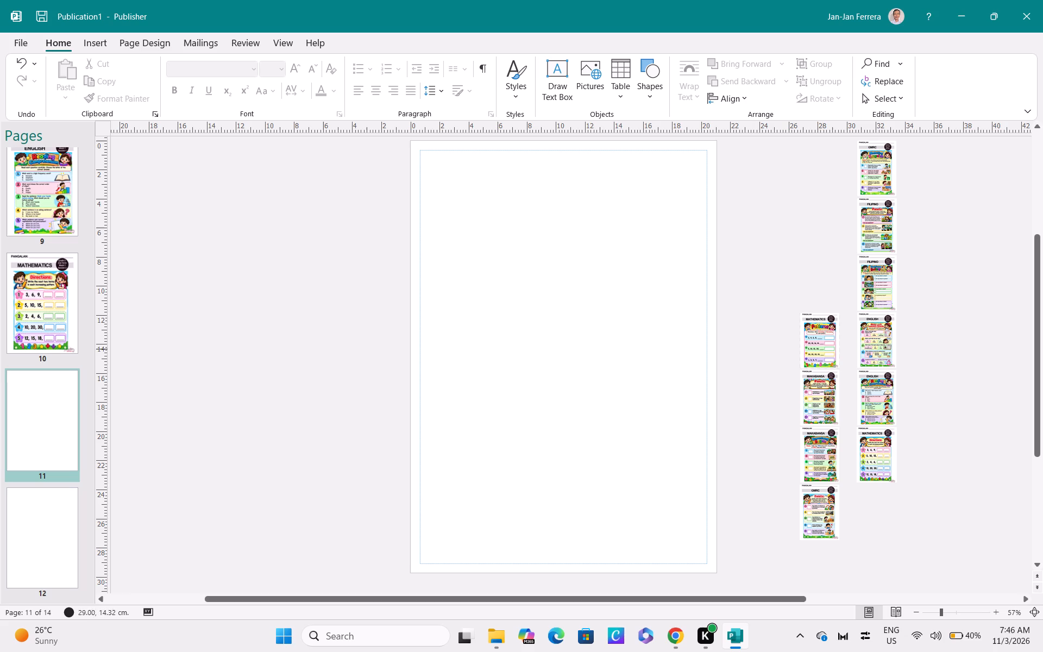
{"action": "left_click_drag", "start_coordinate": [817, 334], "coordinate": [435, 538]}
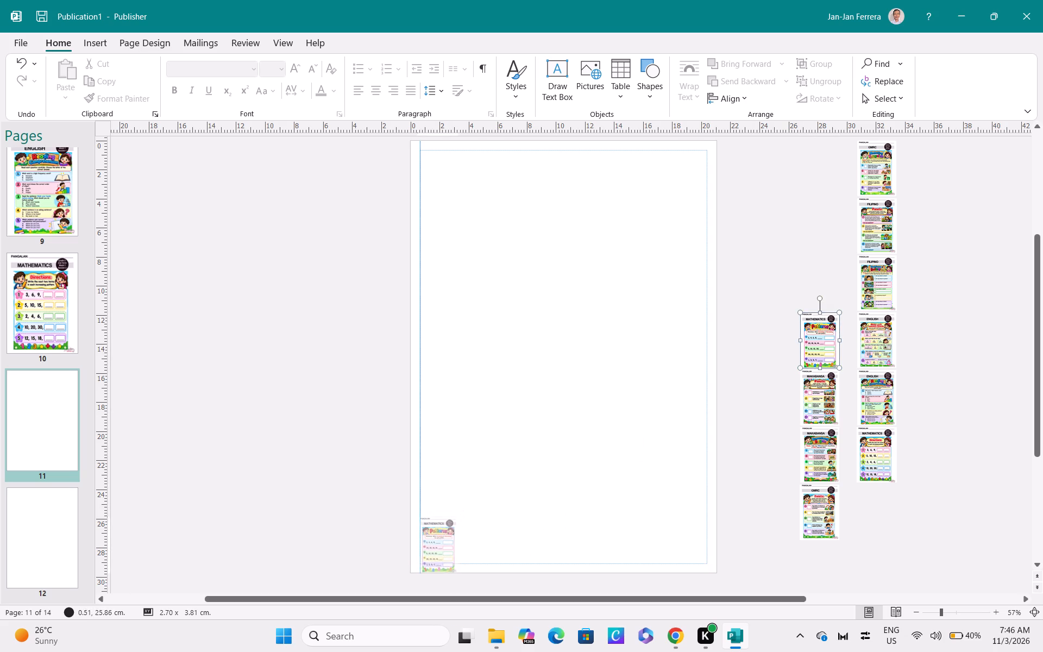
{"action": "left_click_drag", "start_coordinate": [435, 538], "coordinate": [425, 536]}
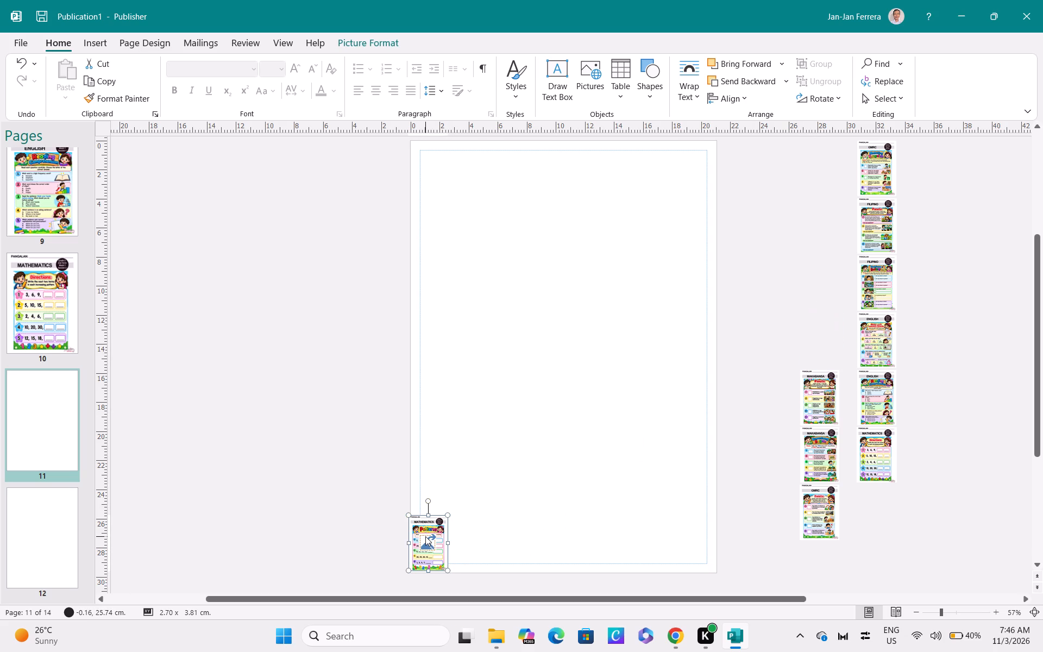
{"action": "key", "text": "Right"}
{"action": "key", "text": "Right"}
{"action": "key", "text": "Right"}
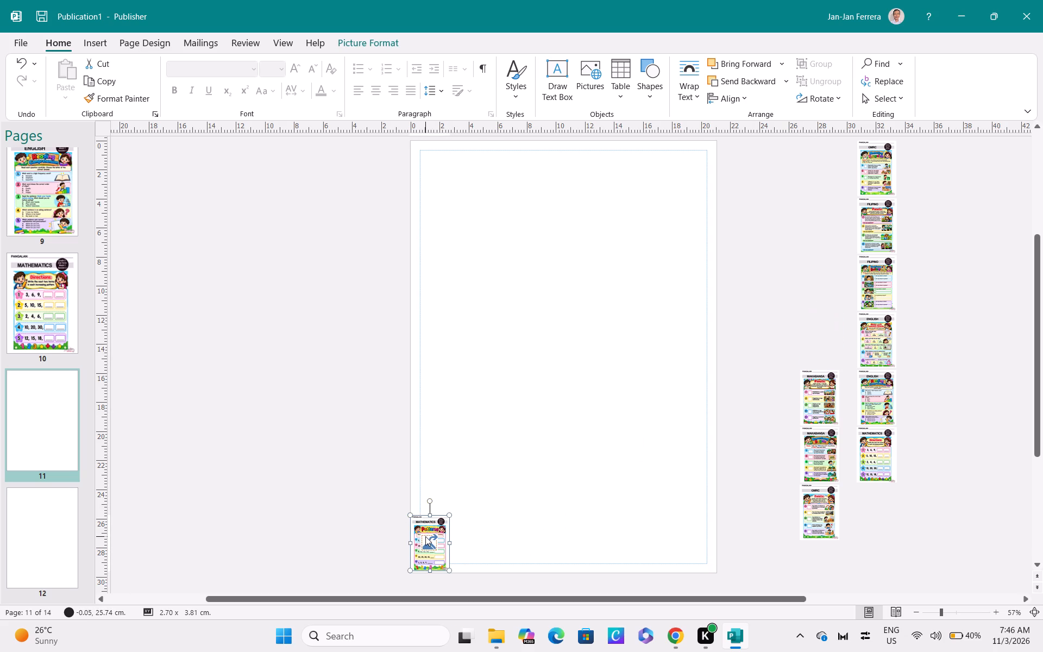
{"action": "key", "text": "Down"}
{"action": "key", "text": "Down"}
{"action": "key", "text": "Down"}
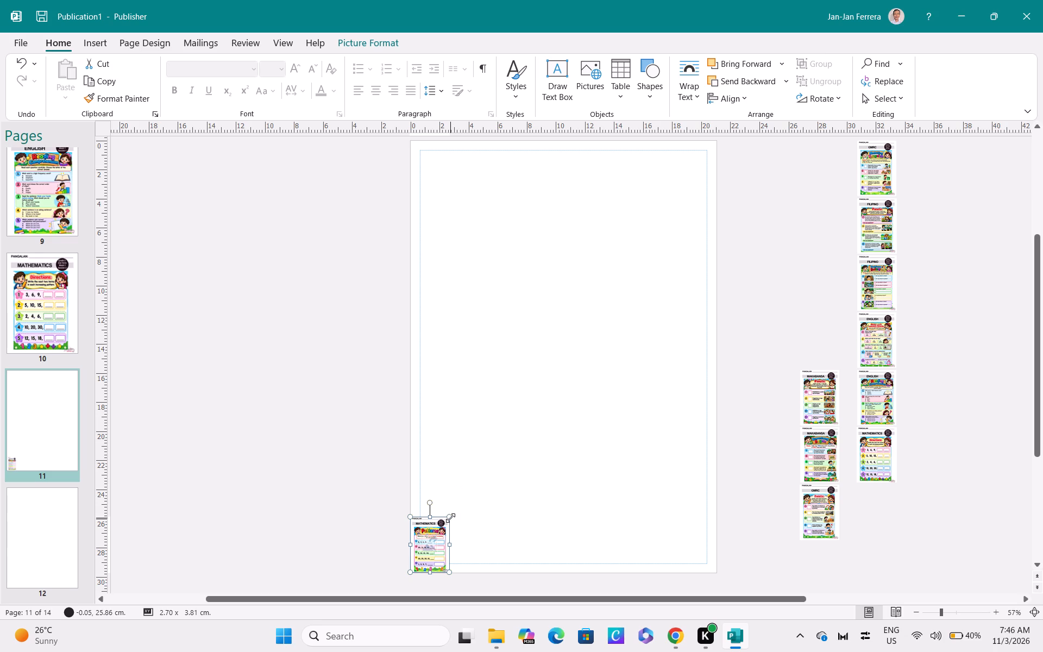
Enlarge the Mathematics Patterns worksheet on page 11 proportionally to fill the whole page, about 21 cm wide.
{"action": "left_click_drag", "start_coordinate": [450, 518], "coordinate": [715, 147]}
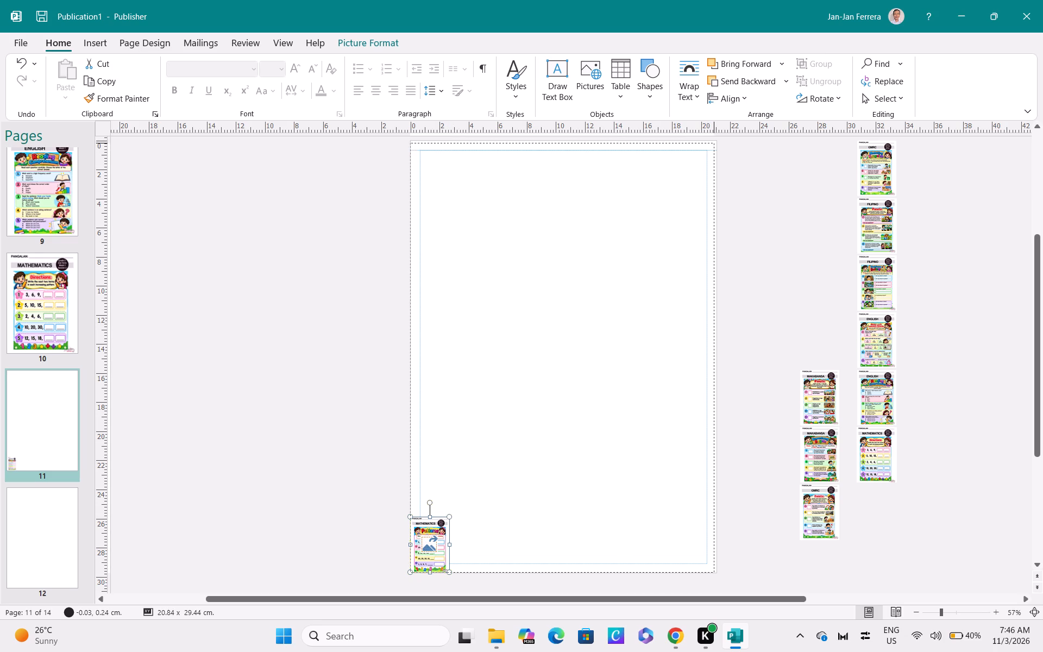
{"action": "left_click_drag", "start_coordinate": [715, 147], "coordinate": [717, 146]}
{"action": "left_click", "coordinate": [266, 316]}
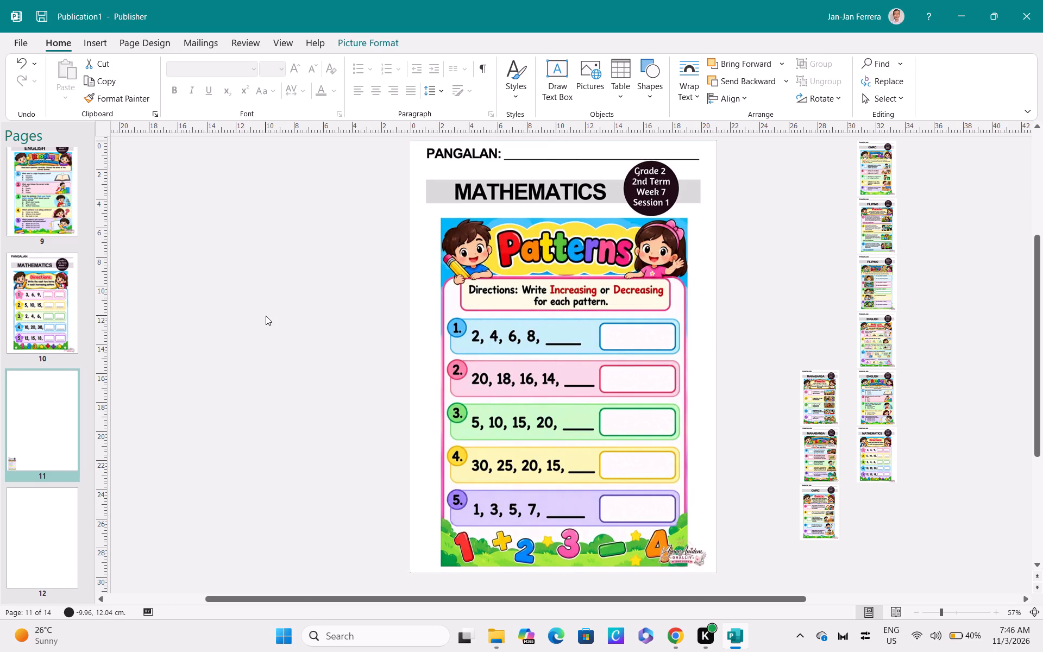
On page 12, place the upper Makabansa worksheet from the scratch area's first column at the page's bottom-left corner.
{"action": "left_click", "coordinate": [35, 531]}
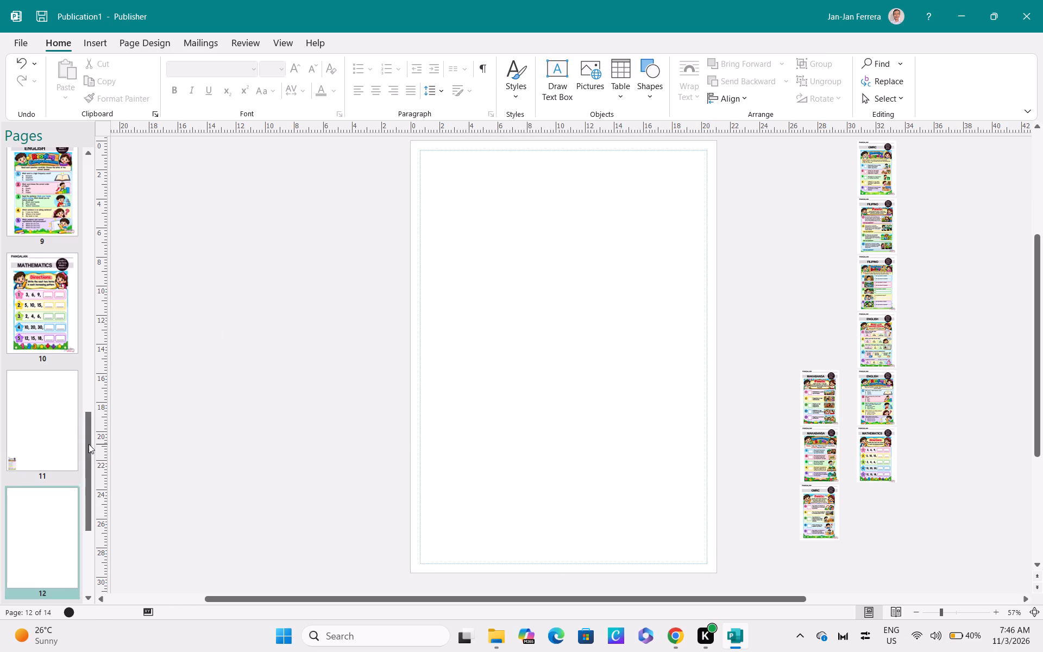
{"action": "left_click_drag", "start_coordinate": [89, 444], "coordinate": [88, 537]}
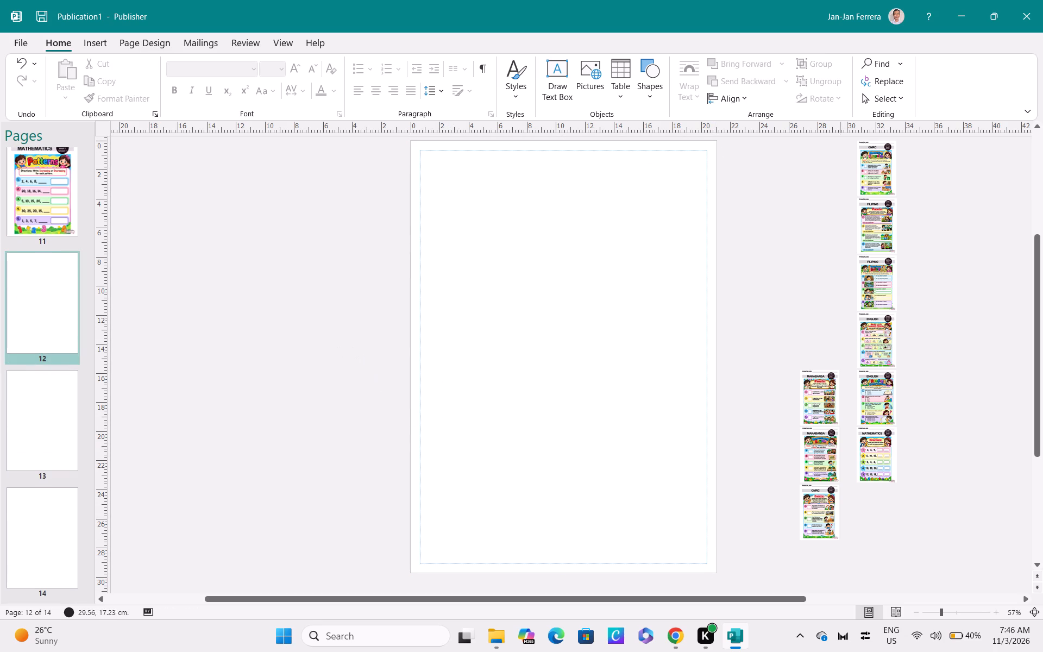
{"action": "left_click_drag", "start_coordinate": [828, 404], "coordinate": [442, 552]}
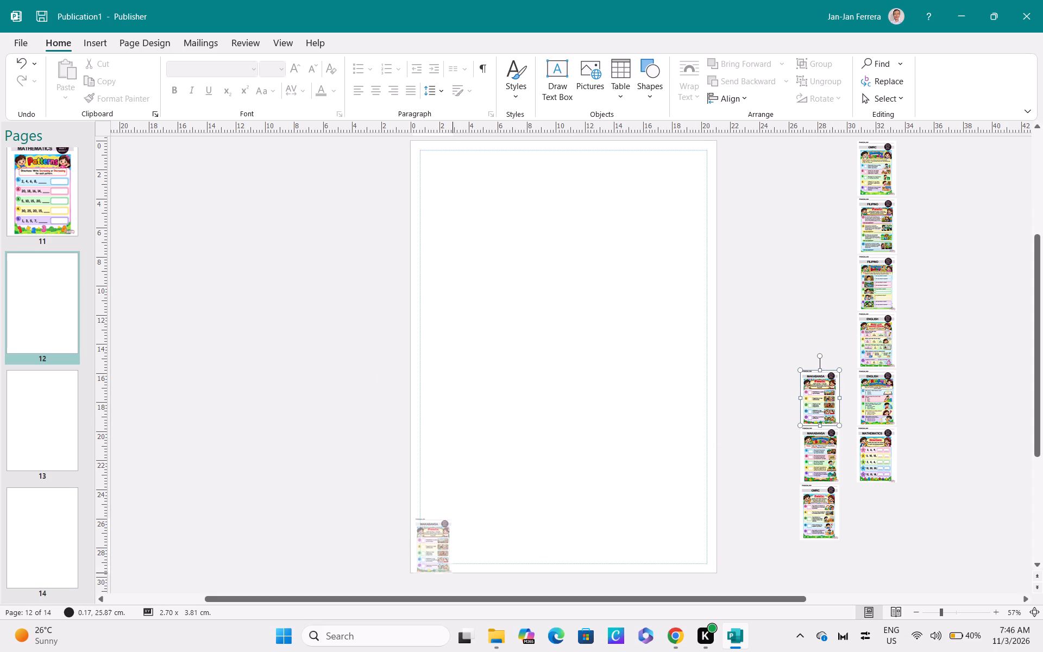
{"action": "left_click_drag", "start_coordinate": [442, 552], "coordinate": [436, 548]}
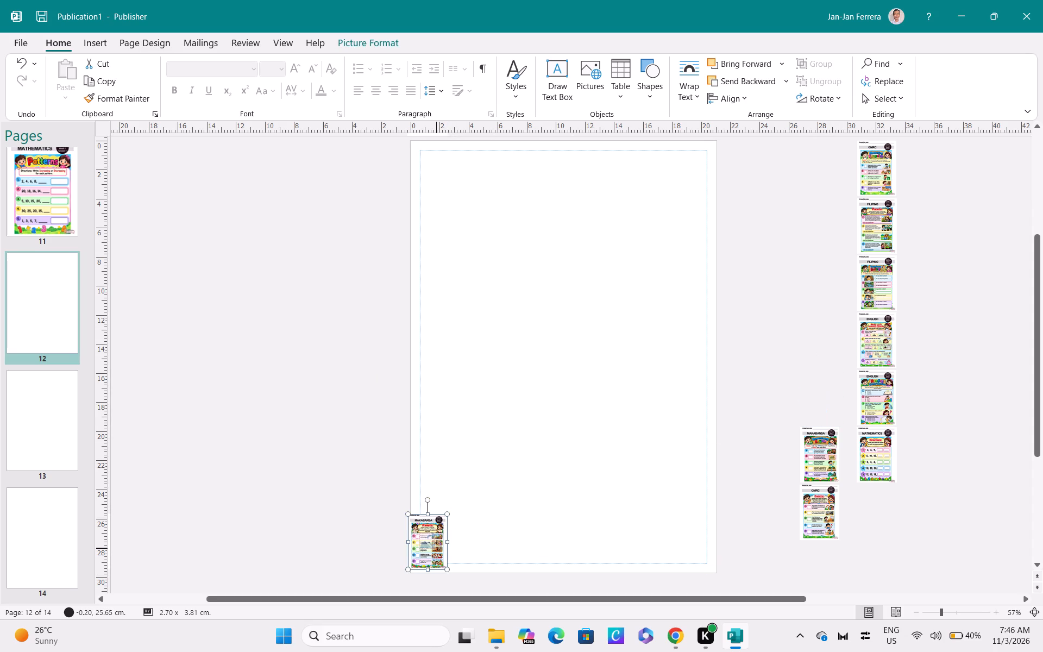
{"action": "key", "text": "Down"}
{"action": "key", "text": "Down"}
{"action": "key", "text": "Down"}
{"action": "key", "text": "Down"}
{"action": "key", "text": "Down"}
{"action": "key", "text": "Down"}
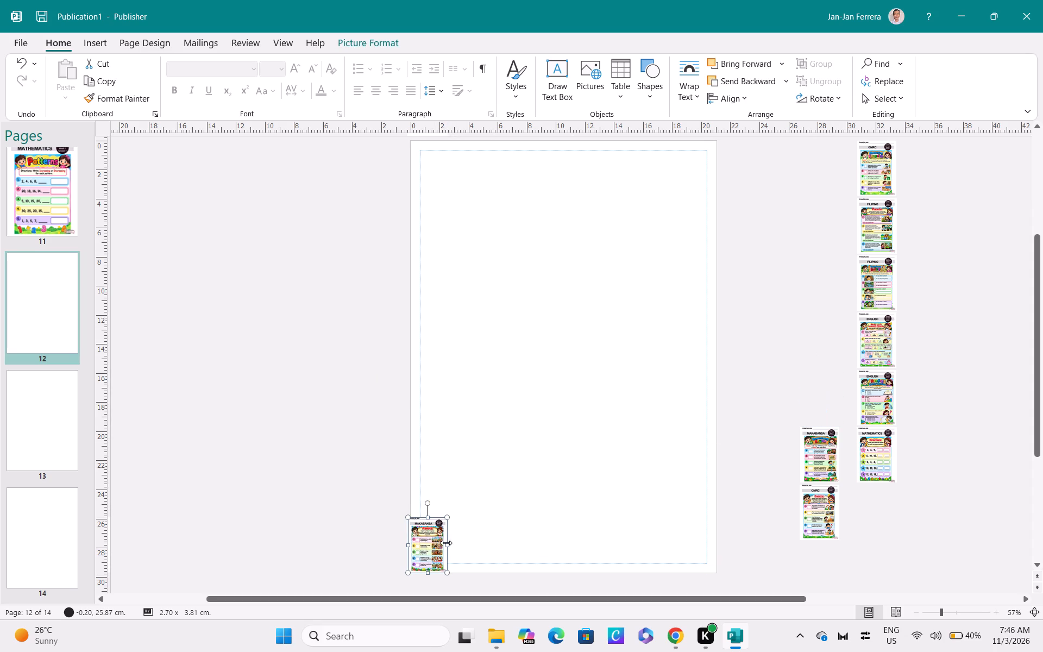
{"action": "key", "text": "Right"}
{"action": "key", "text": "Right"}
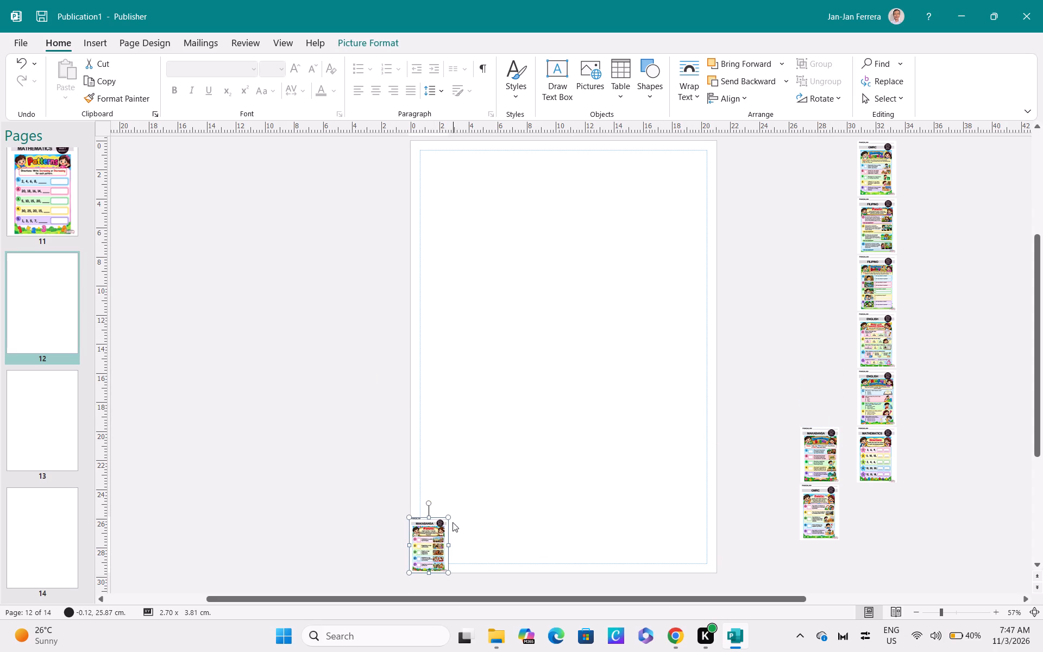
Enlarge the Makabansa Session 2 worksheet on page 12 to fill the page, about 21.1 x 29.8 cm.
{"action": "left_click_drag", "start_coordinate": [445, 518], "coordinate": [708, 190]}
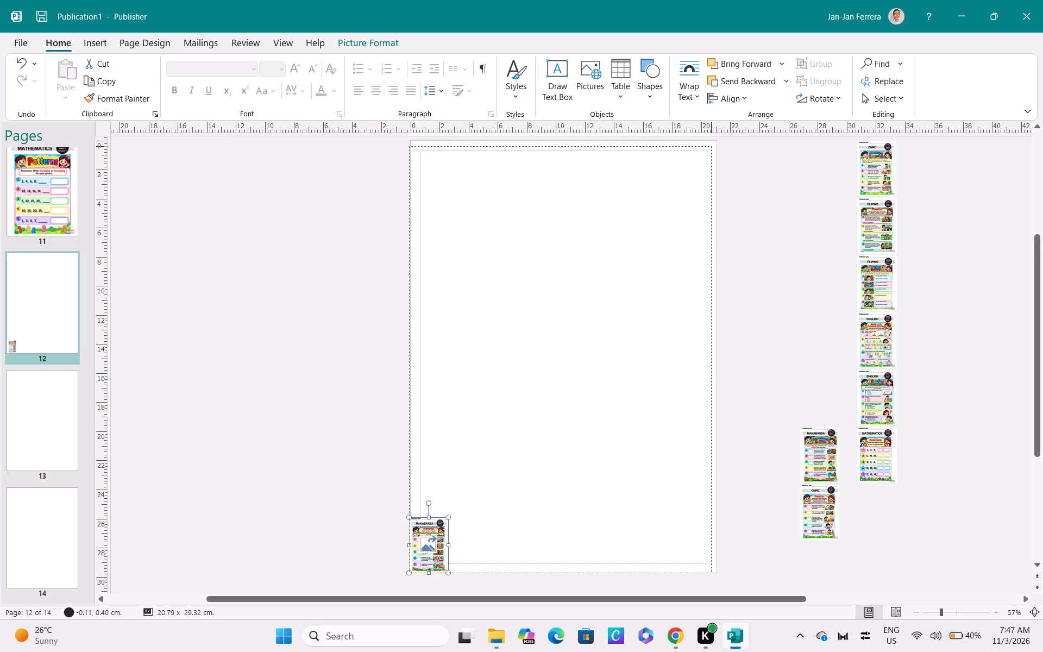
{"action": "left_click_drag", "start_coordinate": [708, 190], "coordinate": [713, 189]}
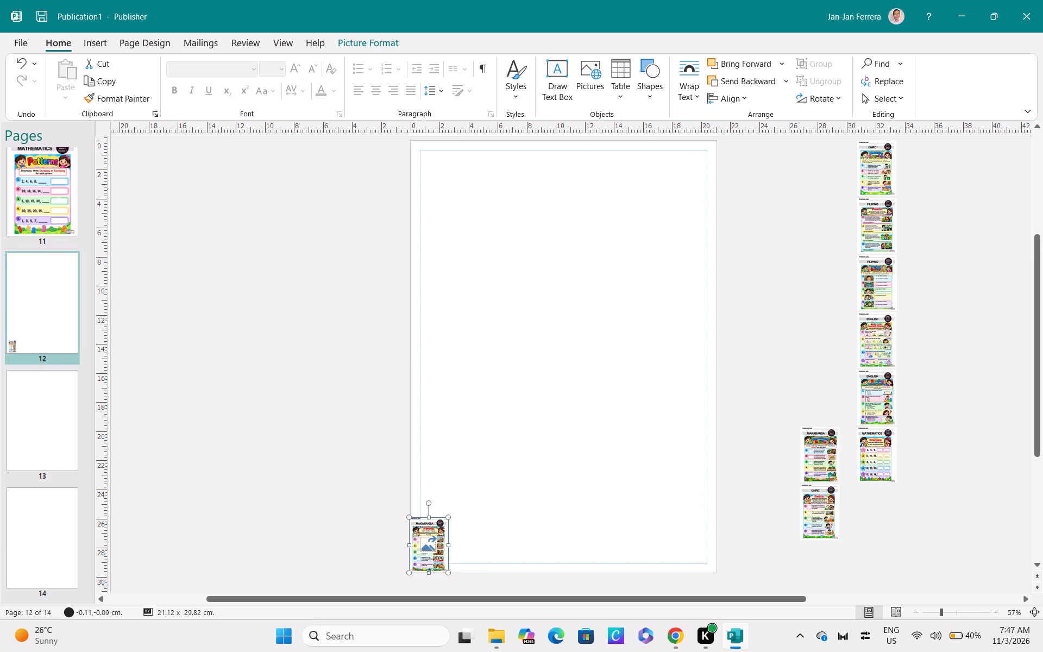
{"action": "left_click", "coordinate": [254, 262]}
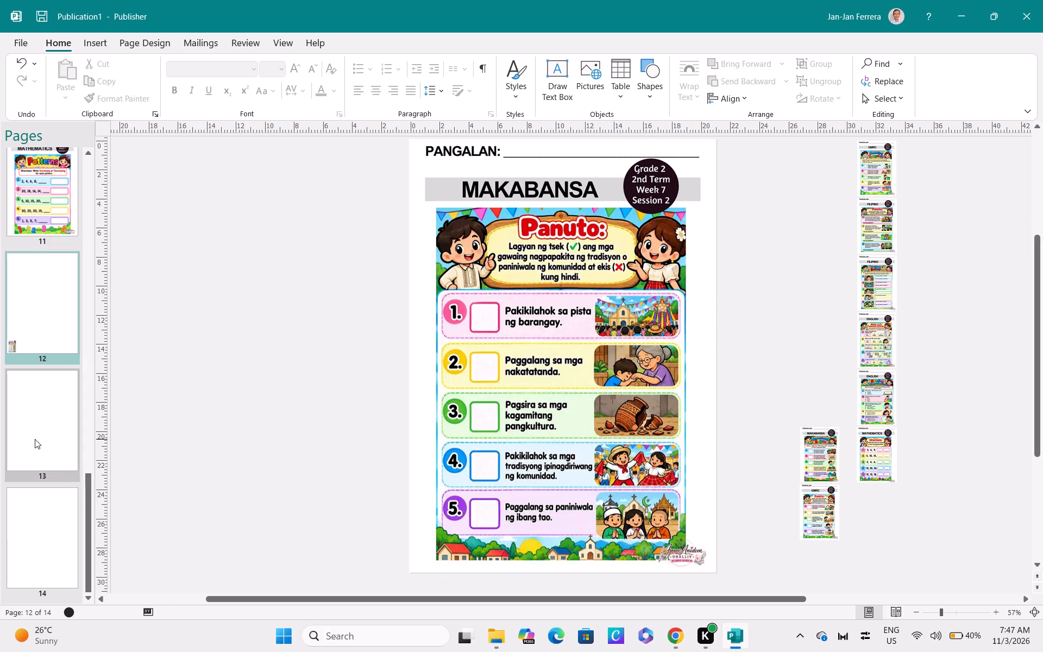
On page 13, place the remaining Makabansa worksheet (Kuwentong Bayan) from the scratch area at the page's bottom-left corner.
{"action": "left_click", "coordinate": [35, 439]}
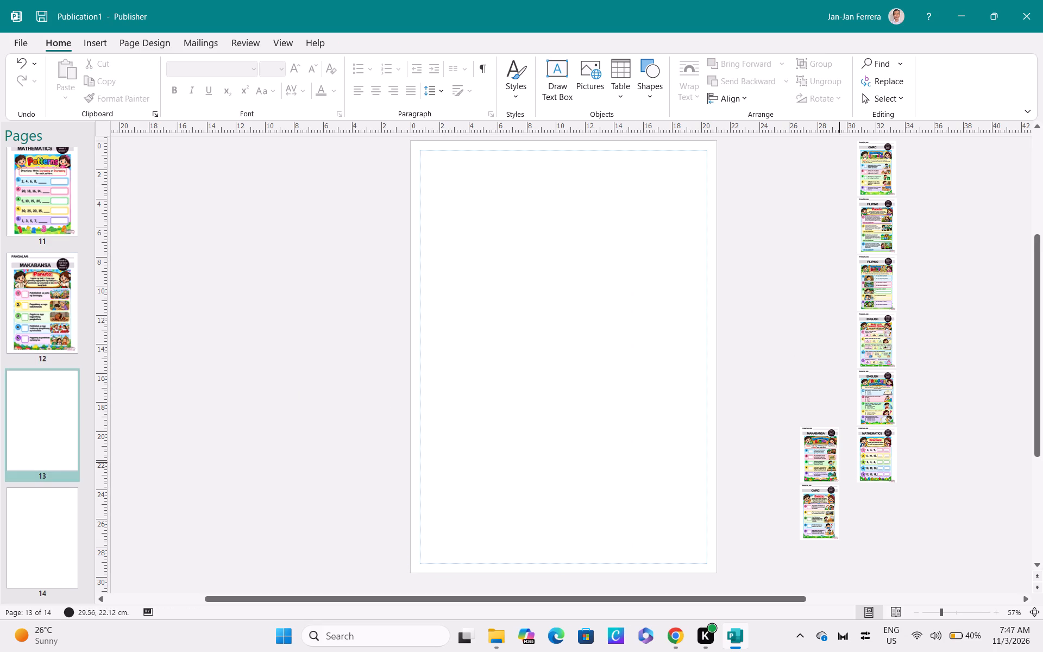
{"action": "left_click_drag", "start_coordinate": [812, 462], "coordinate": [432, 550]}
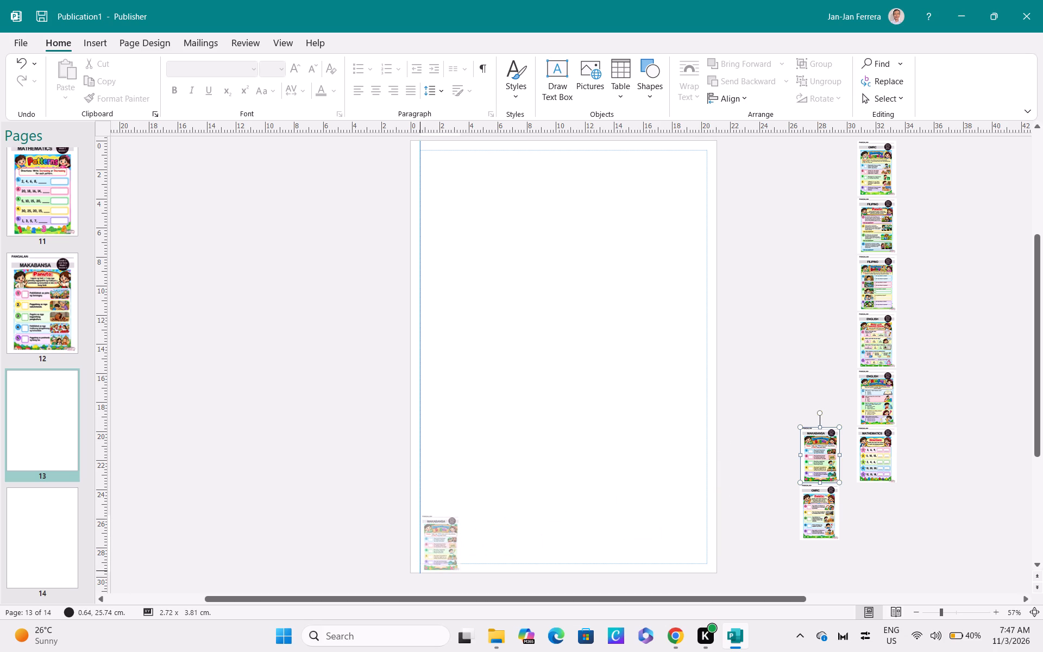
{"action": "left_click_drag", "start_coordinate": [432, 550], "coordinate": [423, 550]}
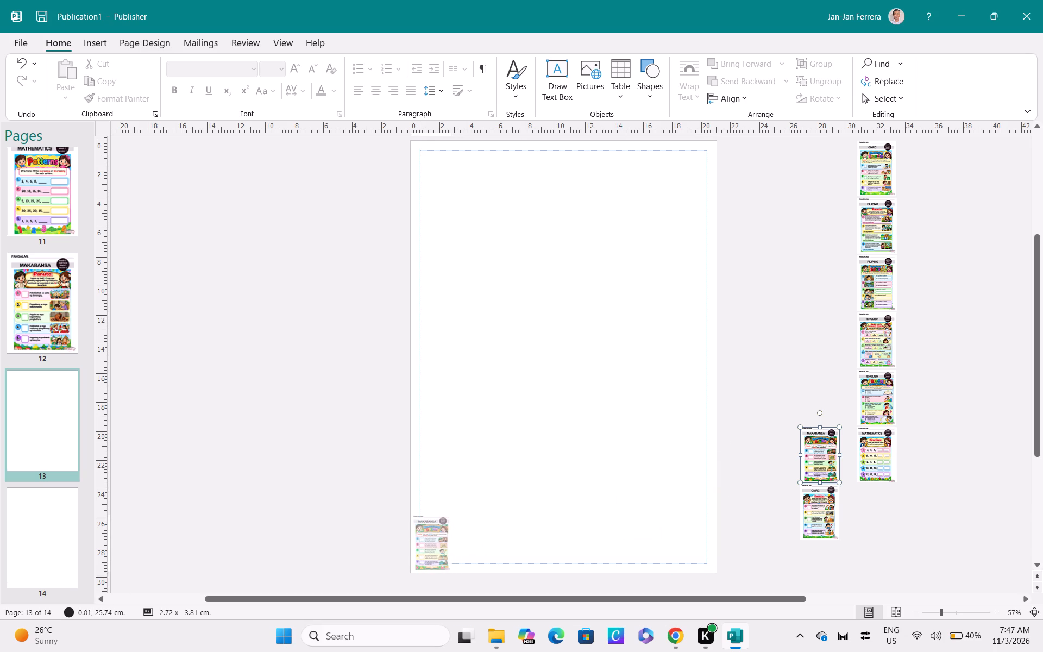
{"action": "left_click_drag", "start_coordinate": [423, 550], "coordinate": [423, 551]}
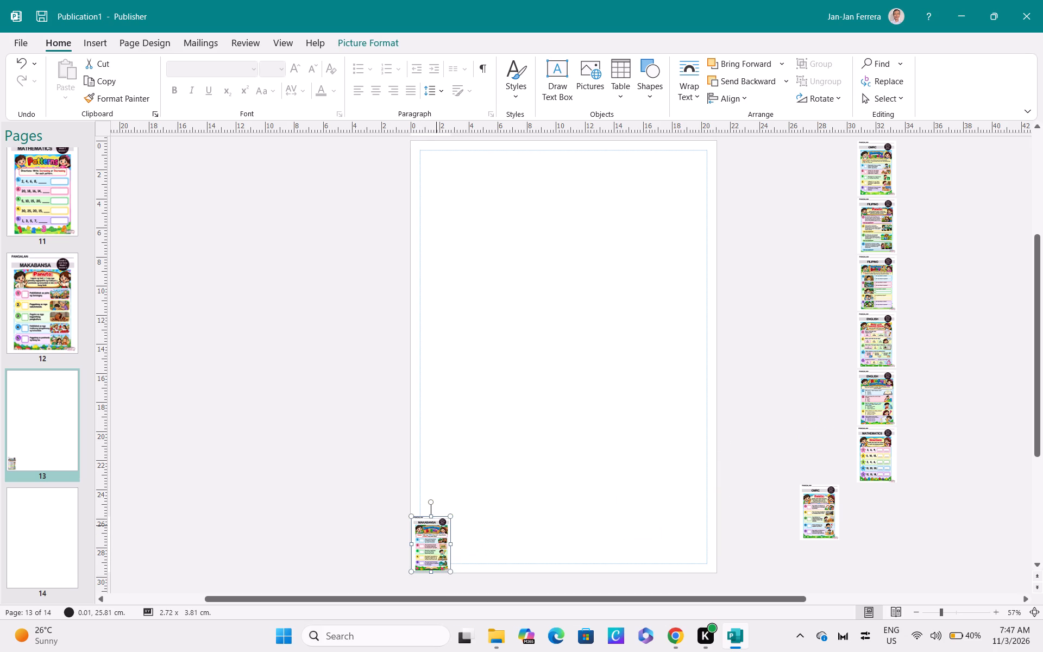
{"action": "left_click", "coordinate": [436, 525]}
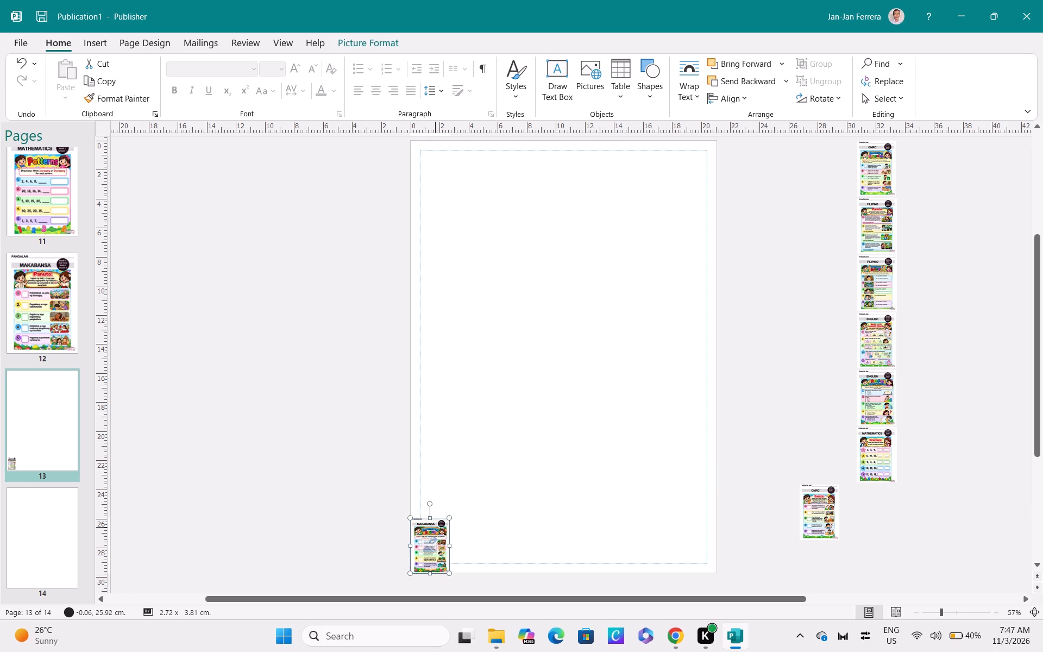
Enlarge the Kuwentong Bayan worksheet on page 13 and stretch its height to the page's top edge, about 21 x 29.7 cm.
{"action": "left_click_drag", "start_coordinate": [449, 515], "coordinate": [706, 165]}
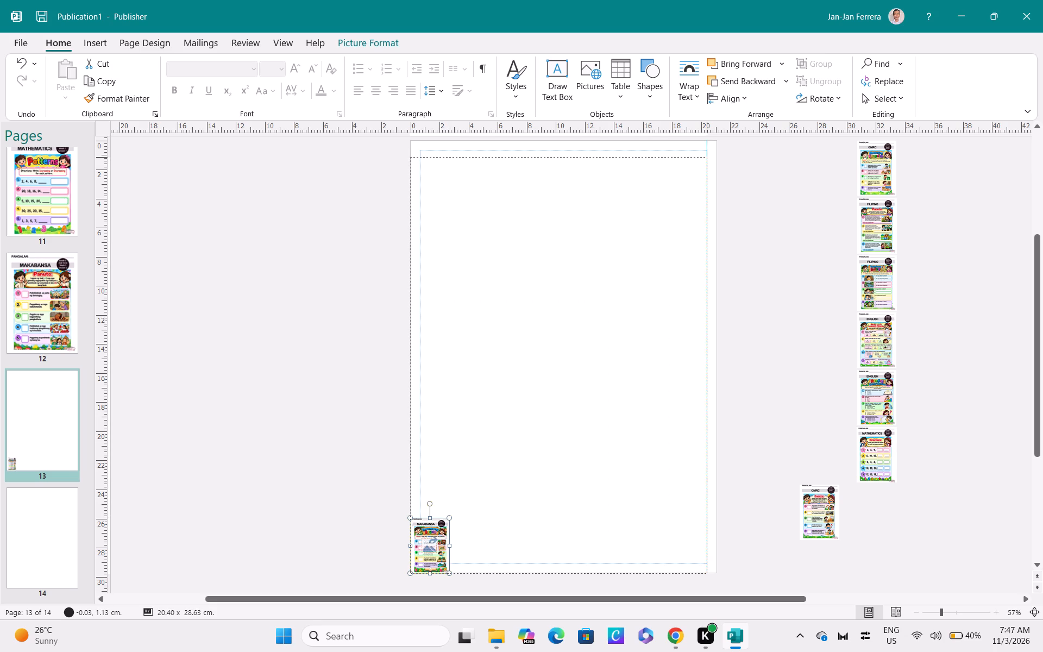
{"action": "left_click_drag", "start_coordinate": [706, 165], "coordinate": [715, 147]}
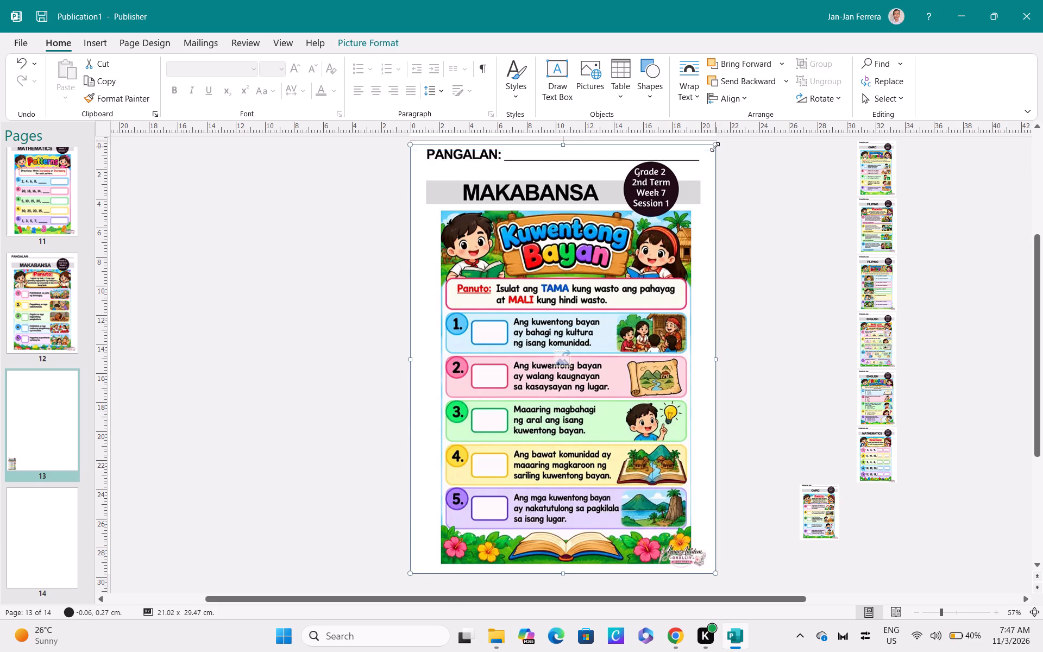
{"action": "left_click", "coordinate": [718, 144]}
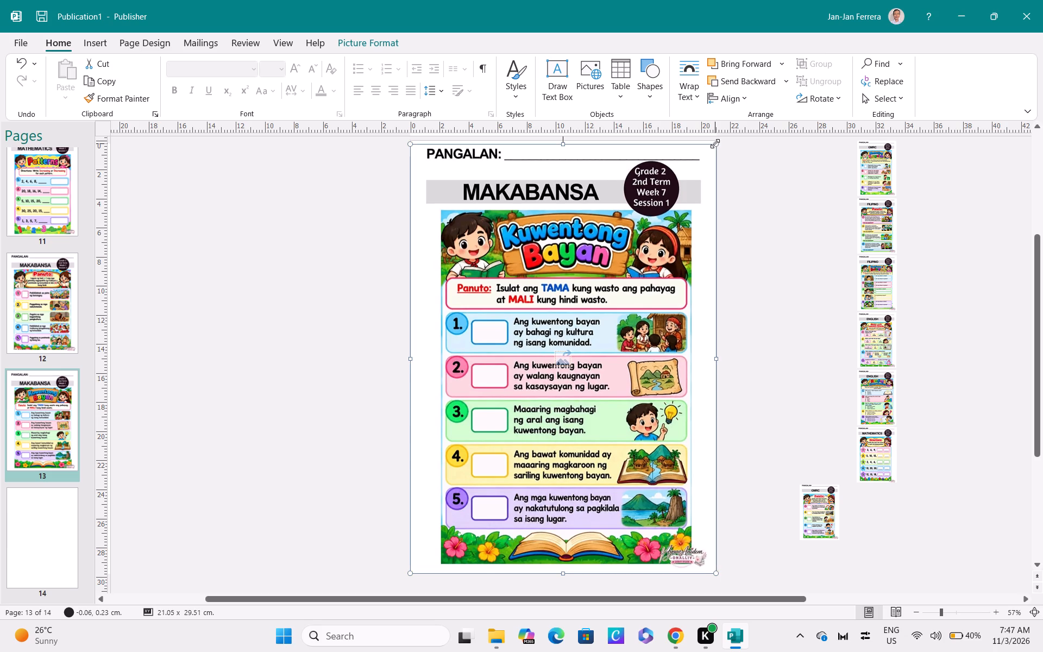
{"action": "left_click", "coordinate": [562, 147]}
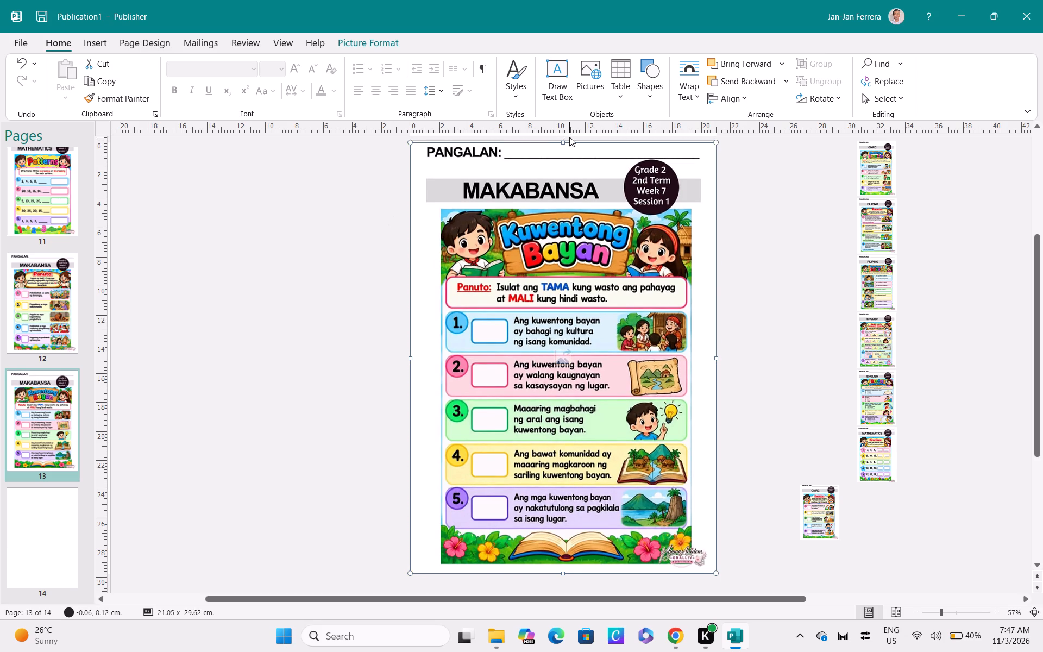
{"action": "left_click", "coordinate": [563, 143]}
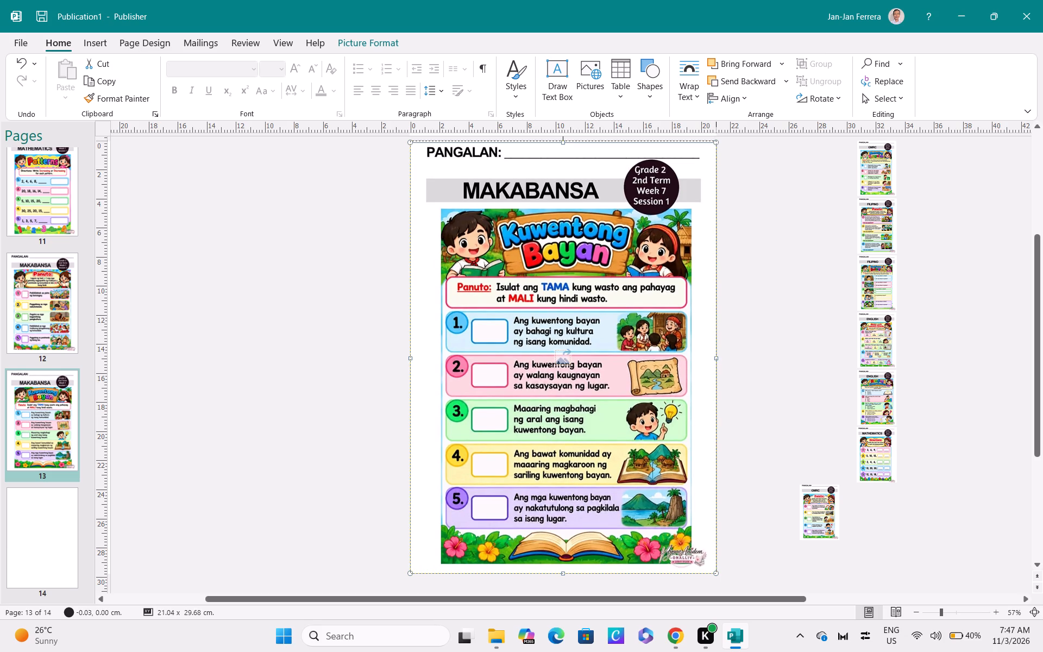
{"action": "left_click", "coordinate": [370, 275]}
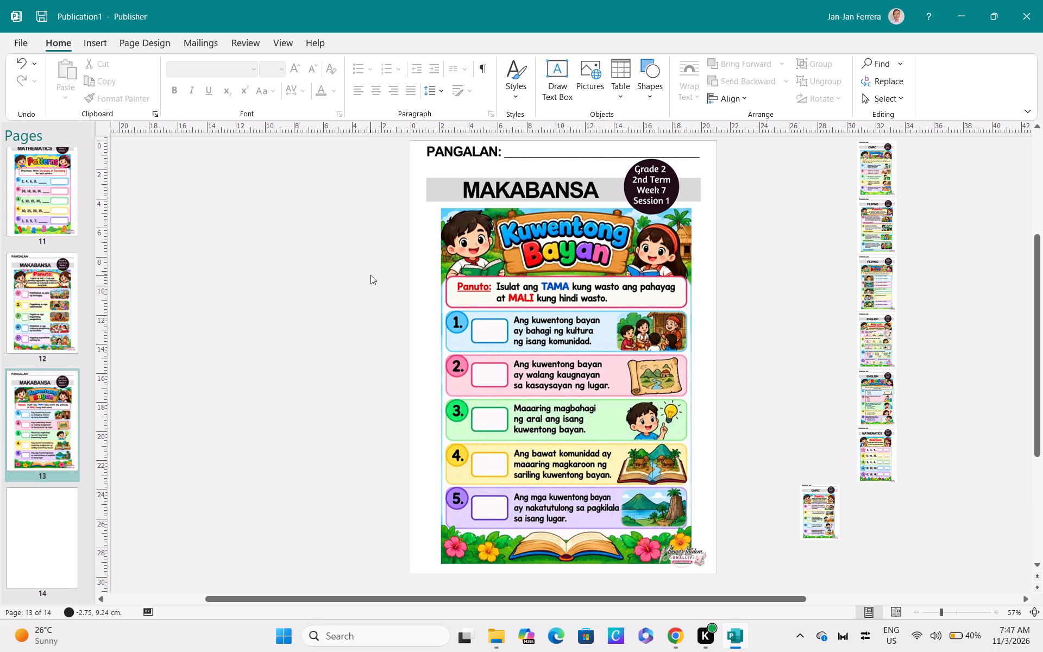
Duplicate the blank page 14 three times to bring the publication to 17 pages.
{"action": "left_click", "coordinate": [56, 546]}
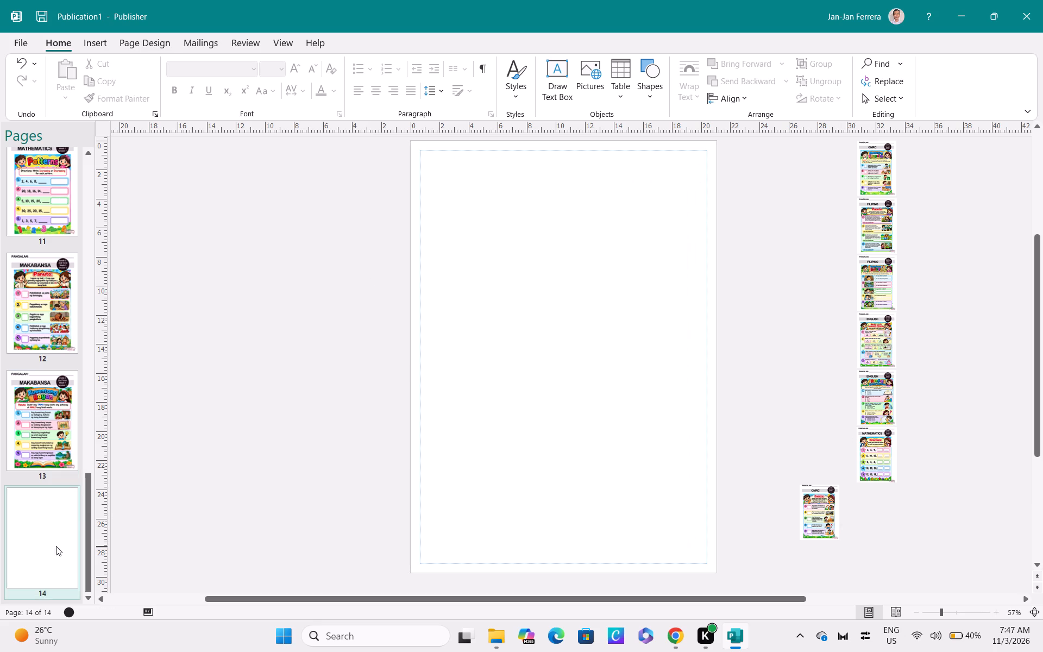
{"action": "left_click_drag", "start_coordinate": [91, 513], "coordinate": [96, 538]}
{"action": "right_click", "coordinate": [49, 526]}
{"action": "left_click", "coordinate": [98, 375]}
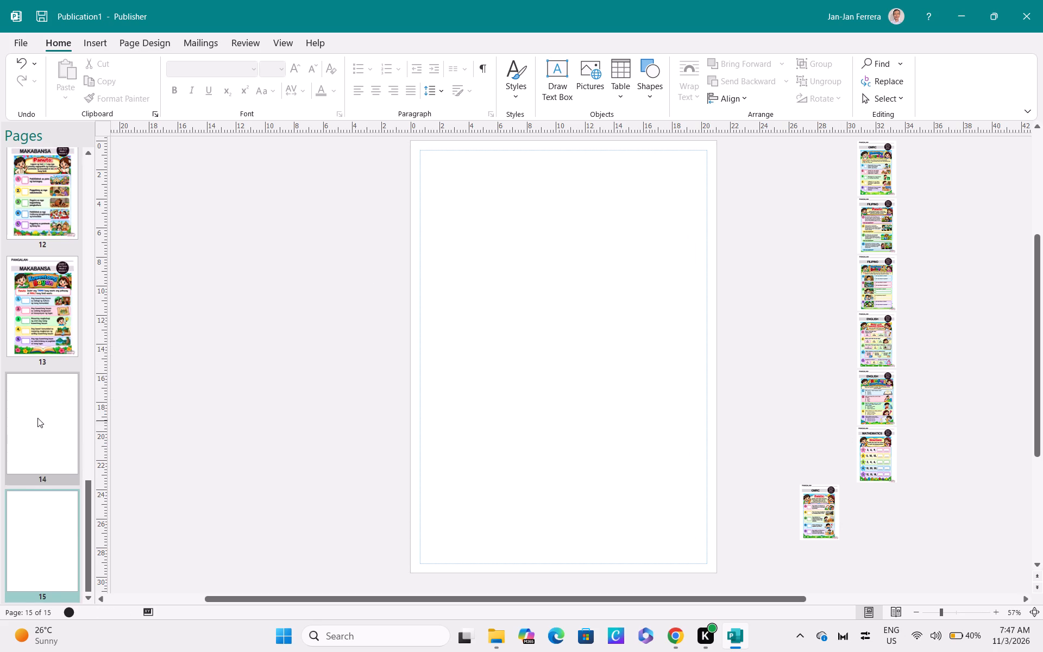
{"action": "left_click", "coordinate": [38, 417]}
{"action": "right_click", "coordinate": [38, 417]}
{"action": "left_click", "coordinate": [135, 456]}
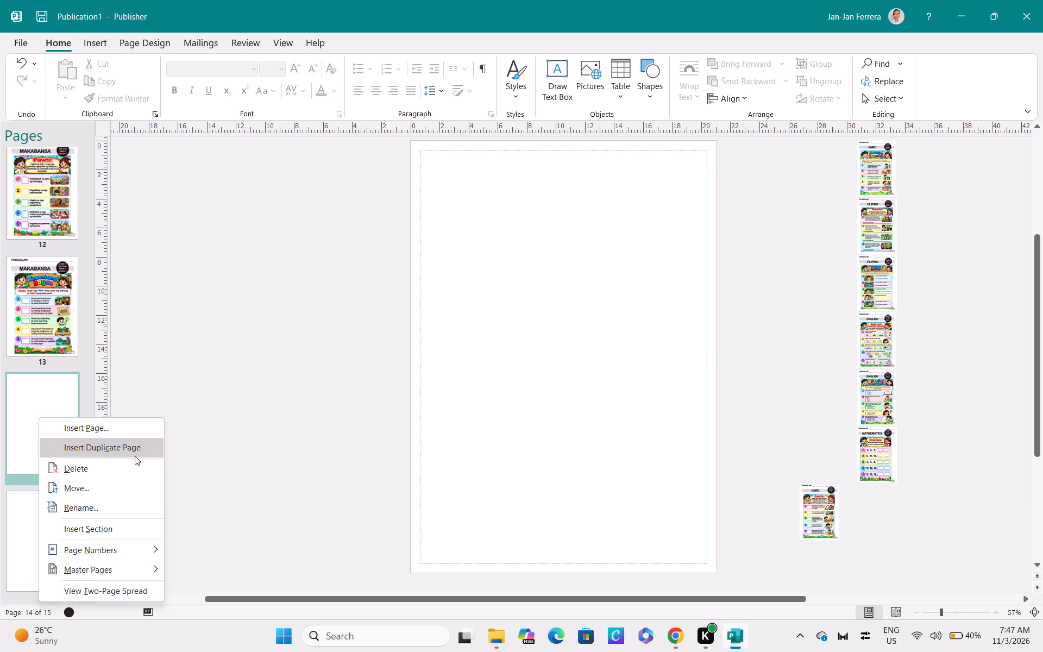
{"action": "left_click", "coordinate": [34, 430]}
{"action": "right_click", "coordinate": [34, 430]}
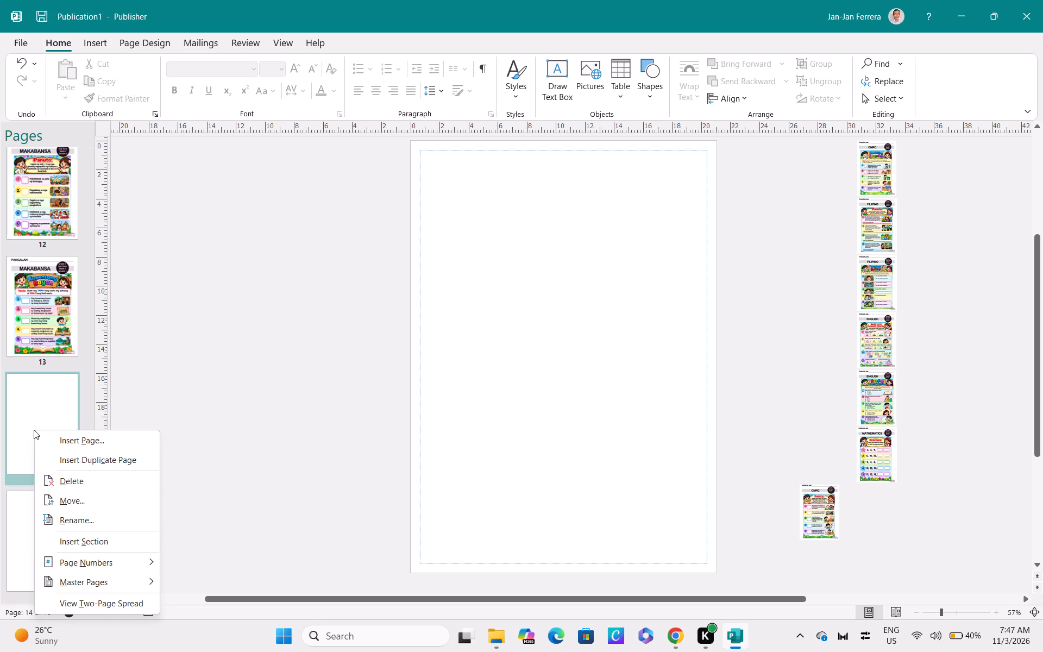
{"action": "left_click", "coordinate": [105, 459]}
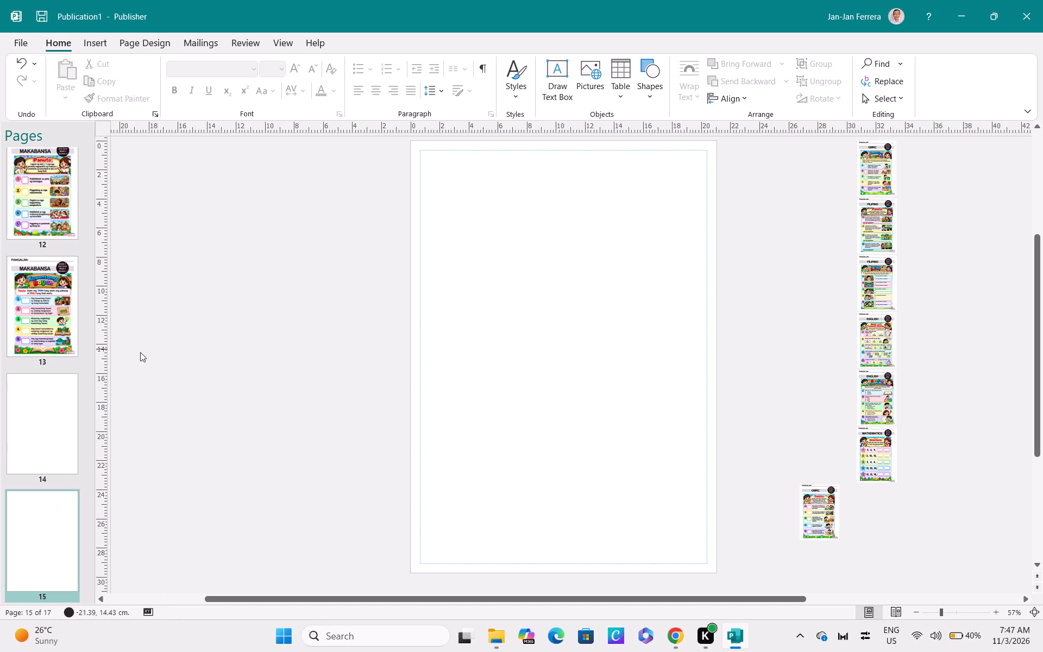
Review the page thumbnails from page 1 onward to check which worksheets are already laid out.
{"action": "left_click_drag", "start_coordinate": [88, 491], "coordinate": [98, 210]}
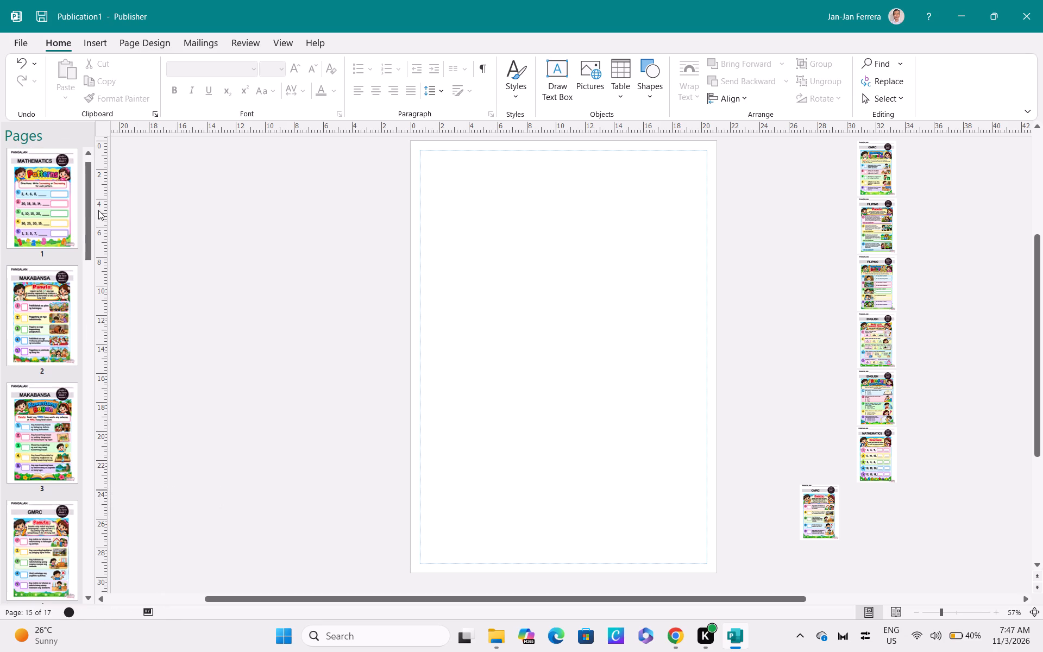
{"action": "left_click_drag", "start_coordinate": [98, 210], "coordinate": [117, 281]}
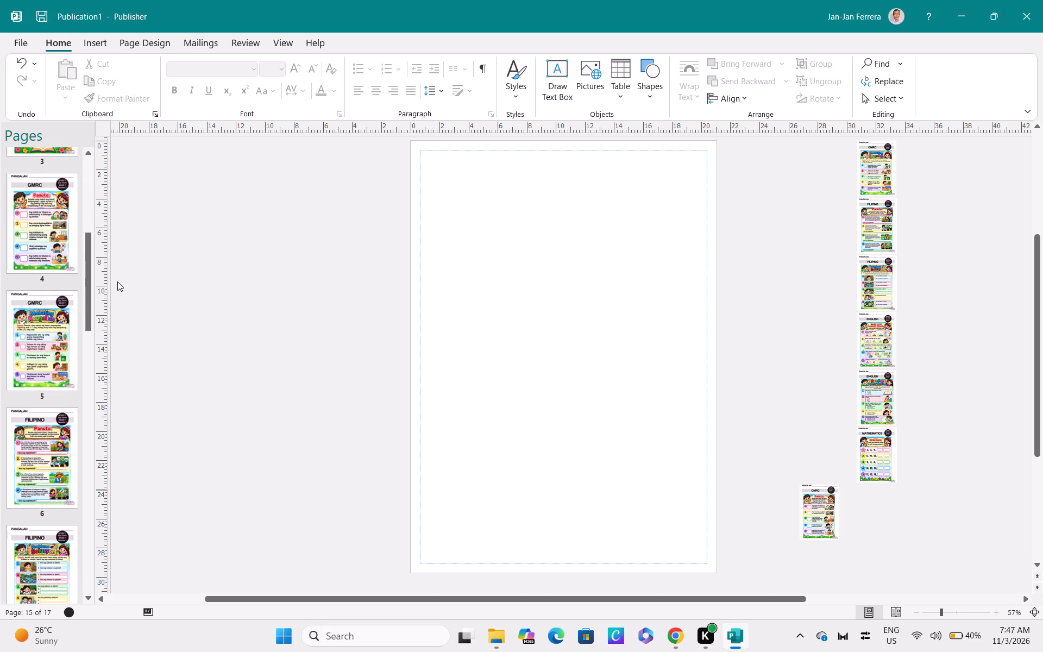
{"action": "left_click_drag", "start_coordinate": [117, 281], "coordinate": [119, 421]}
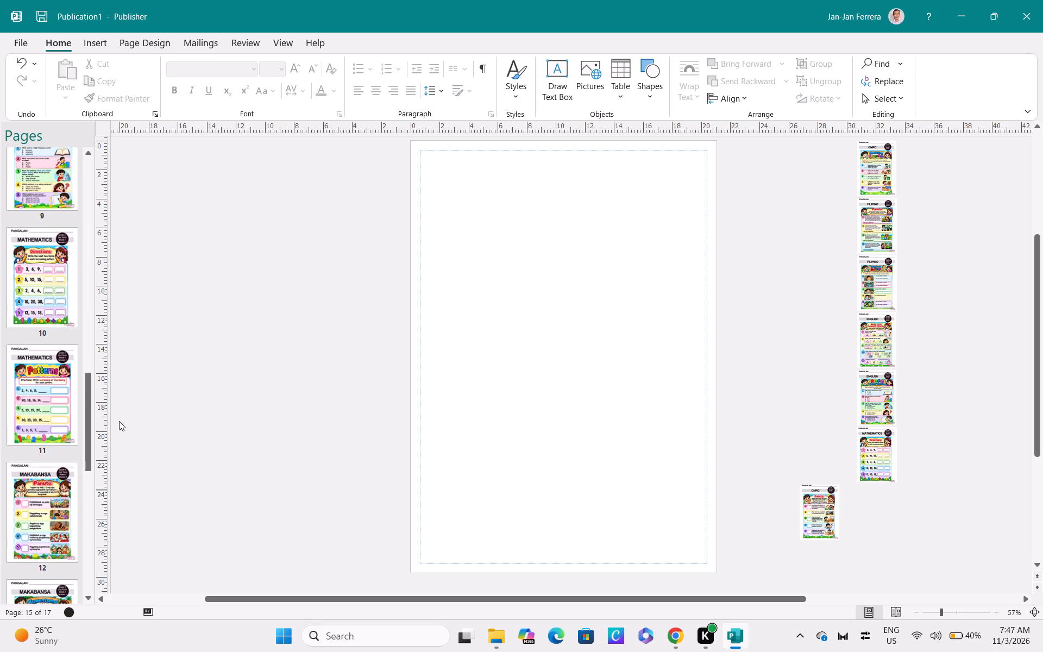
{"action": "left_click_drag", "start_coordinate": [119, 421], "coordinate": [122, 181]}
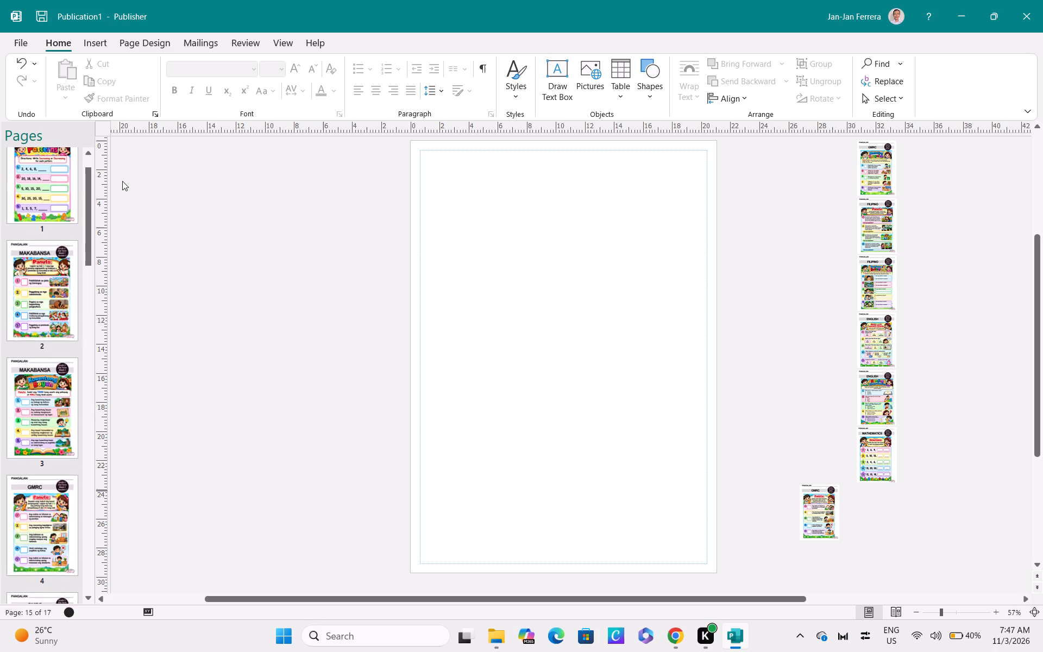
{"action": "left_click_drag", "start_coordinate": [122, 181], "coordinate": [109, 311]}
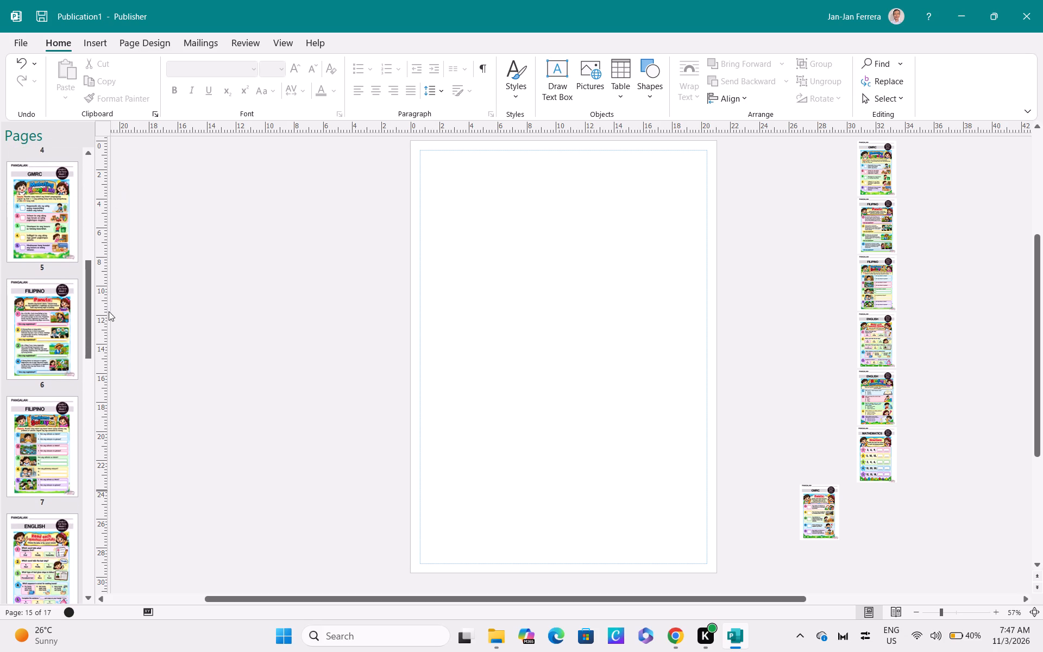
{"action": "left_click_drag", "start_coordinate": [109, 311], "coordinate": [139, 338]}
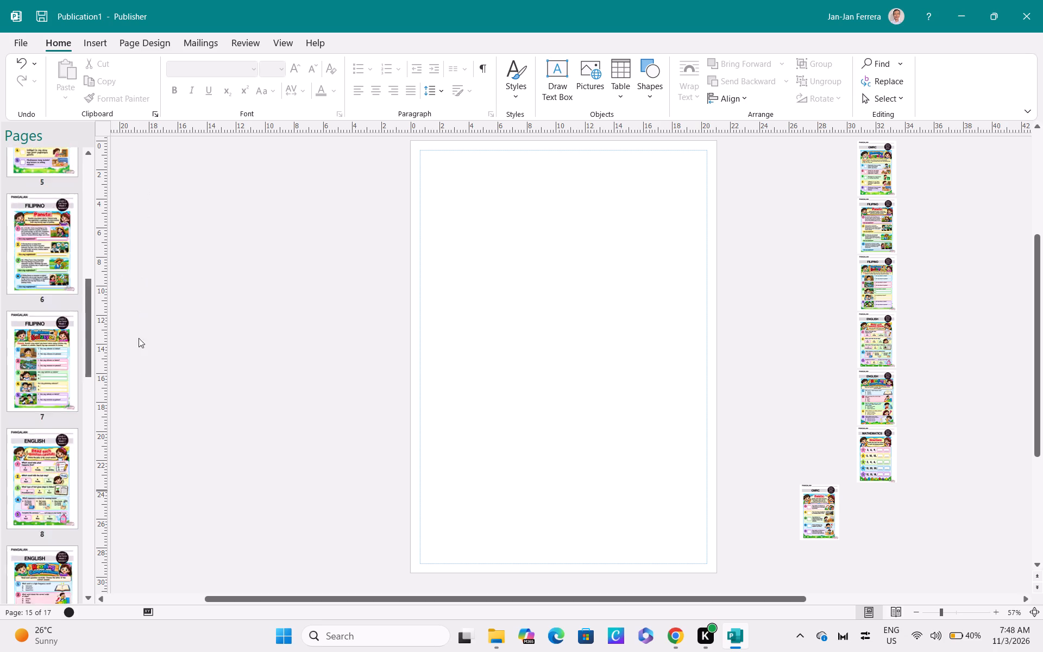
{"action": "left_click_drag", "start_coordinate": [139, 338], "coordinate": [134, 475]}
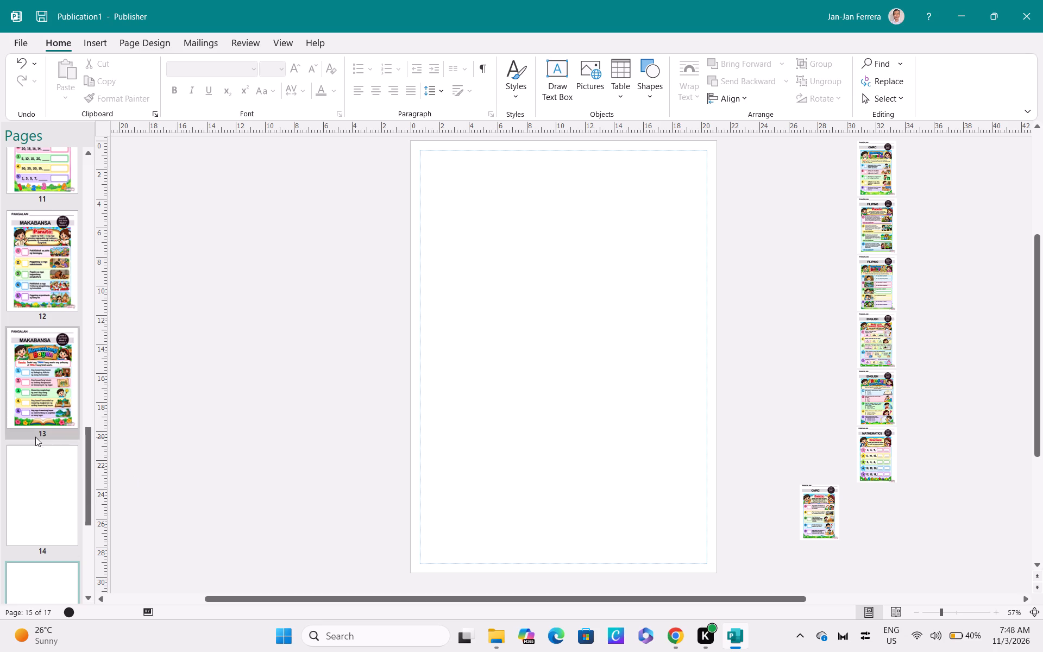
On blank page 14, place the separate lowest GMRC worksheet from the scratch area at the page's bottom-left corner.
{"action": "left_click_drag", "start_coordinate": [92, 498], "coordinate": [92, 547]}
{"action": "left_click", "coordinate": [39, 255]}
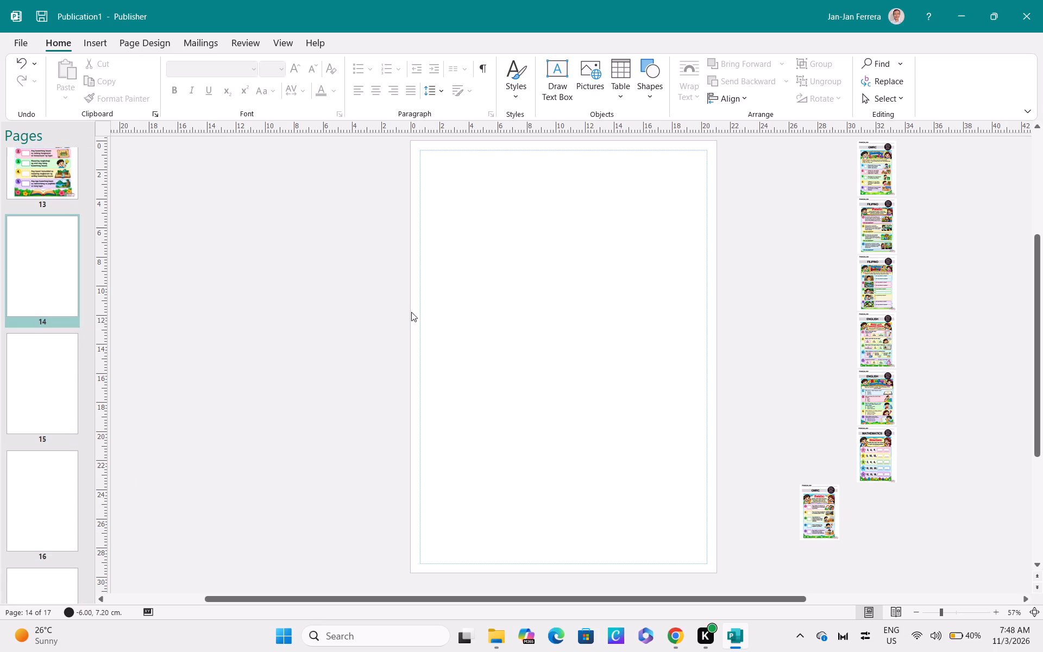
{"action": "left_click_drag", "start_coordinate": [813, 518], "coordinate": [424, 542]}
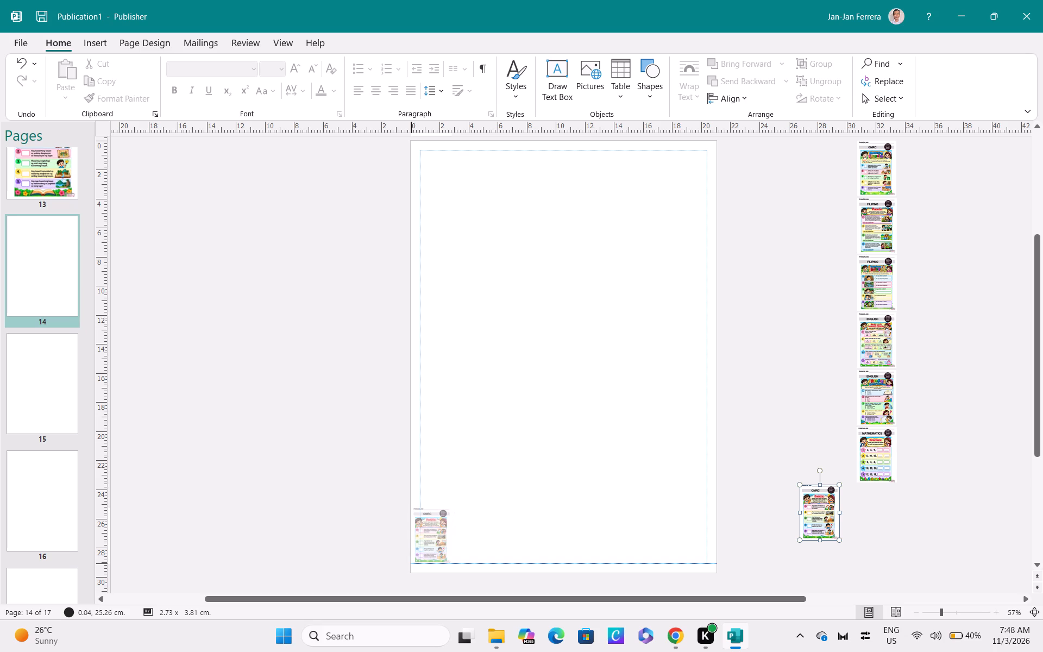
{"action": "left_click_drag", "start_coordinate": [424, 542], "coordinate": [425, 547]}
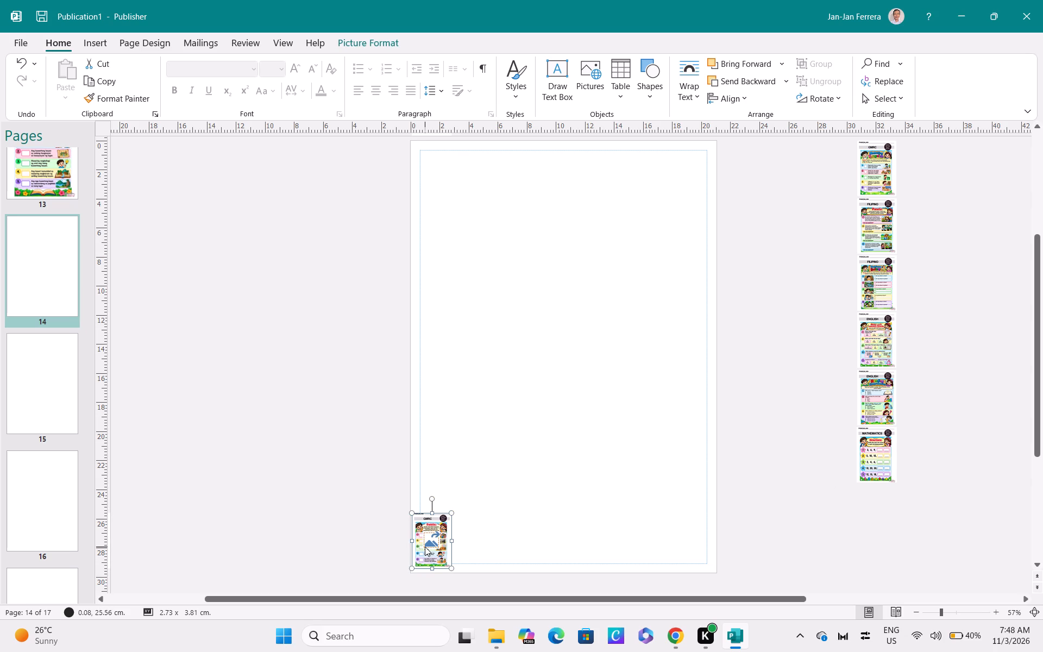
{"action": "key", "text": "Down"}
{"action": "key", "text": "Down"}
{"action": "key", "text": "Down"}
{"action": "key", "text": "Down"}
{"action": "key", "text": "Down"}
{"action": "key", "text": "Down"}
{"action": "key", "text": "Down"}
{"action": "key", "text": "Down"}
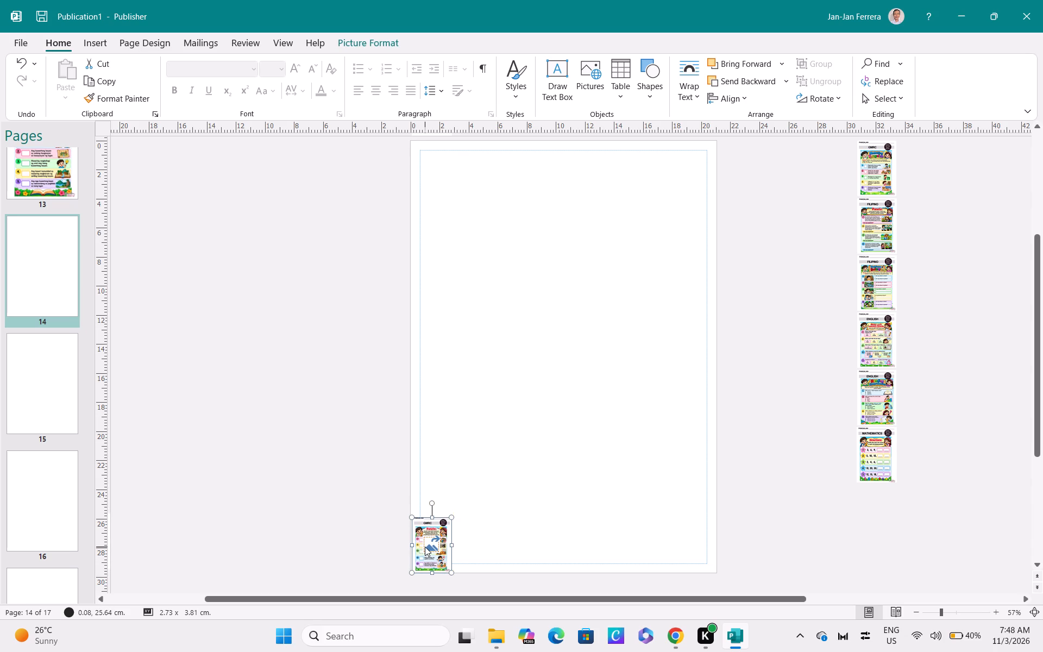
{"action": "key", "text": "Left"}
{"action": "key", "text": "Left"}
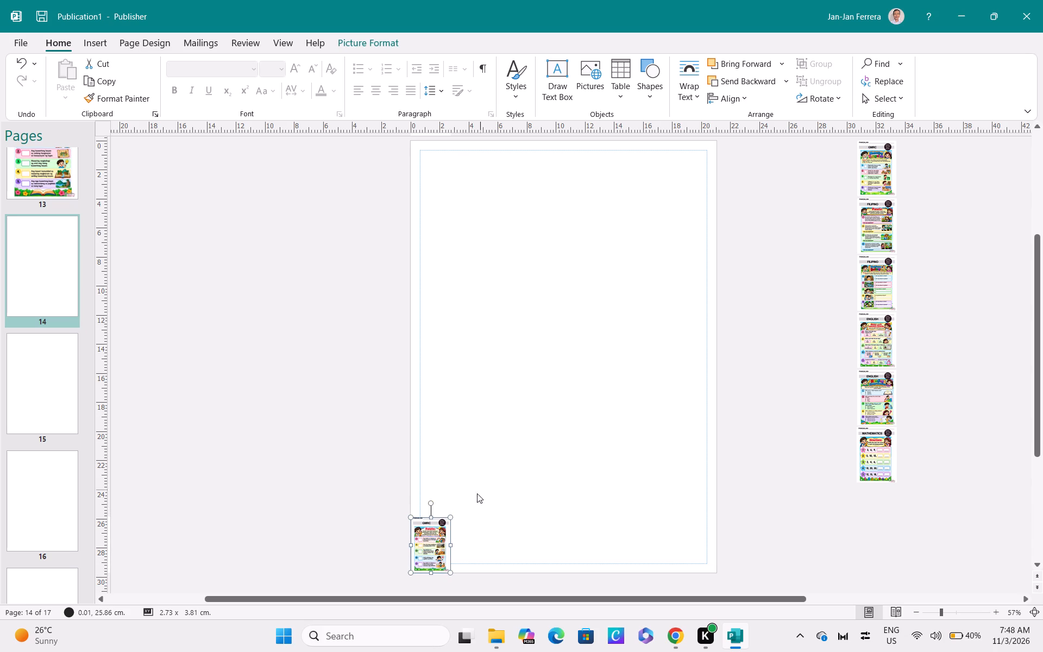
Enlarge the GMRC Session 2 worksheet on page 14 and stretch its height to the page's top edge, about 20.8 x 29.7 cm.
{"action": "left_click_drag", "start_coordinate": [449, 519], "coordinate": [706, 152]}
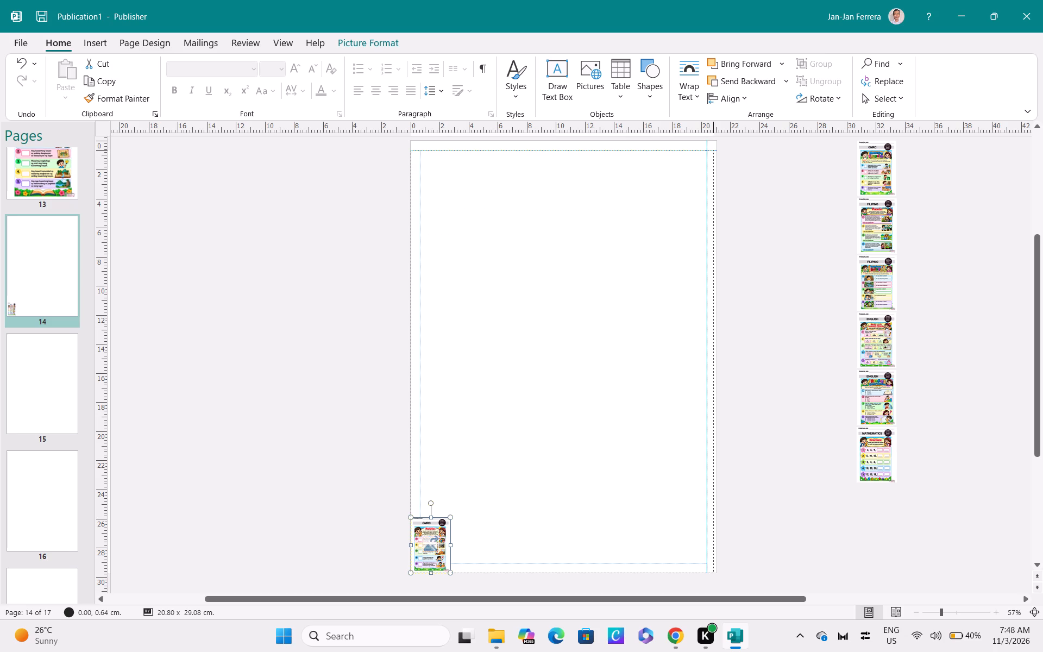
{"action": "left_click_drag", "start_coordinate": [706, 152], "coordinate": [706, 145]}
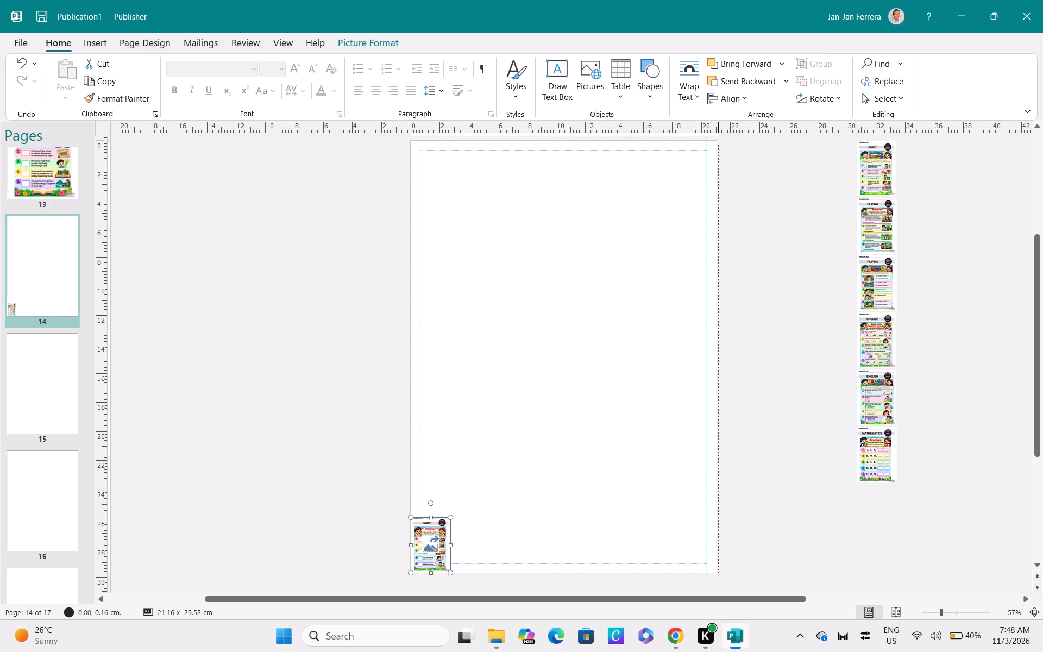
{"action": "left_click_drag", "start_coordinate": [706, 145], "coordinate": [706, 152]}
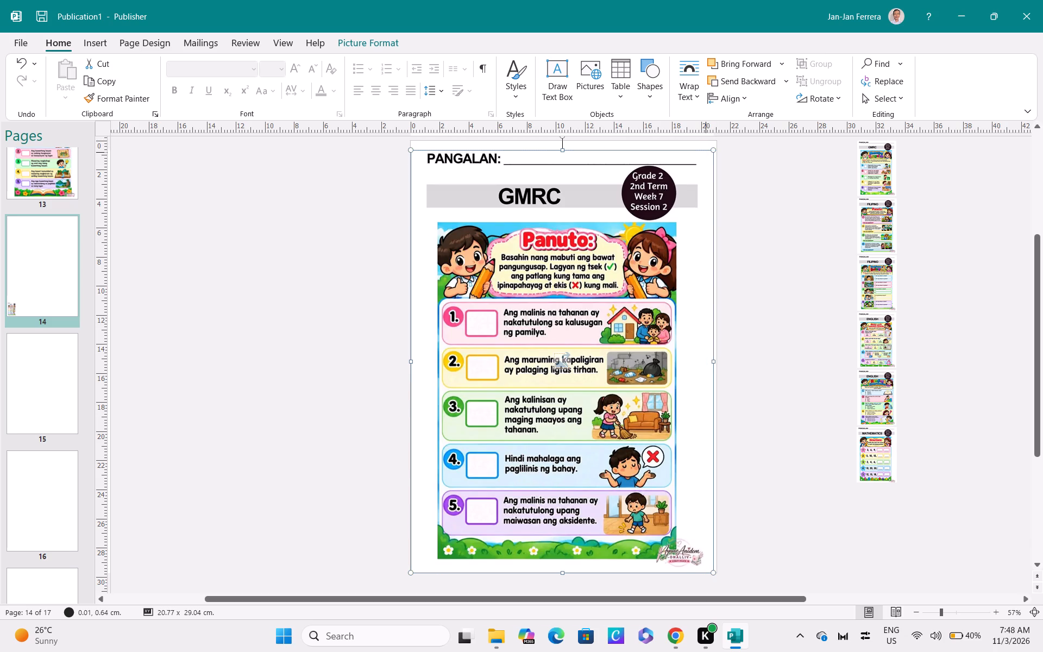
{"action": "left_click_drag", "start_coordinate": [563, 151], "coordinate": [565, 148]}
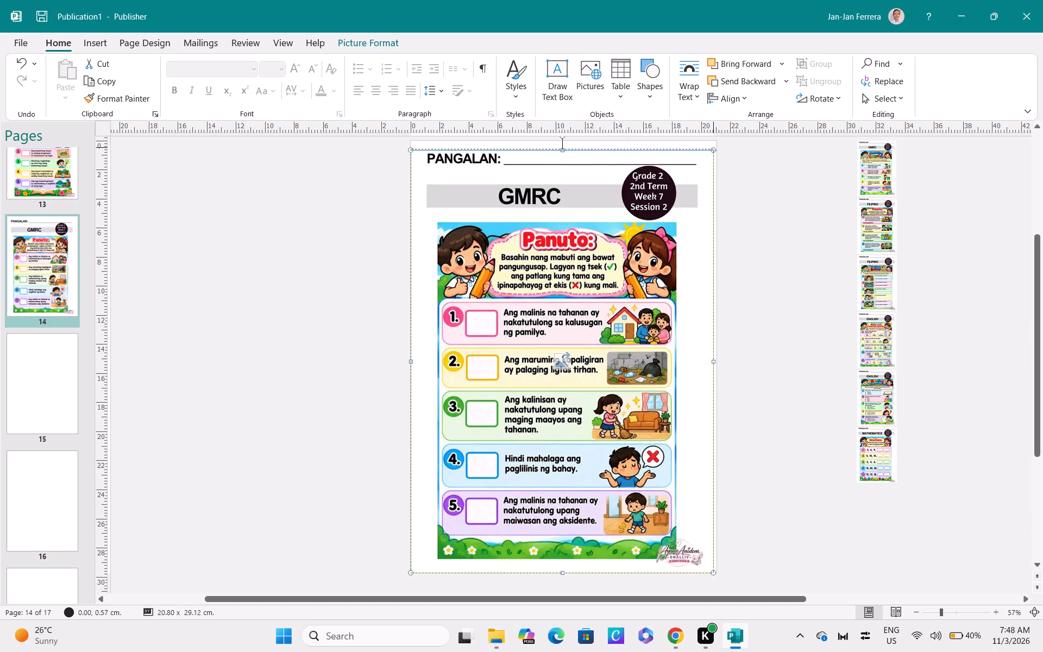
{"action": "left_click_drag", "start_coordinate": [565, 148], "coordinate": [564, 142]}
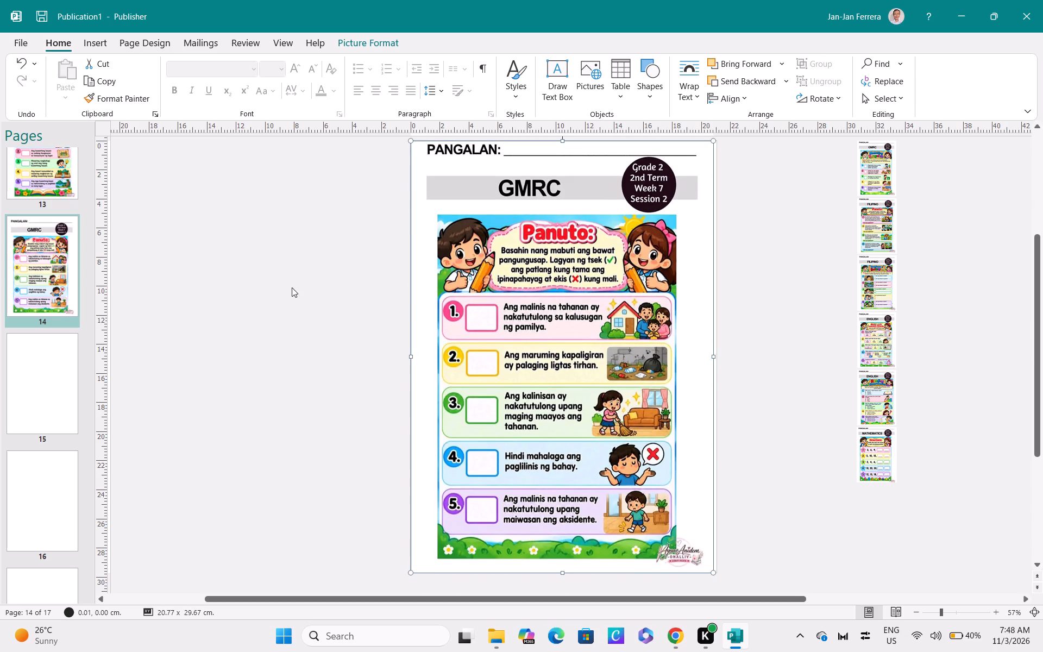
{"action": "left_click", "coordinate": [256, 378]}
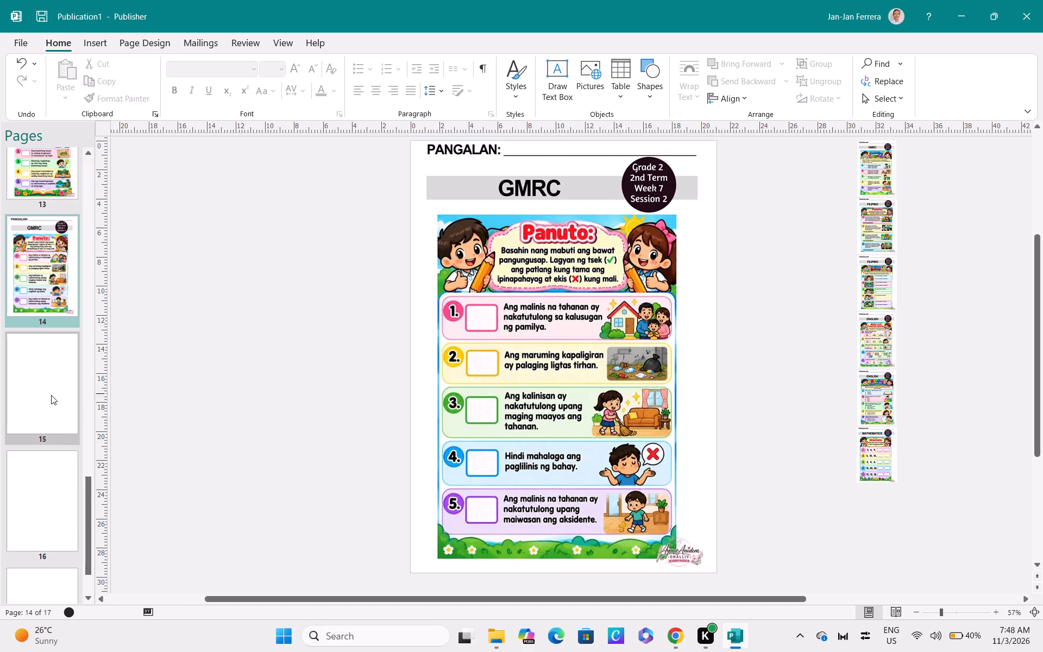
On page 15, place the Mathematics worksheet from the scratch area at the page's bottom-left corner.
{"action": "left_click", "coordinate": [51, 395]}
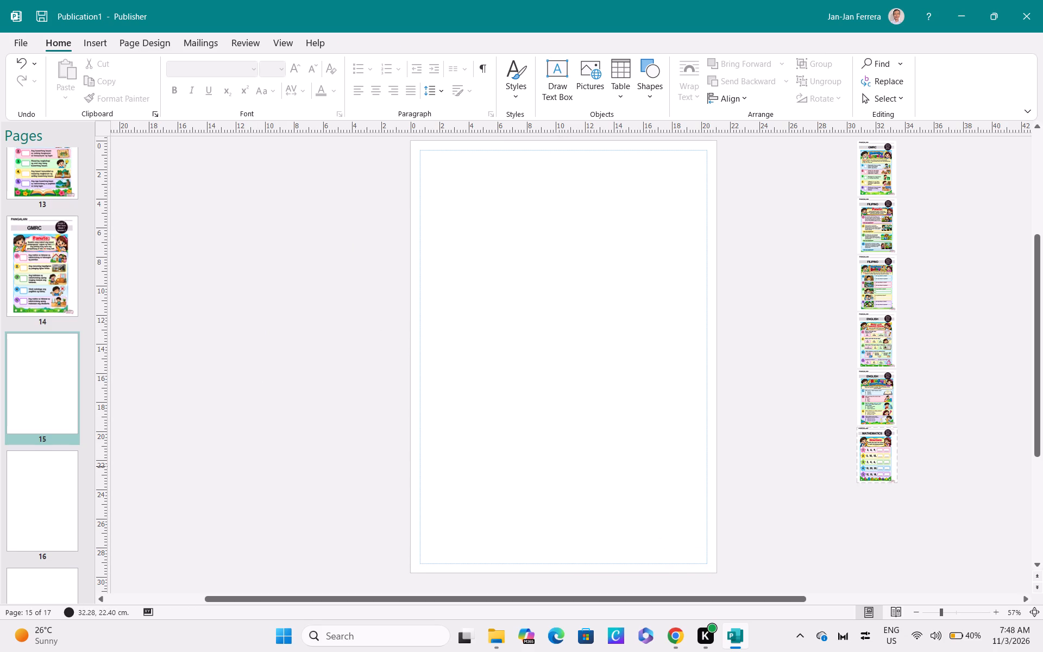
{"action": "left_click", "coordinate": [878, 466]}
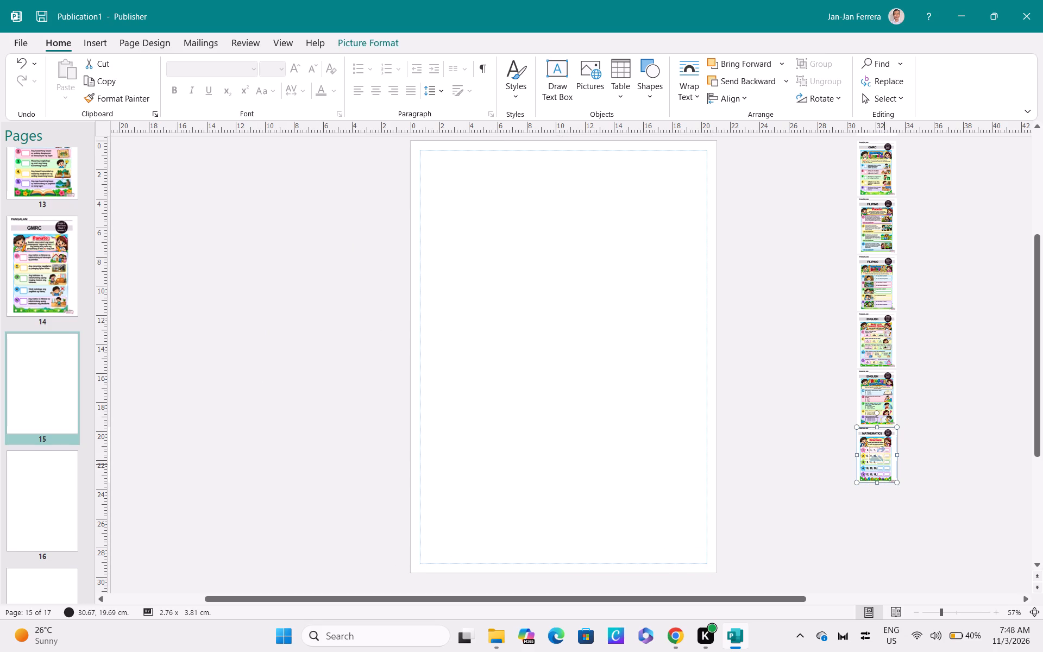
{"action": "left_click_drag", "start_coordinate": [889, 467], "coordinate": [452, 549]}
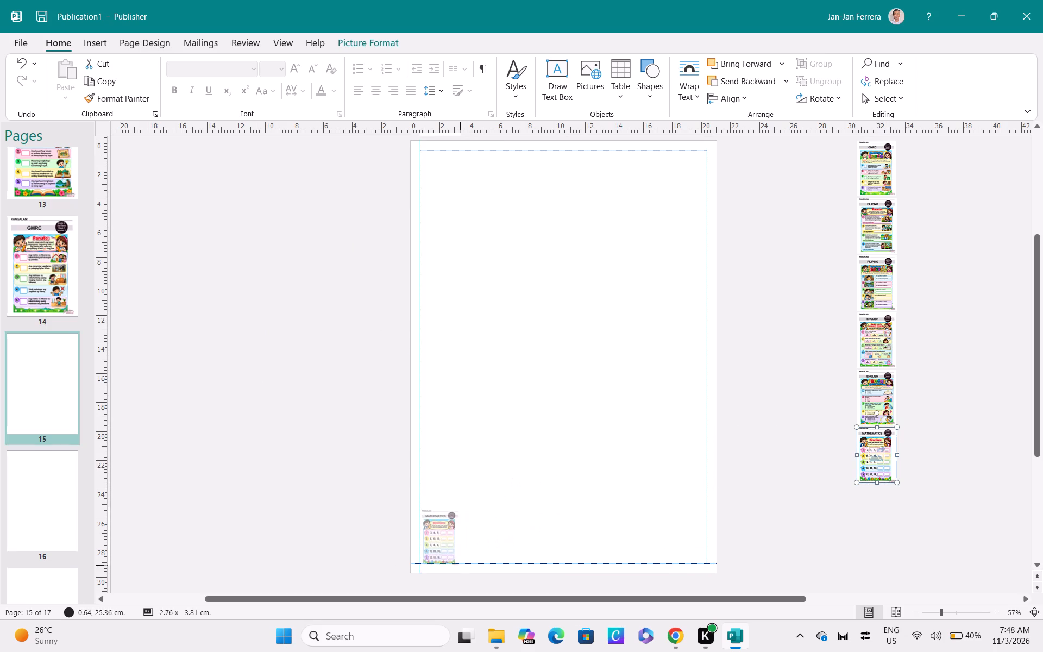
{"action": "left_click_drag", "start_coordinate": [452, 549], "coordinate": [443, 557]}
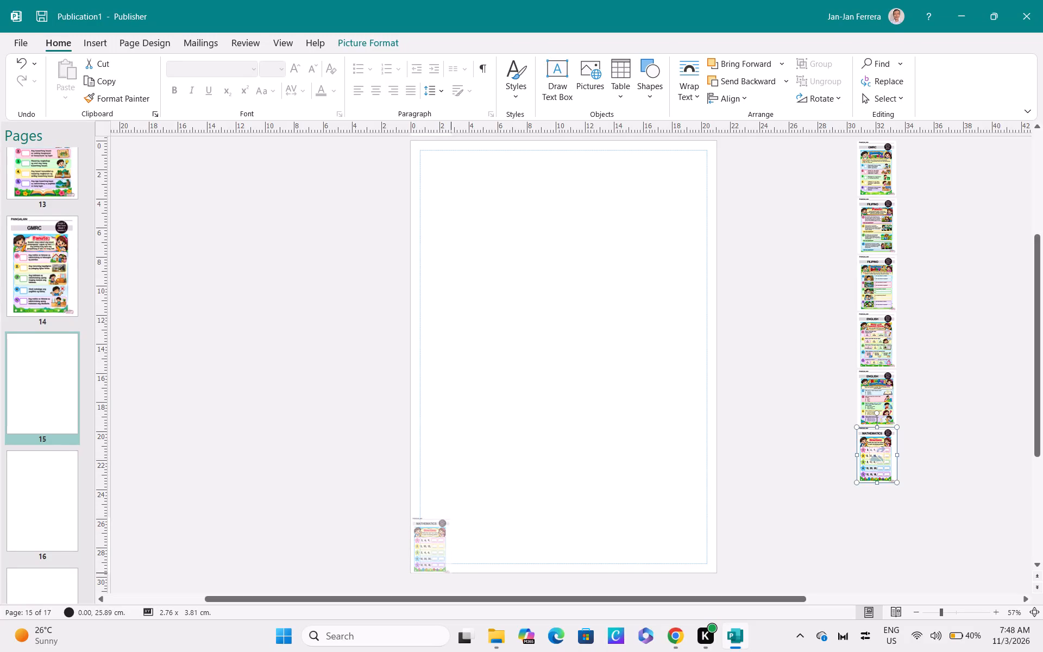
{"action": "left_click_drag", "start_coordinate": [443, 557], "coordinate": [442, 556]}
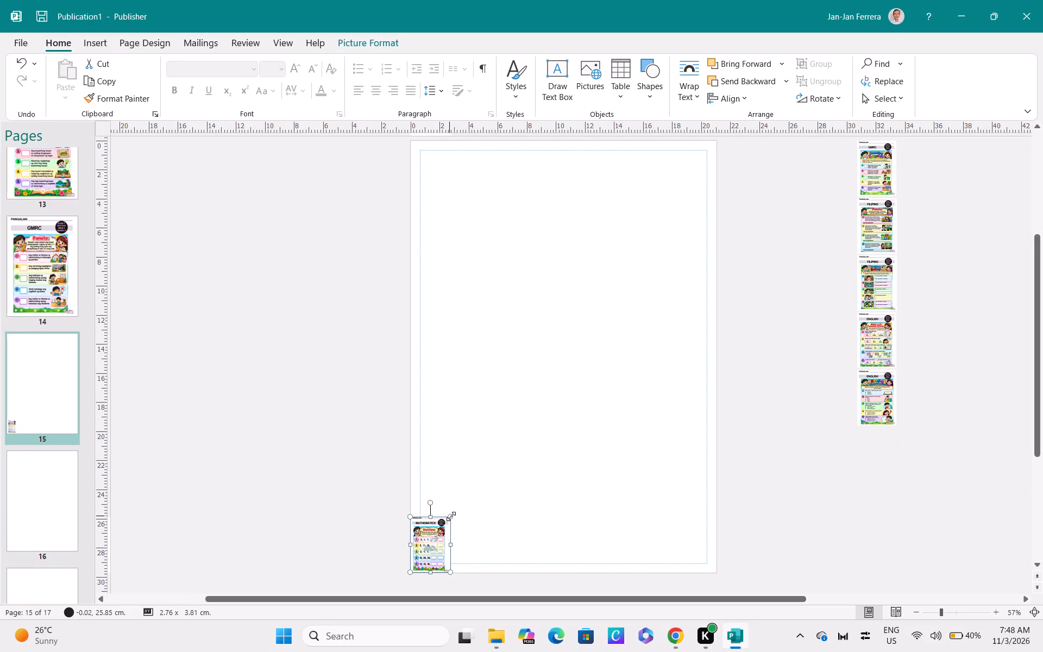
Enlarge the Mathematics Session 2 worksheet on page 15 and stretch its height to the page's top edge, about 21 x 29.6 cm.
{"action": "left_click_drag", "start_coordinate": [451, 517], "coordinate": [713, 214]}
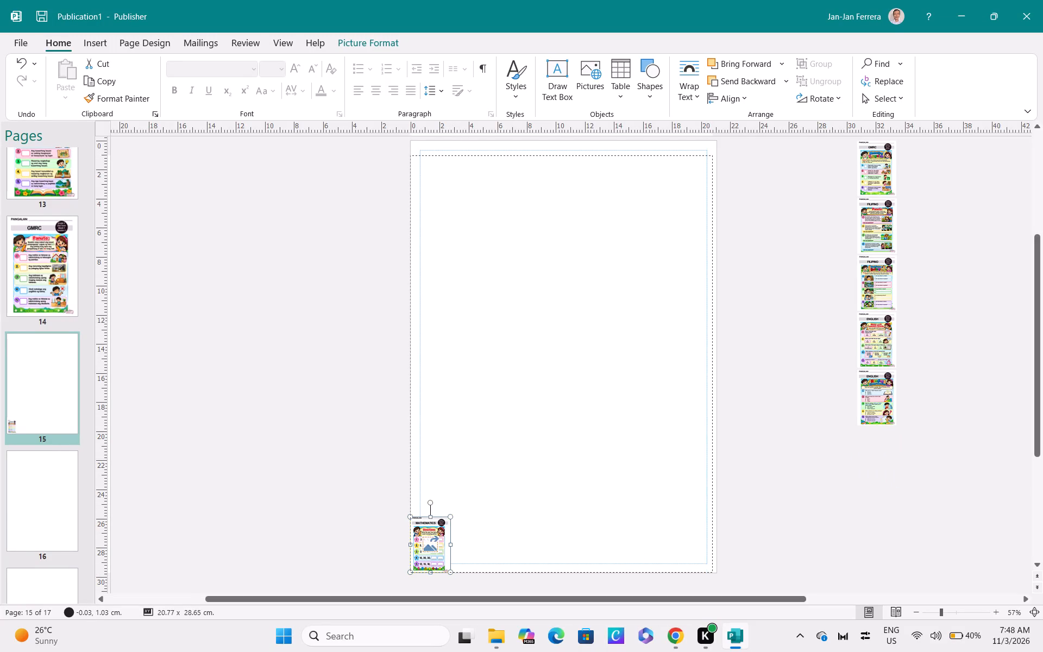
{"action": "left_click_drag", "start_coordinate": [713, 214], "coordinate": [715, 209]}
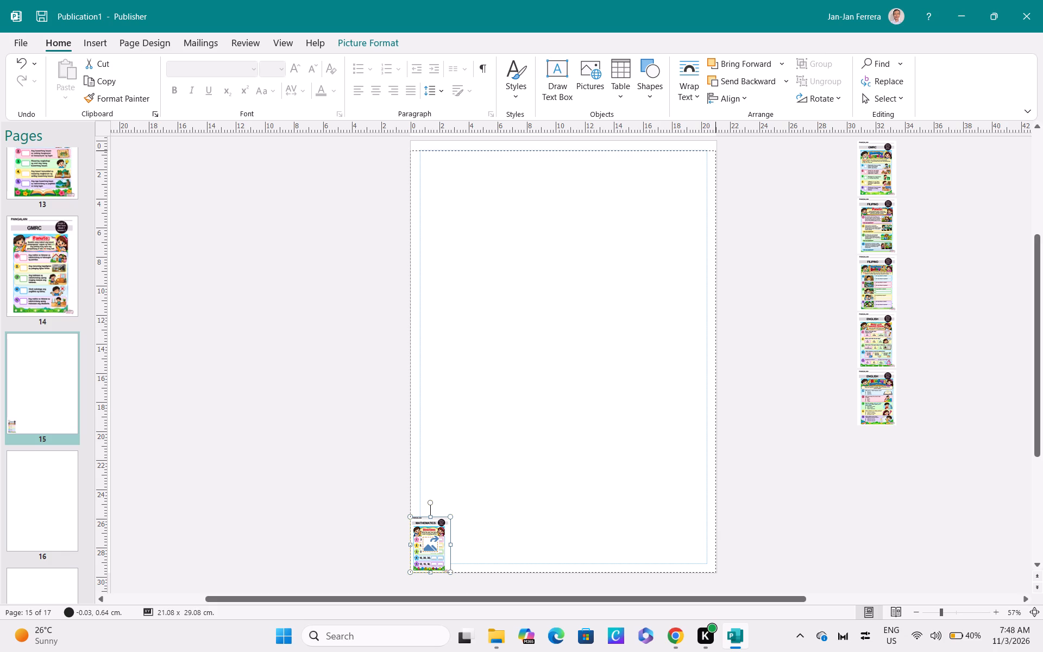
{"action": "left_click_drag", "start_coordinate": [715, 209], "coordinate": [715, 211]}
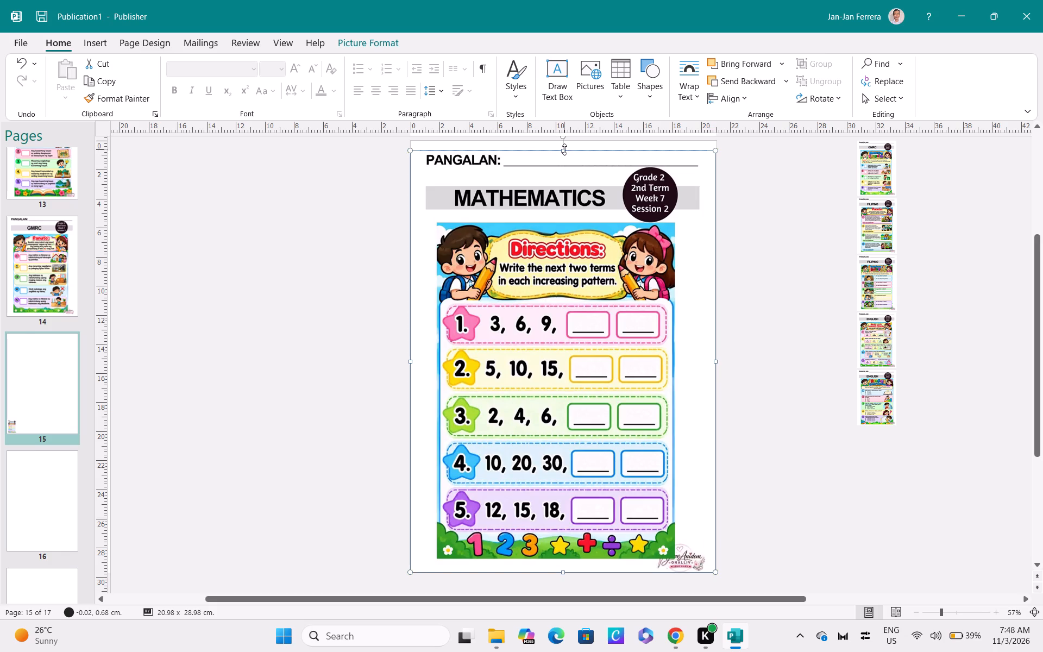
{"action": "left_click_drag", "start_coordinate": [564, 149], "coordinate": [565, 140]}
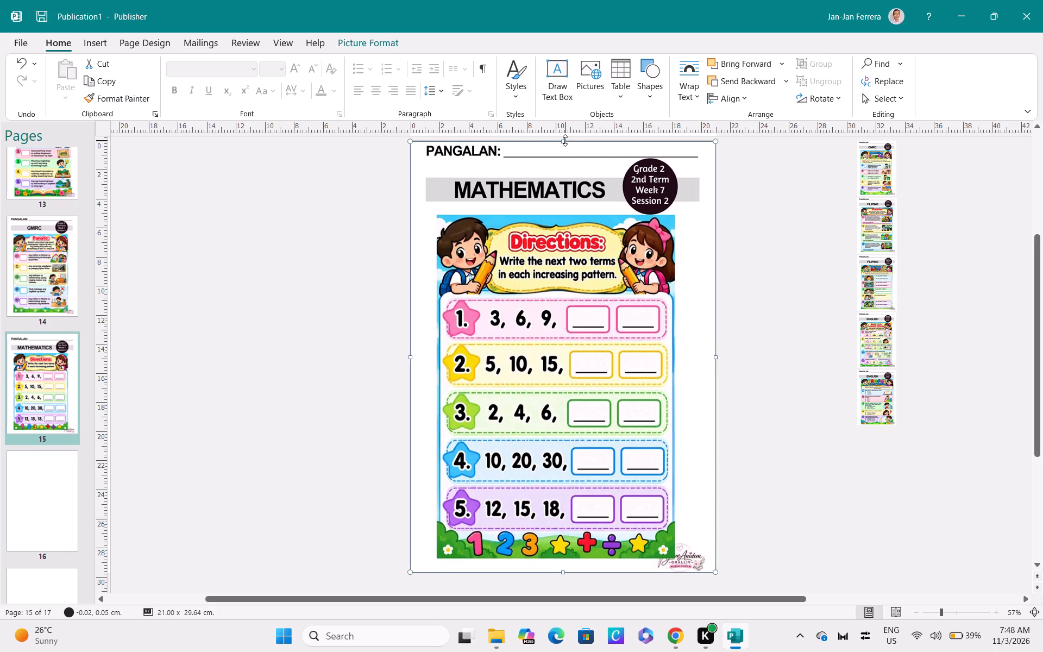
On page 16, place the lowest English worksheet (Reading Comprehension) from the scratch area flush with the page's bottom-left corner.
{"action": "left_click", "coordinate": [72, 516]}
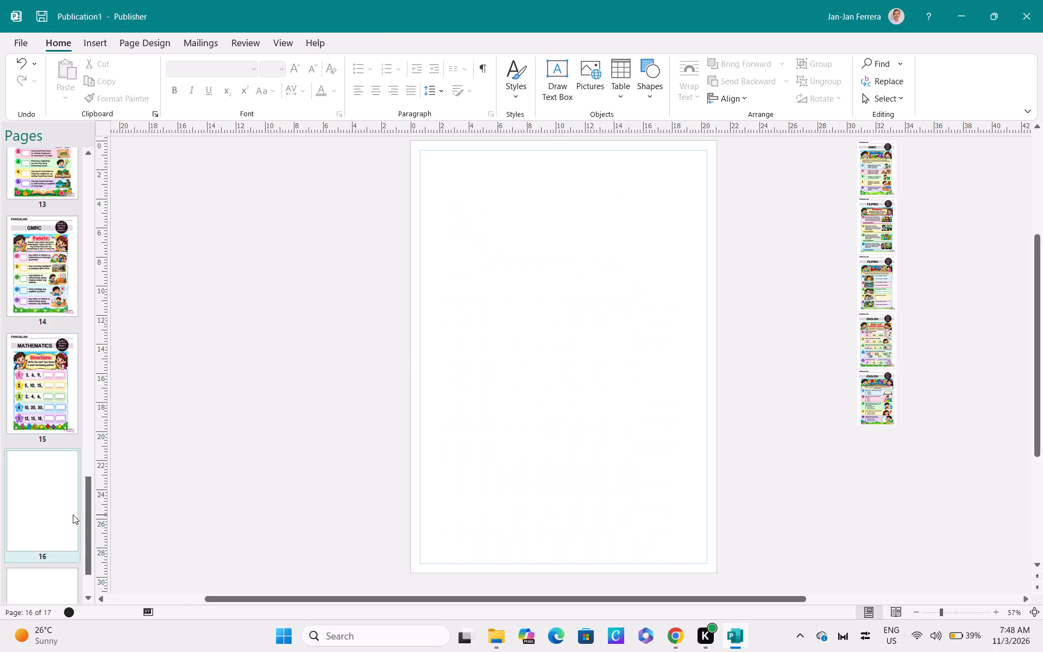
{"action": "left_click_drag", "start_coordinate": [90, 515], "coordinate": [90, 548]}
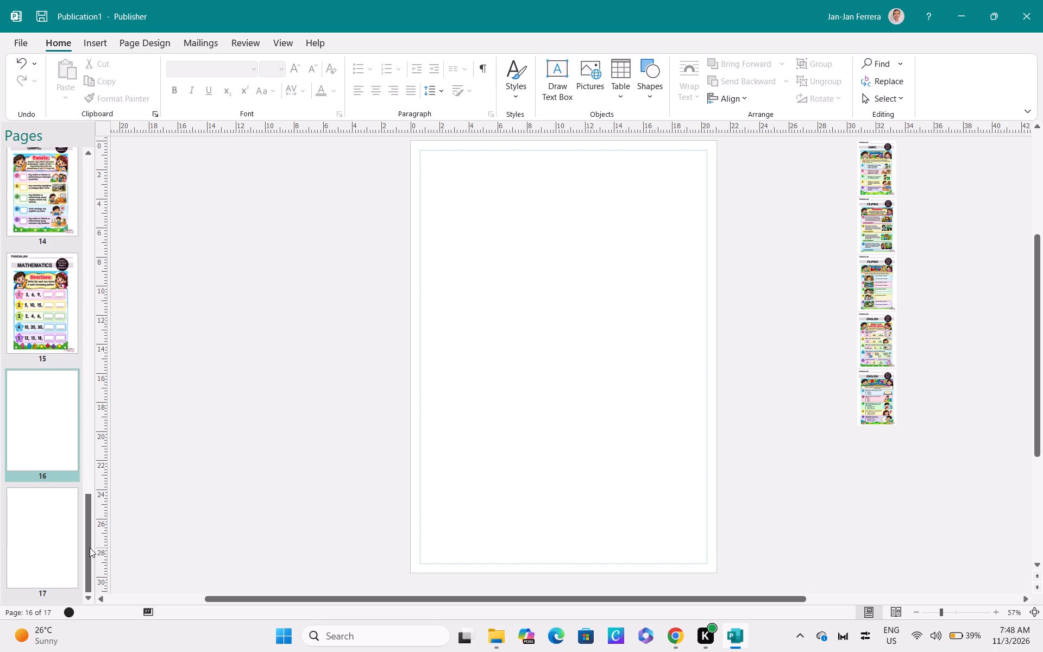
{"action": "left_click_drag", "start_coordinate": [867, 405], "coordinate": [417, 551]}
{"action": "key", "text": "Right"}
{"action": "key", "text": "Right"}
{"action": "key", "text": "Right"}
{"action": "key", "text": "Right"}
{"action": "key", "text": "Right"}
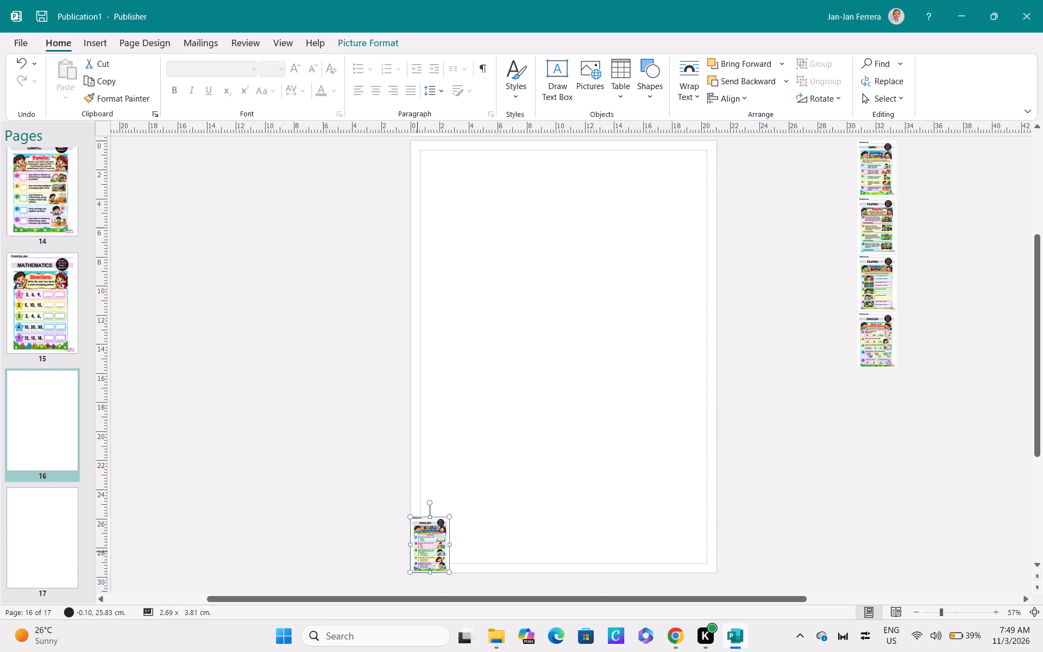
{"action": "key", "text": "Right"}
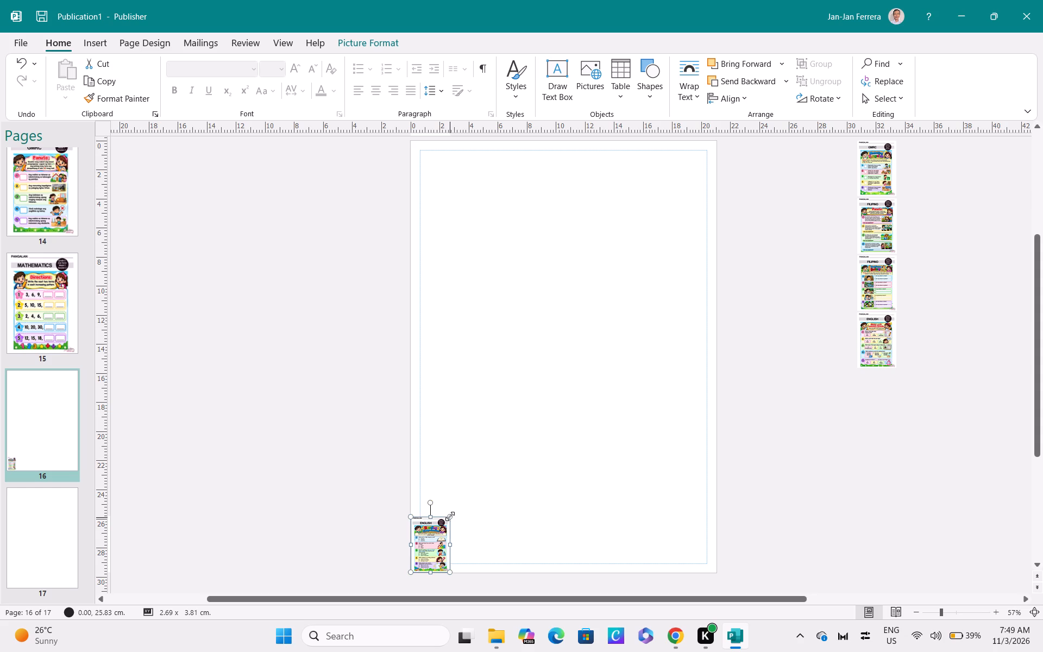
Enlarge the English Reading Comprehension worksheet on page 16 to fill the page, about 21 x 29.75 cm.
{"action": "left_click_drag", "start_coordinate": [450, 516], "coordinate": [701, 236]}
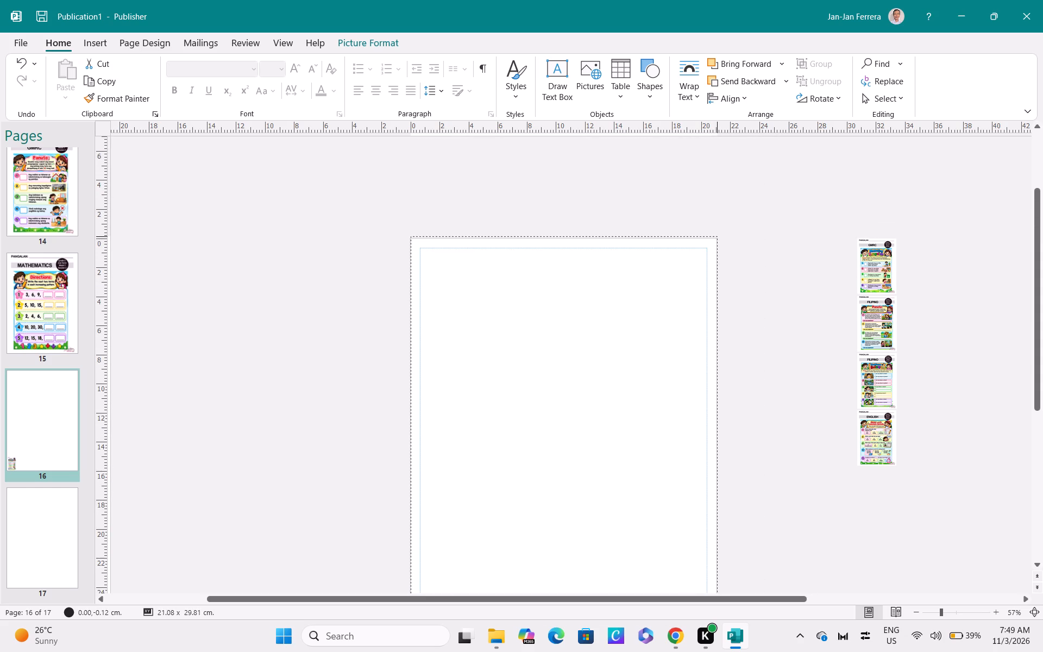
{"action": "left_click_drag", "start_coordinate": [701, 236], "coordinate": [697, 237]}
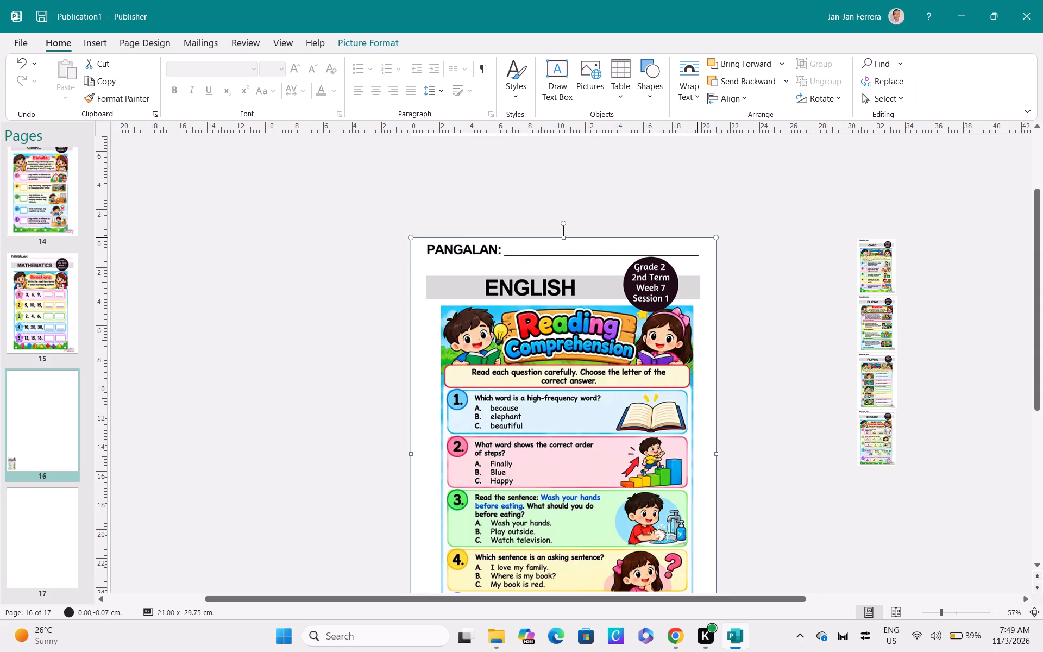
Duplicate the blank page 17 to bring the publication to 18 pages.
{"action": "left_click", "coordinate": [59, 543]}
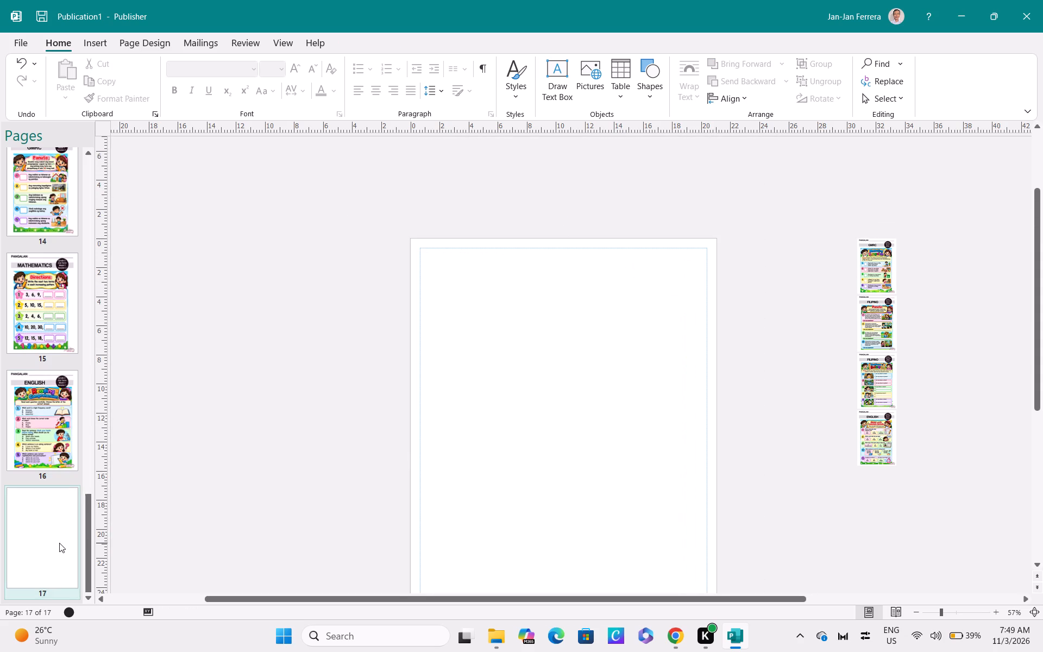
{"action": "right_click", "coordinate": [59, 543]}
{"action": "left_click", "coordinate": [140, 388]}
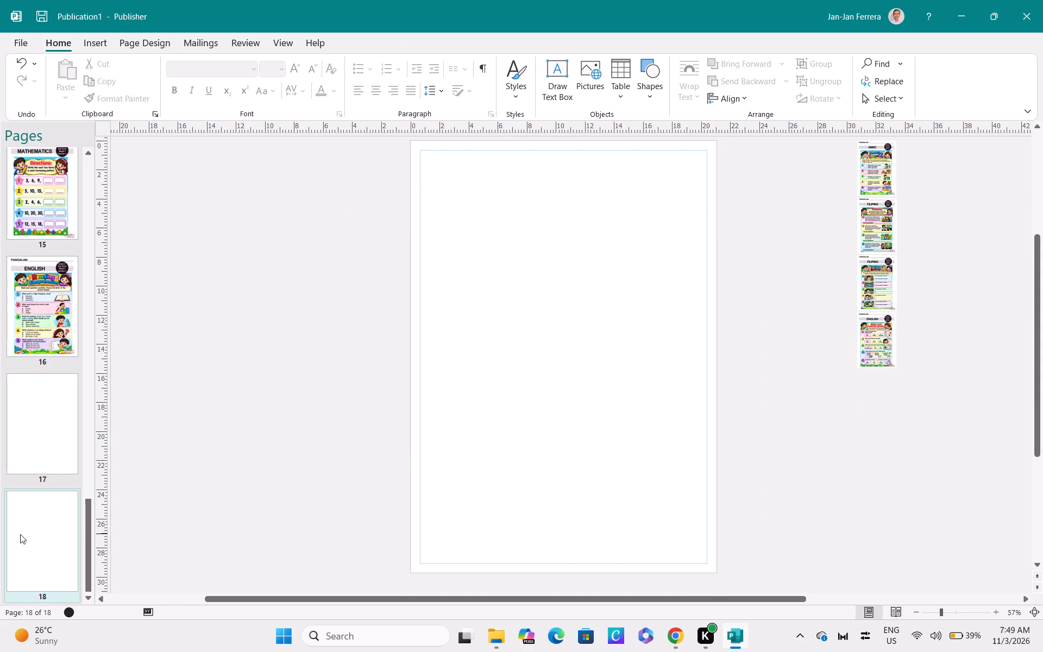
Duplicate the blank page 18 to bring the publication to 19 pages.
{"action": "left_click", "coordinate": [30, 522]}
{"action": "right_click", "coordinate": [30, 522]}
{"action": "left_click", "coordinate": [85, 369]}
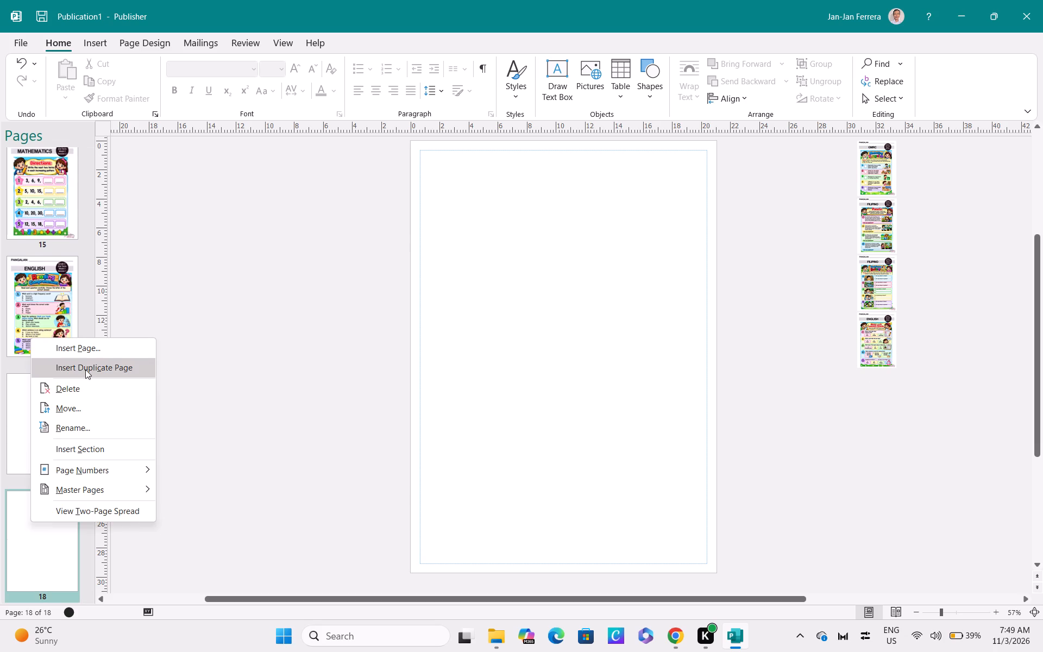
On page 17, place the English Session 2 worksheet from the scratch area flush with the page's bottom-left corner.
{"action": "left_click", "coordinate": [52, 297]}
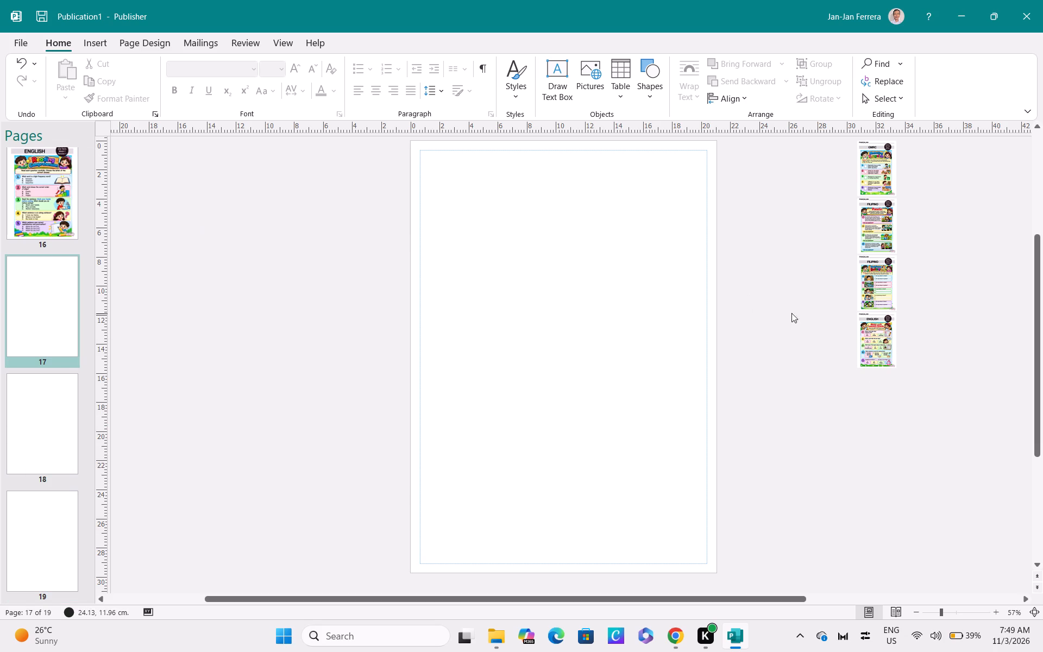
{"action": "left_click_drag", "start_coordinate": [887, 328], "coordinate": [599, 419]}
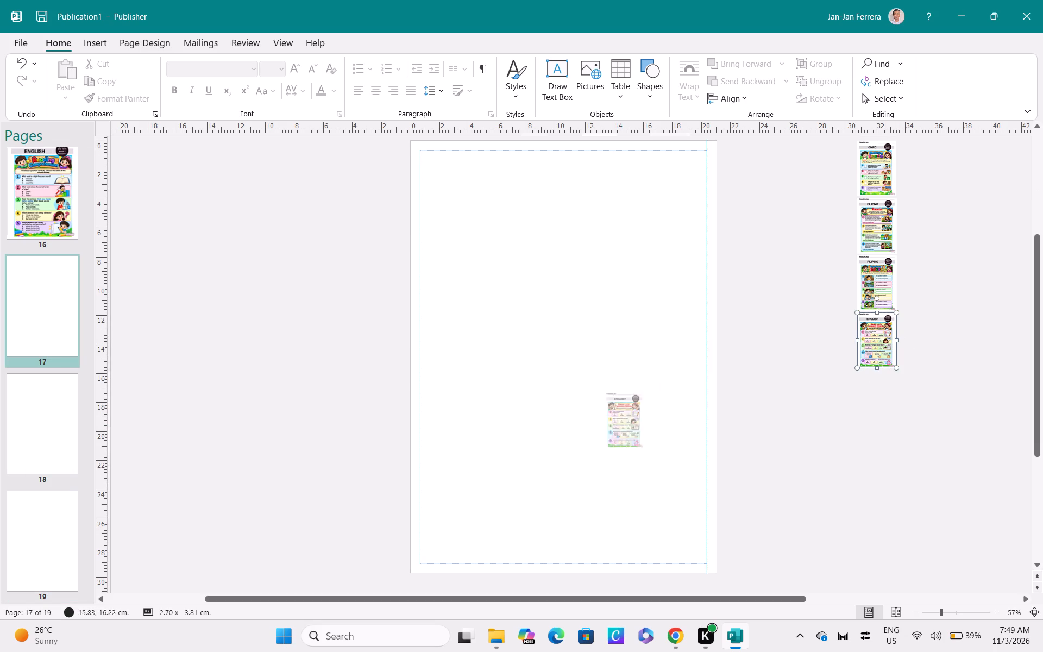
{"action": "left_click_drag", "start_coordinate": [599, 419], "coordinate": [438, 533]}
{"action": "key", "text": "Right"}
{"action": "key", "text": "Right"}
{"action": "key", "text": "Right"}
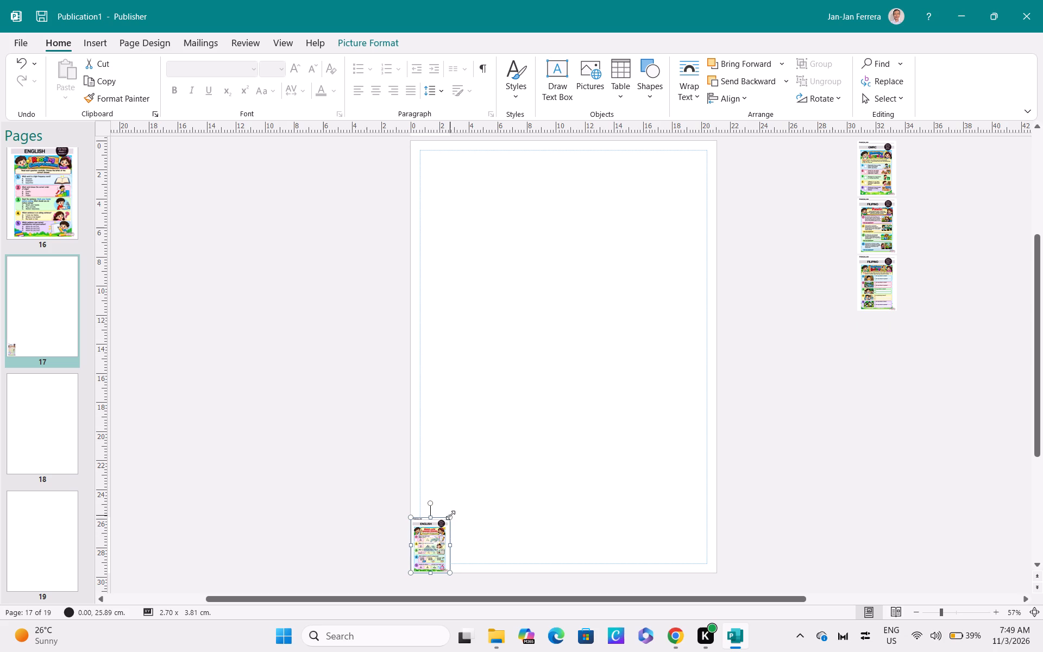
Enlarge the English Session 2 worksheet on page 17 to fill the page, about 21 x 29.6 cm.
{"action": "left_click_drag", "start_coordinate": [450, 515], "coordinate": [707, 221]}
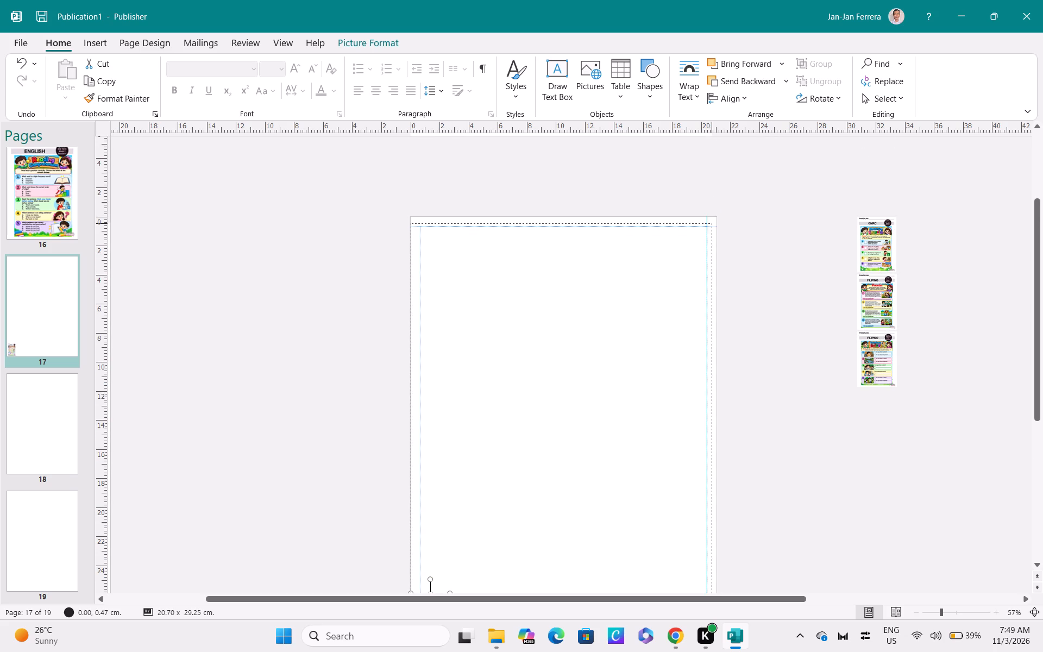
{"action": "left_click_drag", "start_coordinate": [707, 221], "coordinate": [708, 216]}
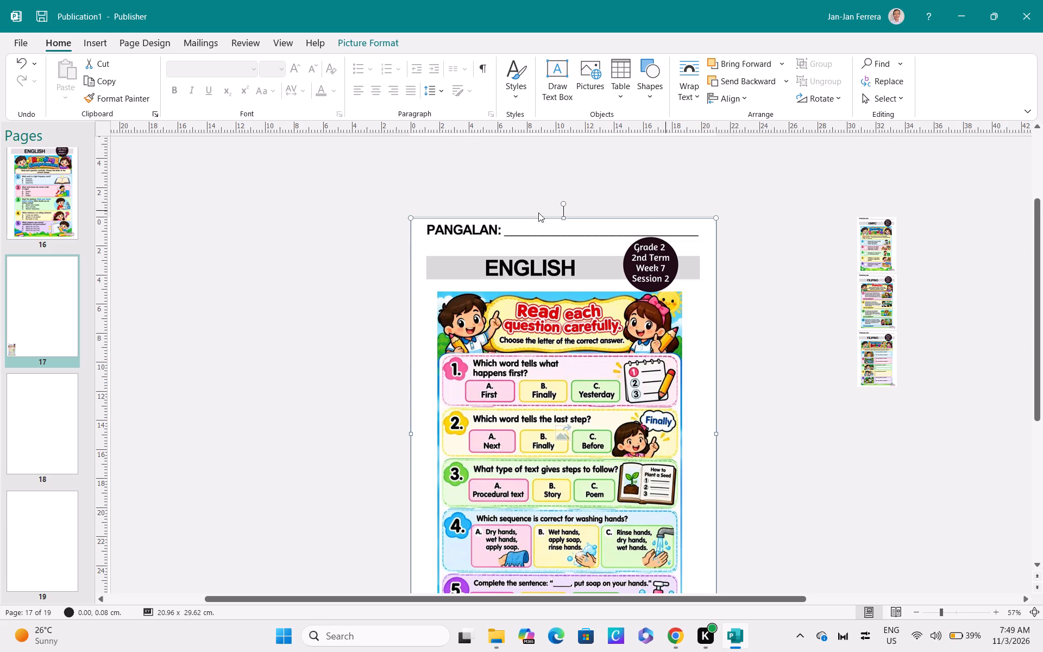
{"action": "left_click", "coordinate": [328, 362]}
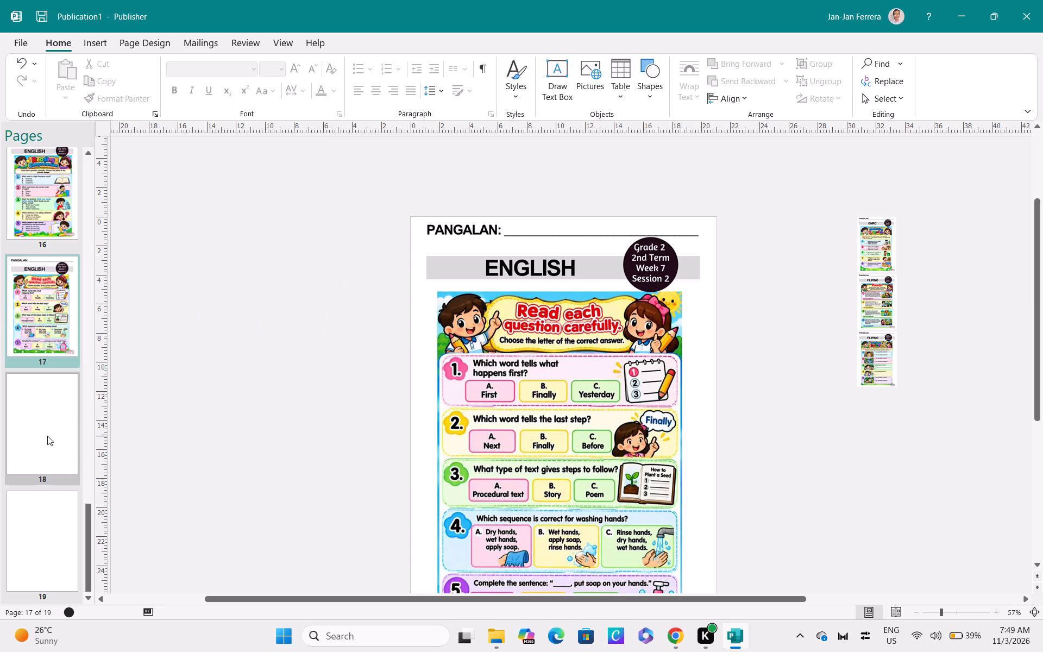
On page 18, place the GMRC worksheet from the scratch area flush with the page's top-left corner.
{"action": "left_click", "coordinate": [47, 436]}
{"action": "left_click_drag", "start_coordinate": [874, 255], "coordinate": [763, 239]}
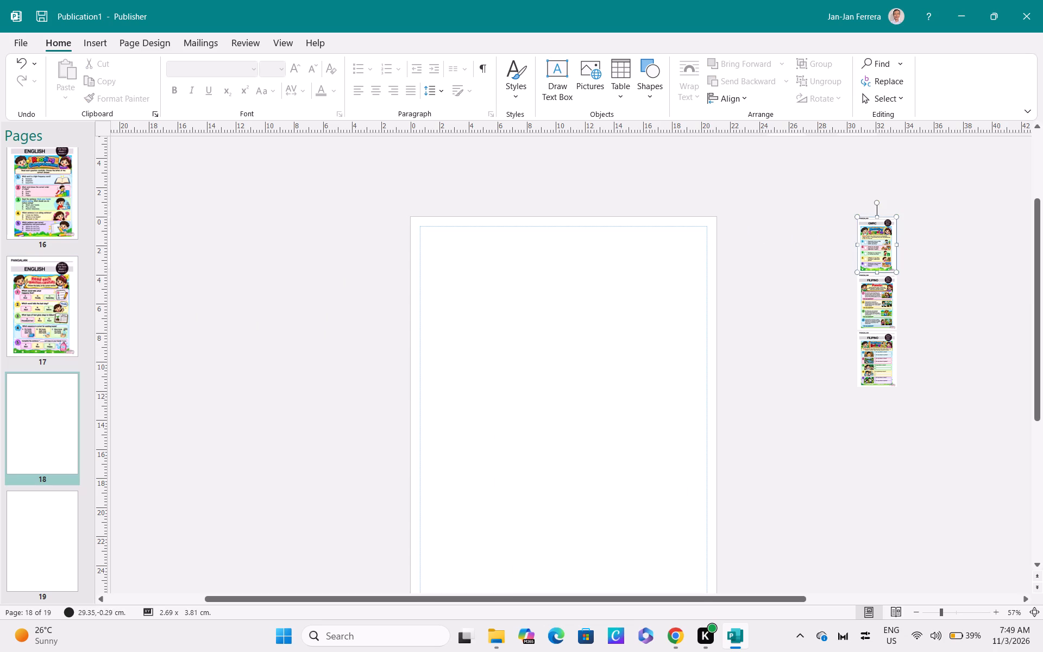
{"action": "left_click_drag", "start_coordinate": [763, 239], "coordinate": [430, 255]}
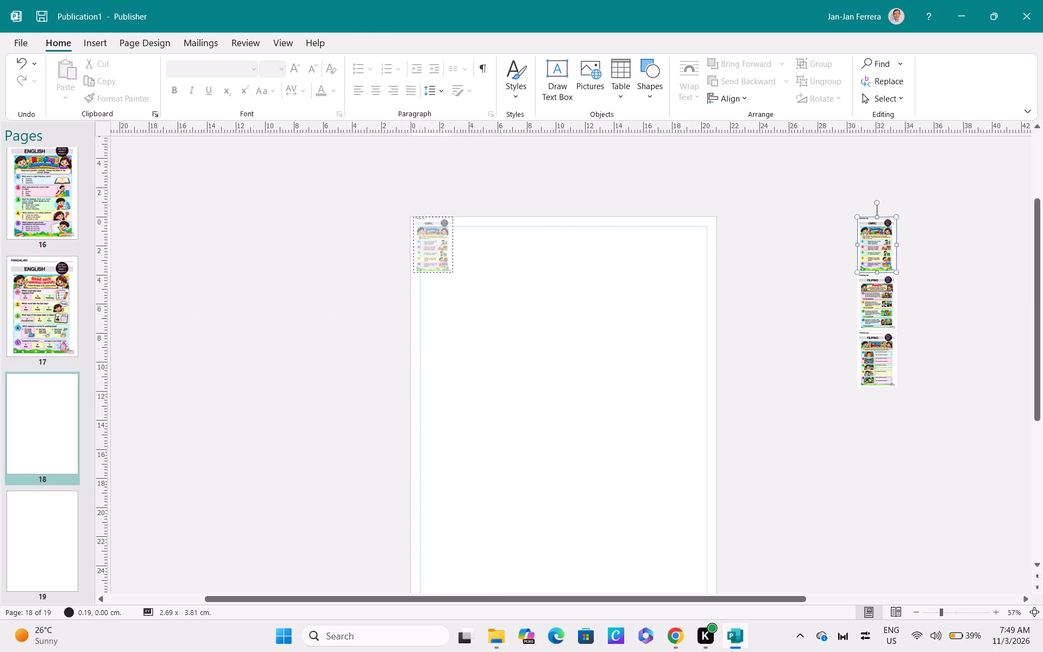
{"action": "key", "text": "Up"}
{"action": "key", "text": "Left"}
{"action": "key", "text": "Left"}
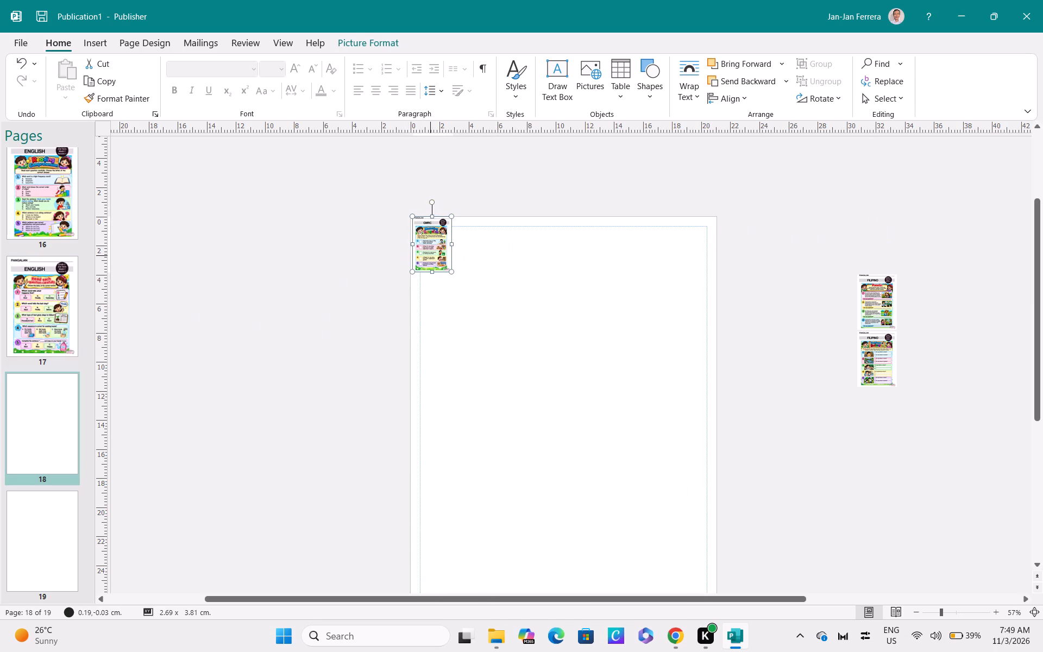
{"action": "key", "text": "Left"}
{"action": "key", "text": "Left"}
{"action": "key", "text": "Left"}
Enlarge the GMRC Session 1 worksheet on page 18 to fill the page, about 21 x 29.75 cm.
{"action": "left_click_drag", "start_coordinate": [1036, 341], "coordinate": [1042, 392]}
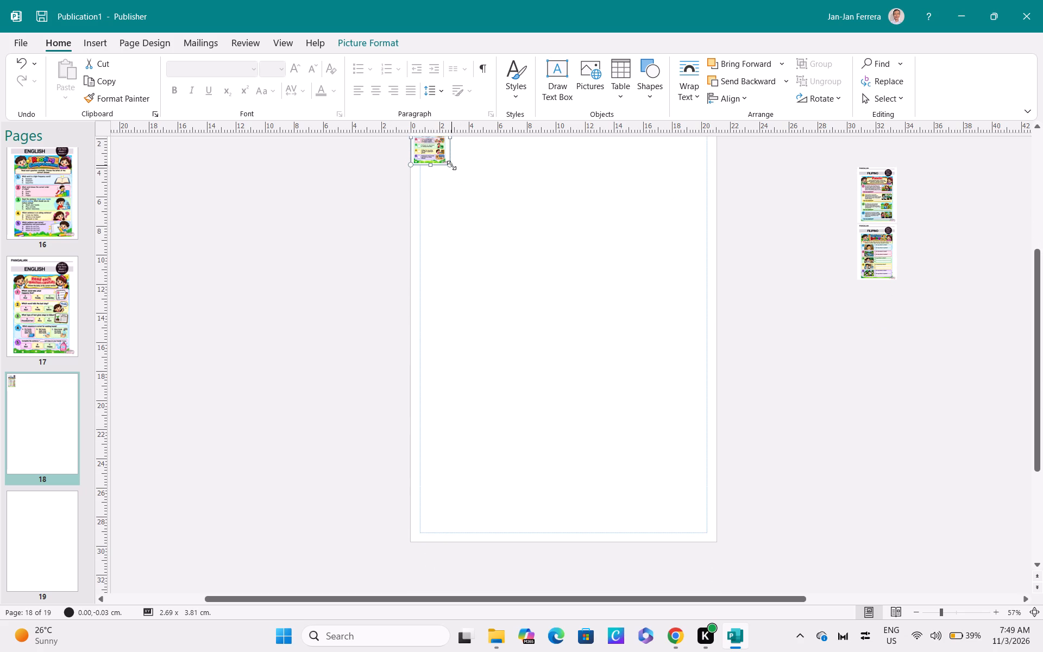
{"action": "left_click_drag", "start_coordinate": [451, 165], "coordinate": [712, 530]}
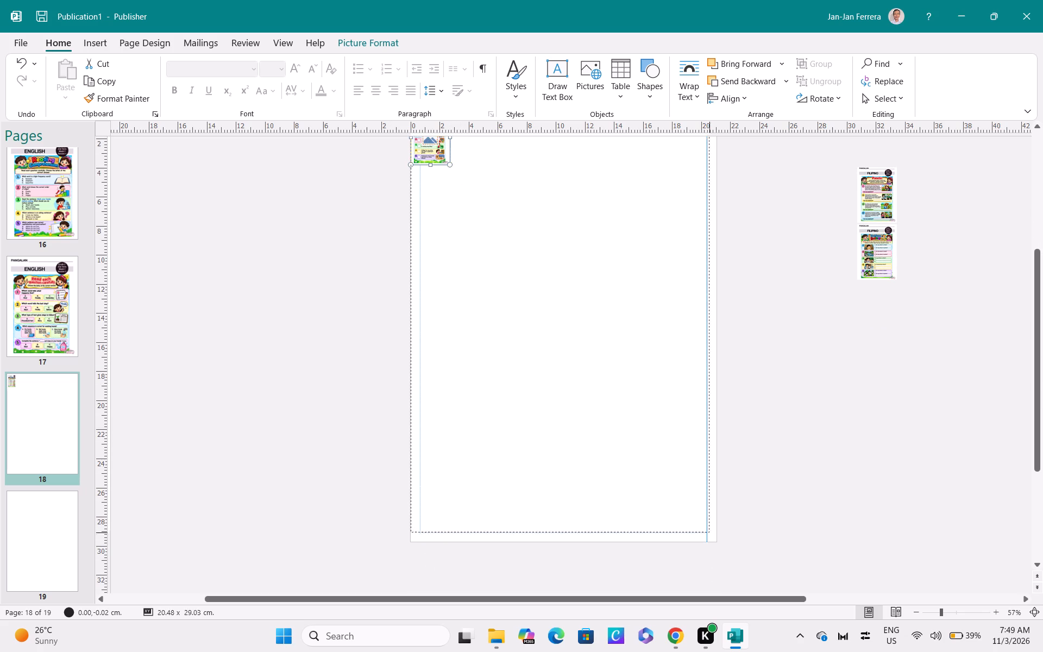
{"action": "left_click_drag", "start_coordinate": [712, 530], "coordinate": [718, 533]}
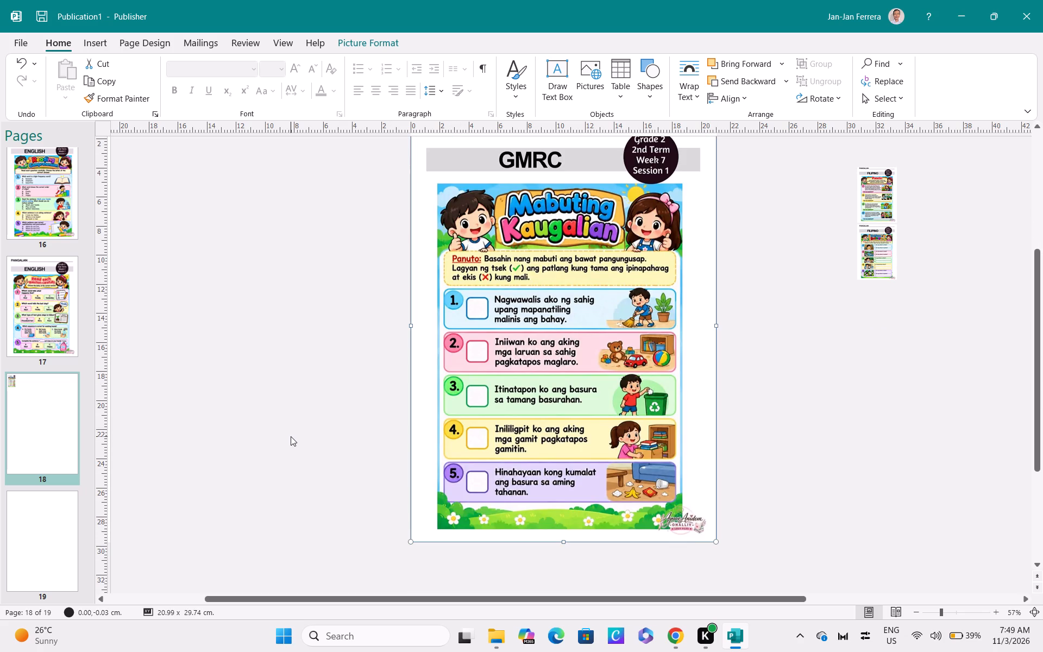
{"action": "left_click", "coordinate": [291, 436]}
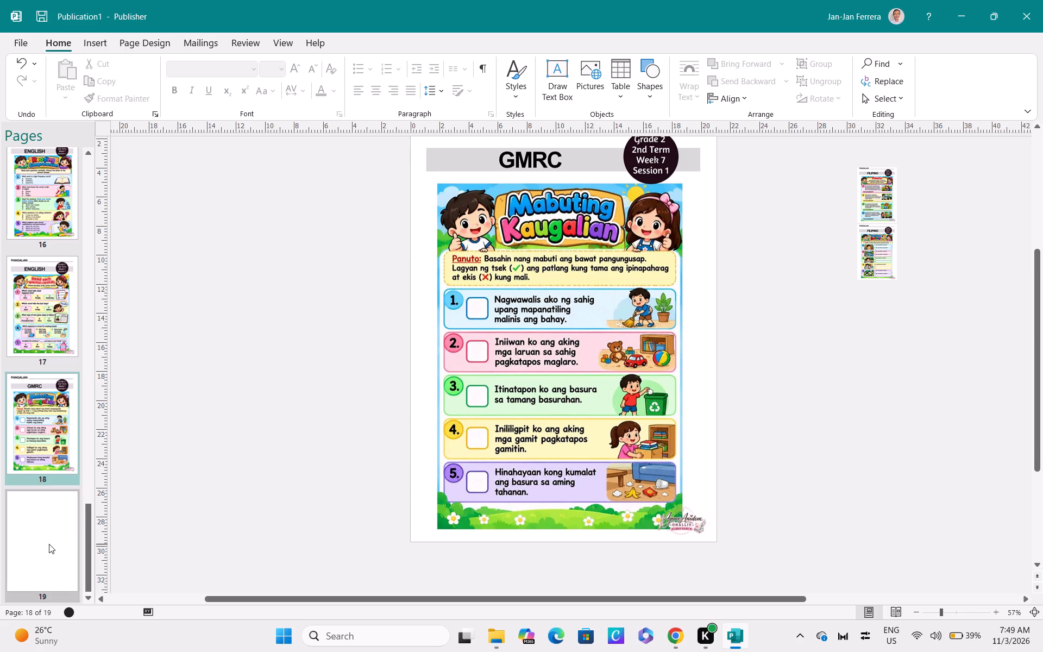
Duplicate the blank page 19 to bring the publication to 20 pages.
{"action": "left_click", "coordinate": [49, 544]}
{"action": "right_click", "coordinate": [49, 544]}
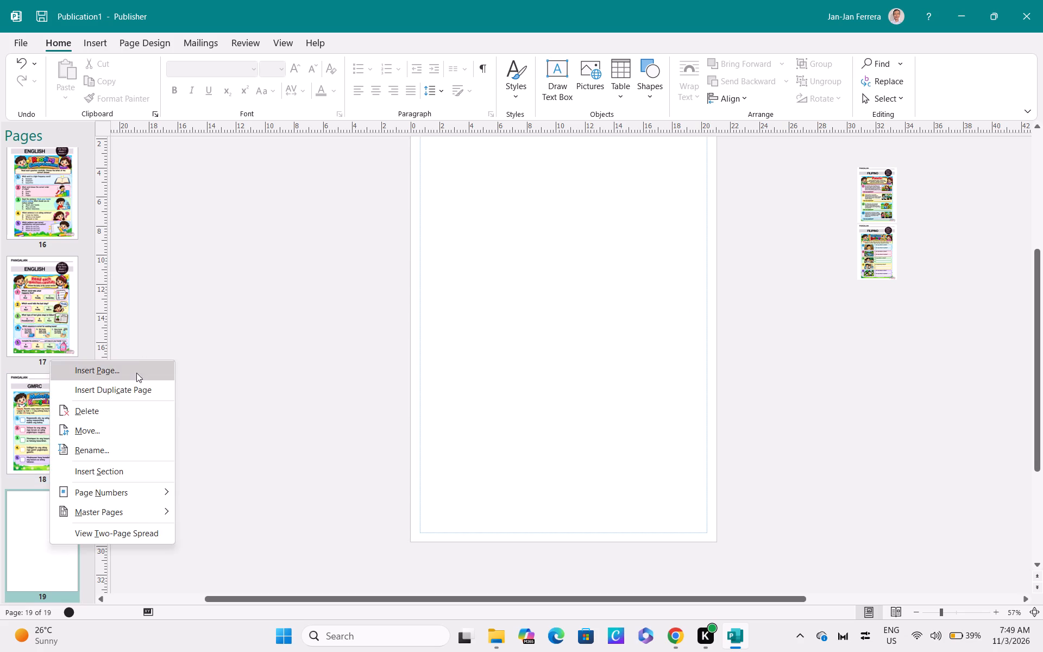
{"action": "left_click", "coordinate": [130, 383]}
On page 19, place the upper Filipino worksheet (Session 2) from the scratch area at the page's bottom-left corner.
{"action": "left_click", "coordinate": [21, 413]}
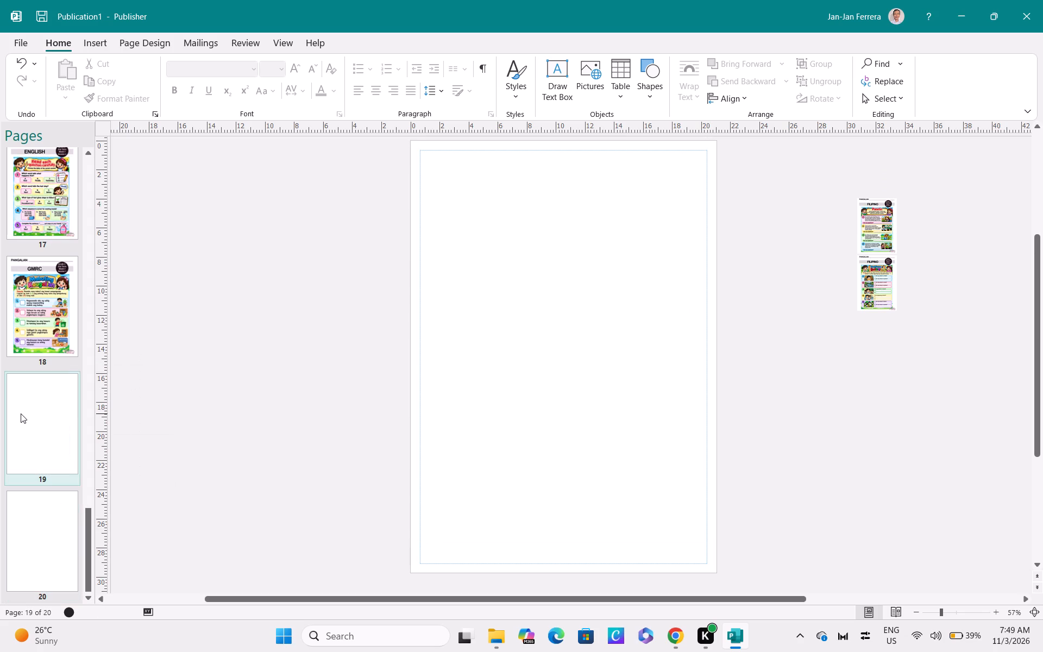
{"action": "left_click_drag", "start_coordinate": [884, 233], "coordinate": [448, 543]}
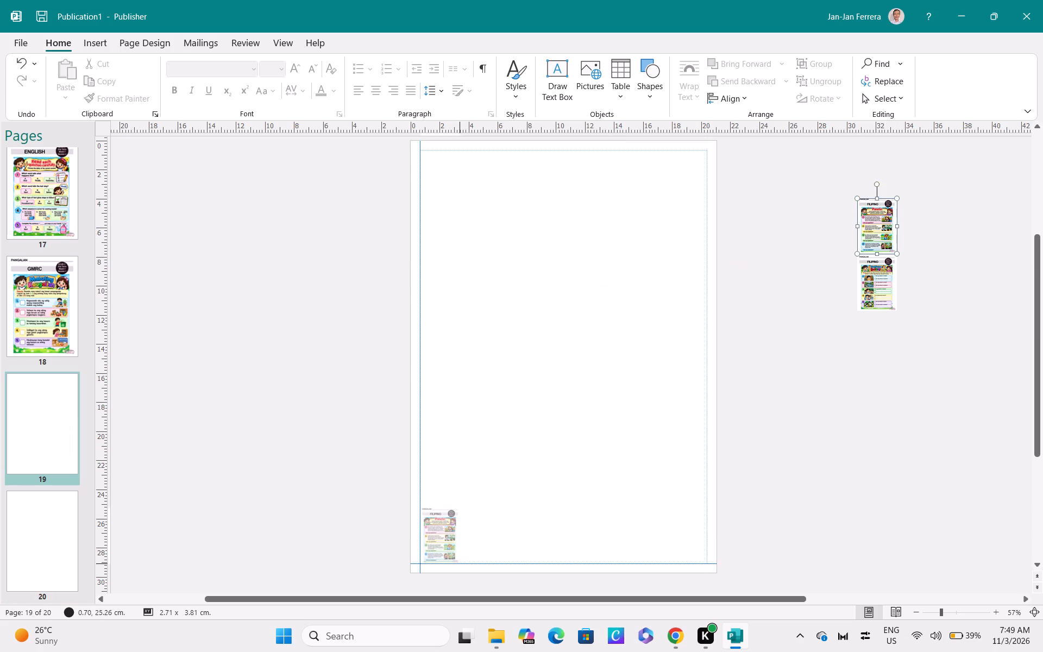
{"action": "left_click_drag", "start_coordinate": [448, 543], "coordinate": [437, 550]}
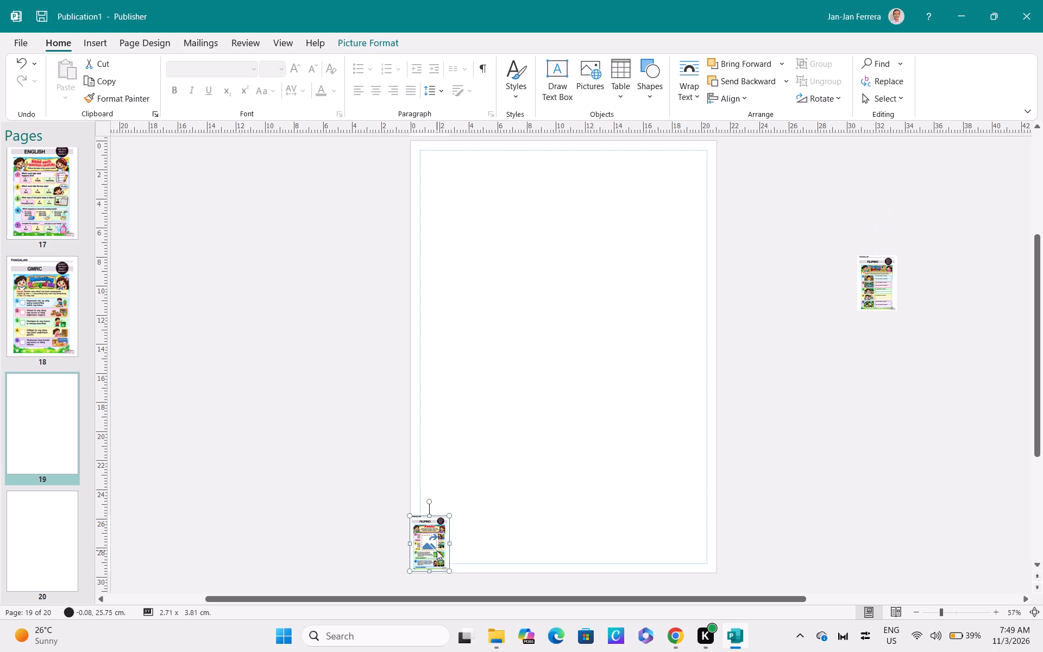
{"action": "key", "text": "Down"}
{"action": "key", "text": "Down"}
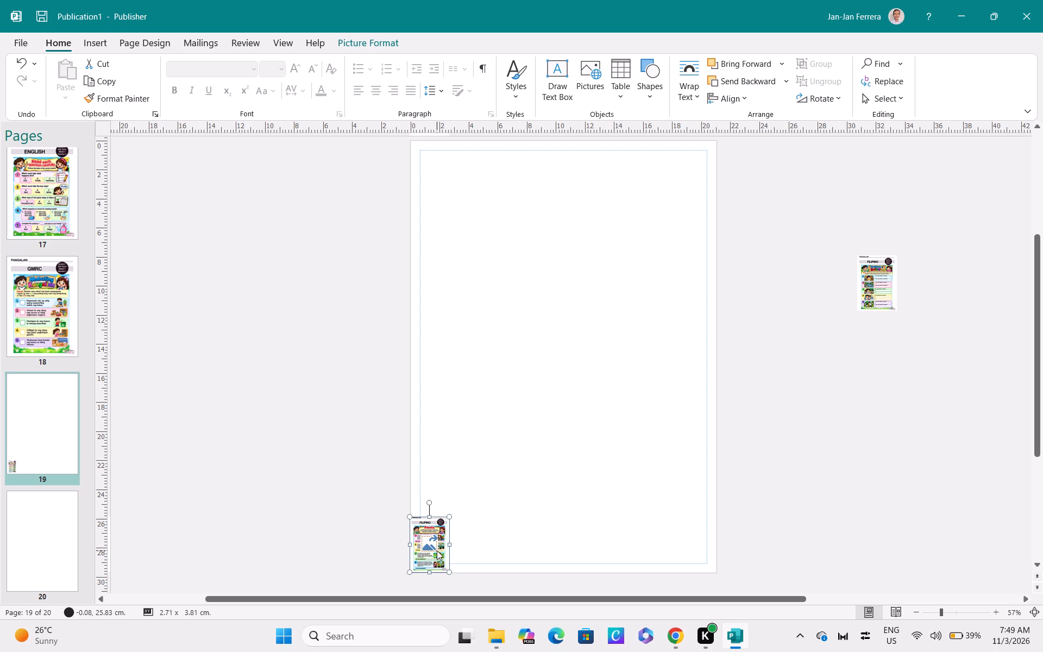
Enlarge the Filipino Session 2 worksheet on page 19 to fill the page, about 21.2 x 29.75 cm.
{"action": "left_click_drag", "start_coordinate": [448, 518], "coordinate": [706, 156]}
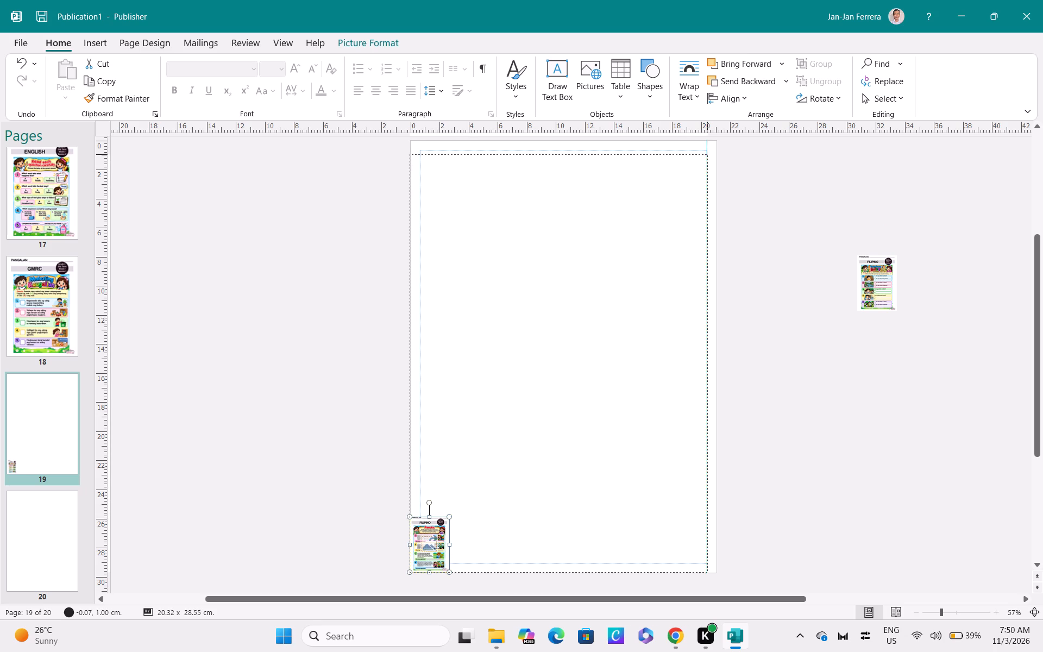
{"action": "left_click_drag", "start_coordinate": [706, 156], "coordinate": [715, 152]}
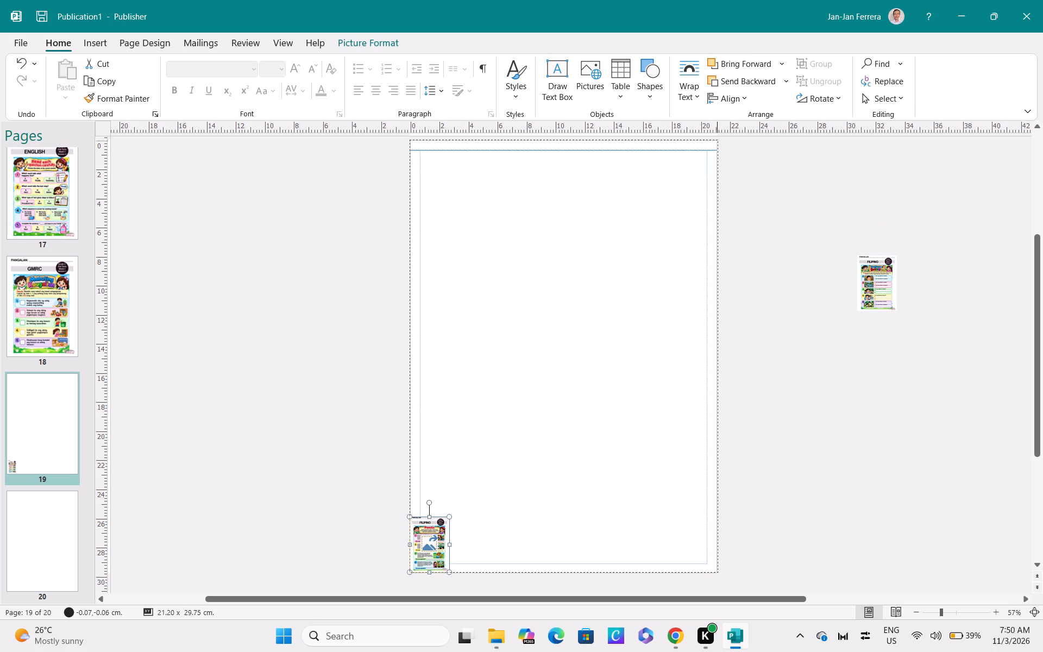
{"action": "left_click_drag", "start_coordinate": [715, 152], "coordinate": [717, 152]}
{"action": "left_click", "coordinate": [273, 328]}
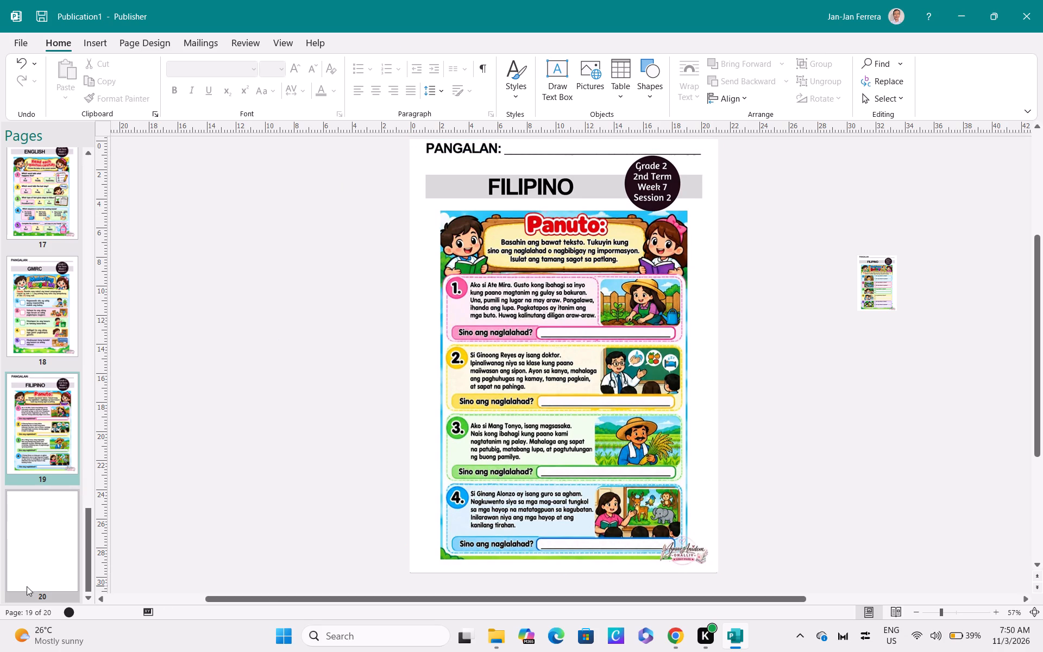
On page 20, place the remaining Filipino worksheet from the scratch area flush with the page's top-left corner.
{"action": "left_click", "coordinate": [27, 586]}
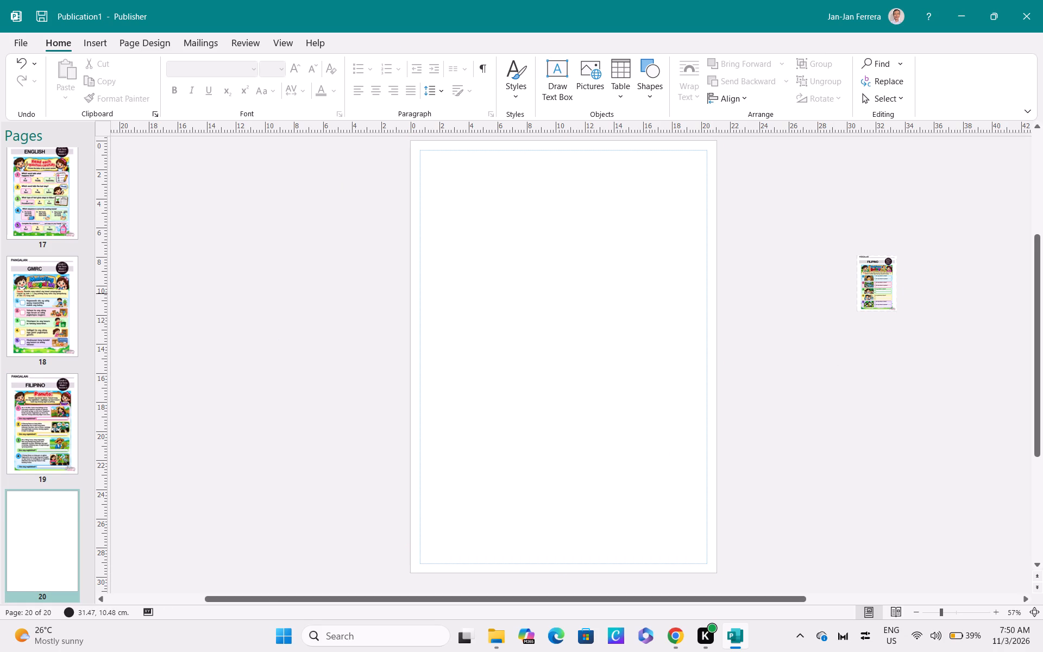
{"action": "left_click_drag", "start_coordinate": [866, 291], "coordinate": [422, 174]}
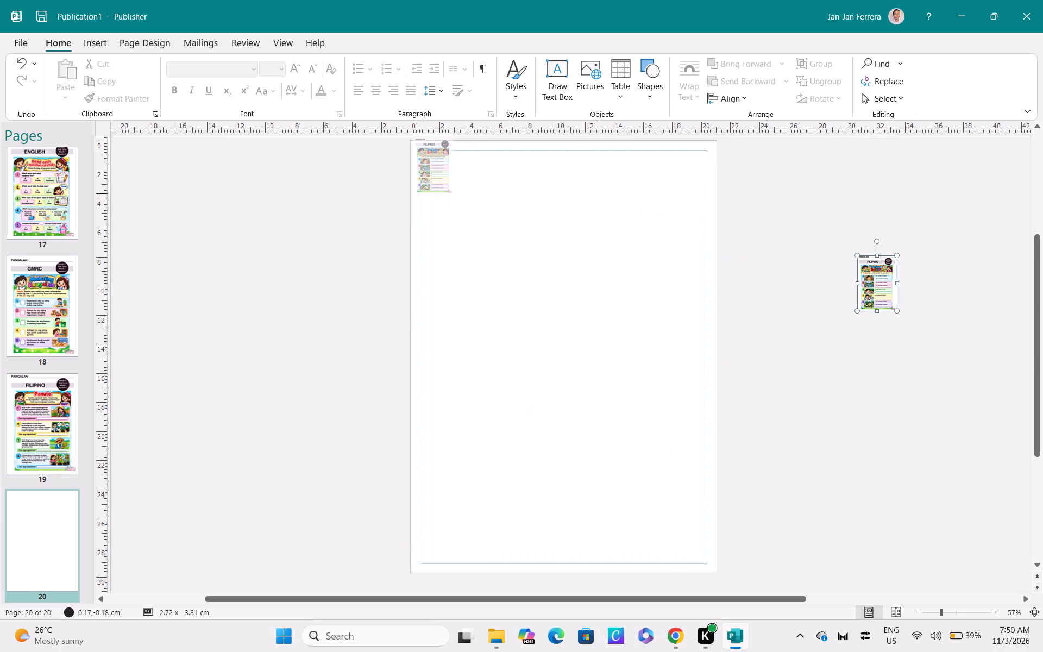
{"action": "left_click_drag", "start_coordinate": [422, 174], "coordinate": [421, 178]}
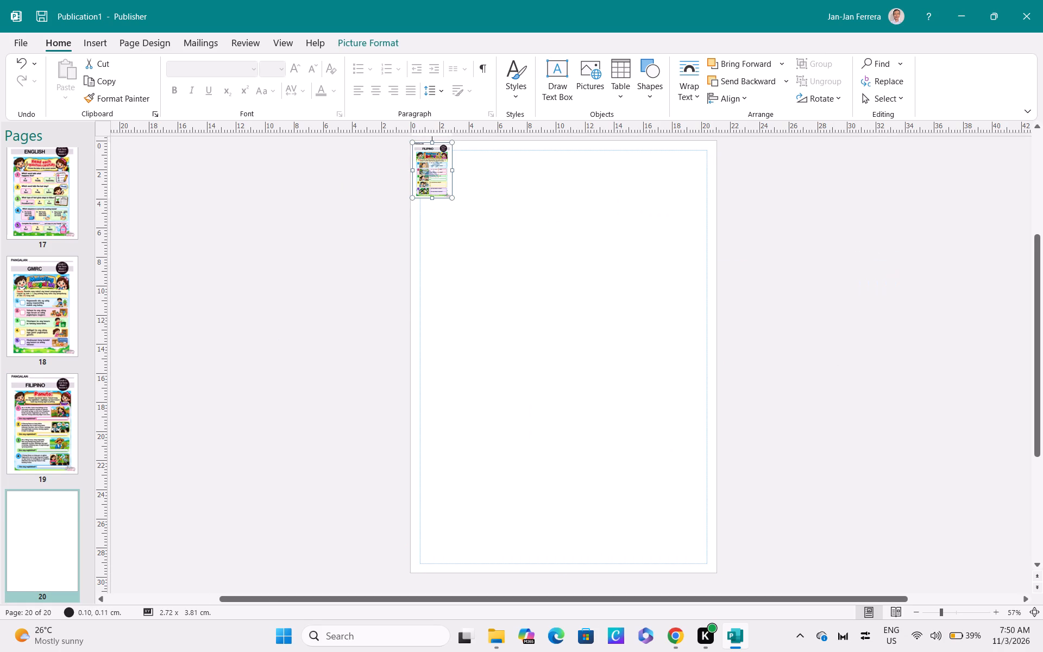
{"action": "key", "text": "Up"}
{"action": "key", "text": "Up"}
{"action": "key", "text": "Up"}
{"action": "key", "text": "Left"}
{"action": "key", "text": "Left"}
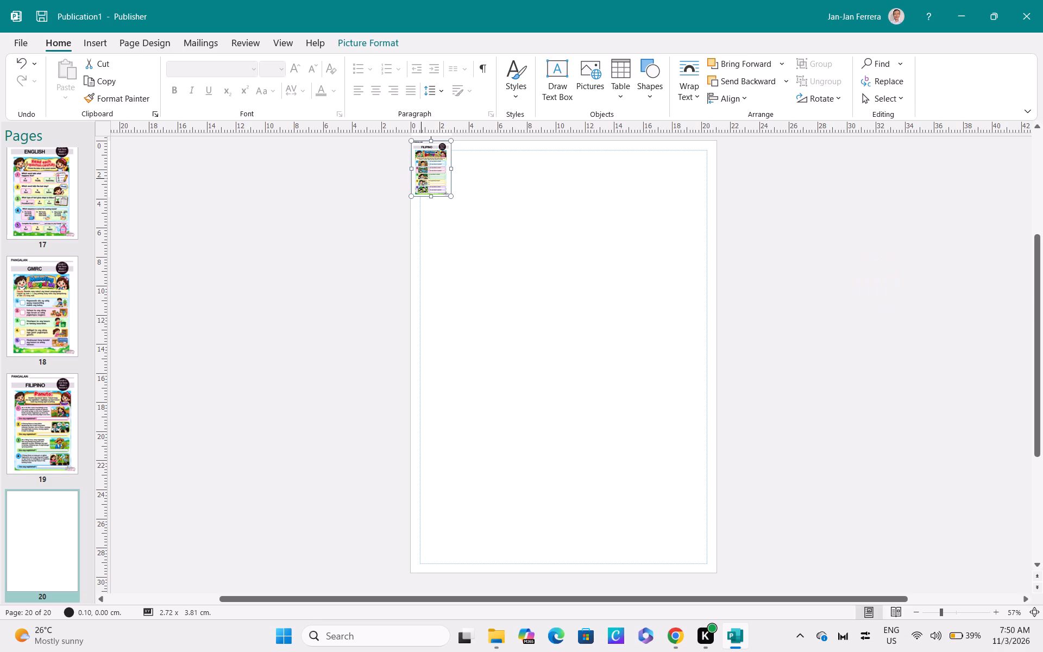
{"action": "key", "text": "Left"}
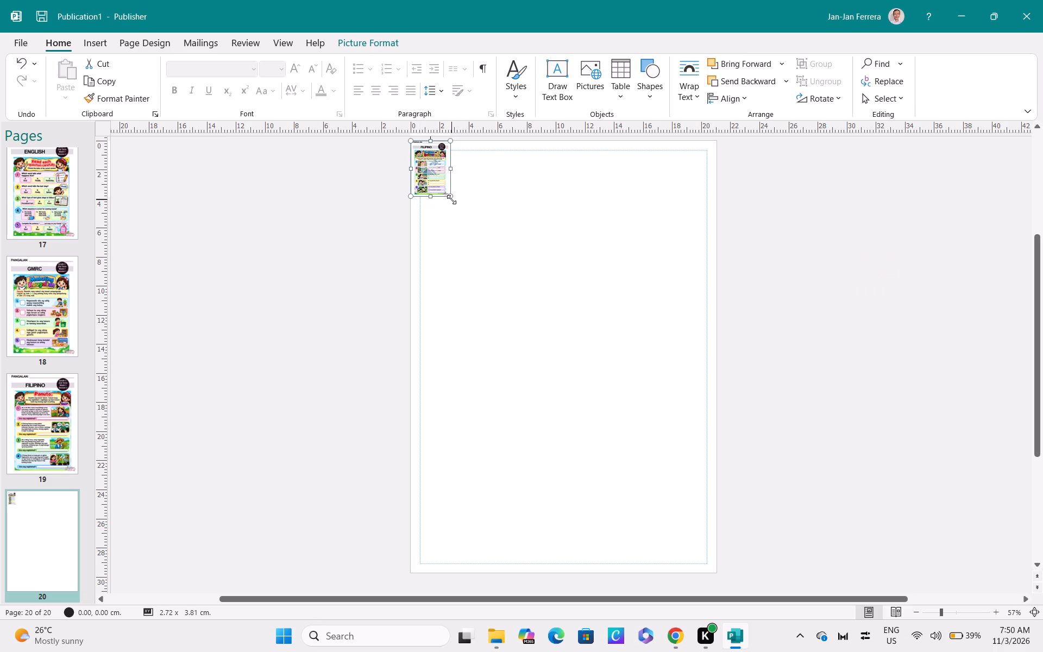
Enlarge the Filipino worksheet on page 20 from its bottom-right corner to fill the page.
{"action": "left_click_drag", "start_coordinate": [451, 199], "coordinate": [728, 521]}
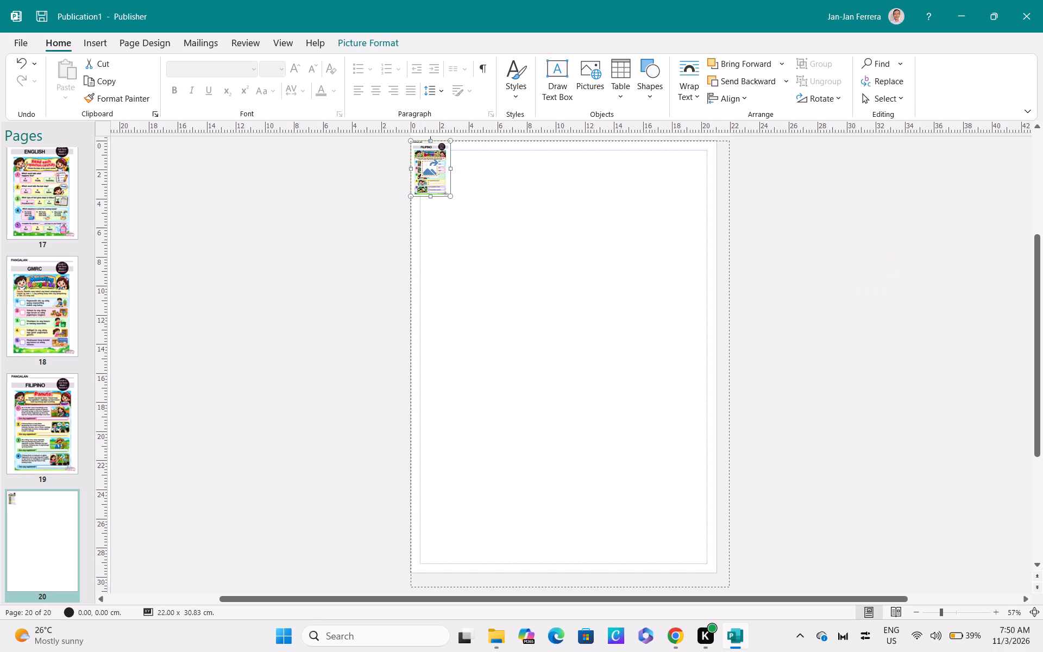
{"action": "left_click_drag", "start_coordinate": [728, 521], "coordinate": [720, 515]}
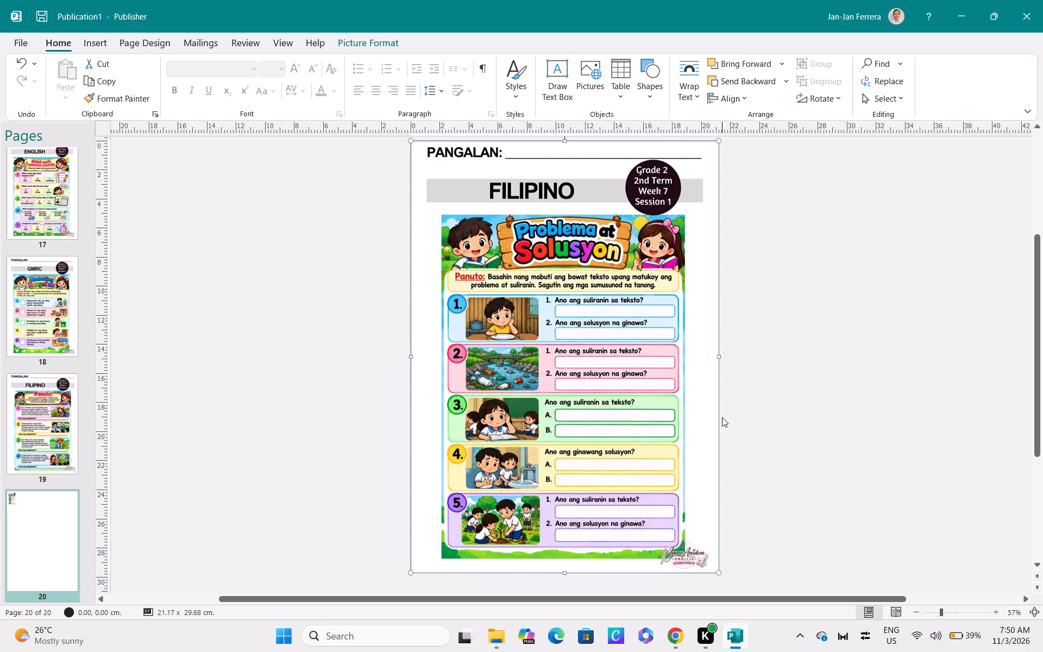
Adjust the width of the Filipino Session 1 worksheet on page 20 to match the page's right edge, about 21 cm wide.
{"action": "left_click_drag", "start_coordinate": [718, 356], "coordinate": [707, 356]}
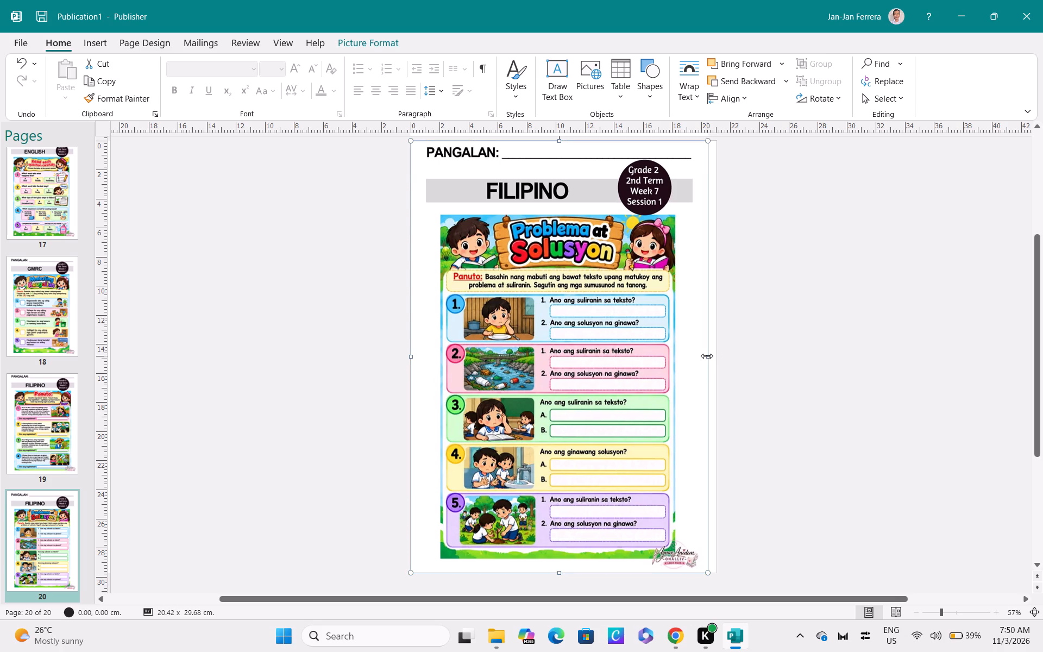
{"action": "left_click_drag", "start_coordinate": [706, 356], "coordinate": [714, 355]}
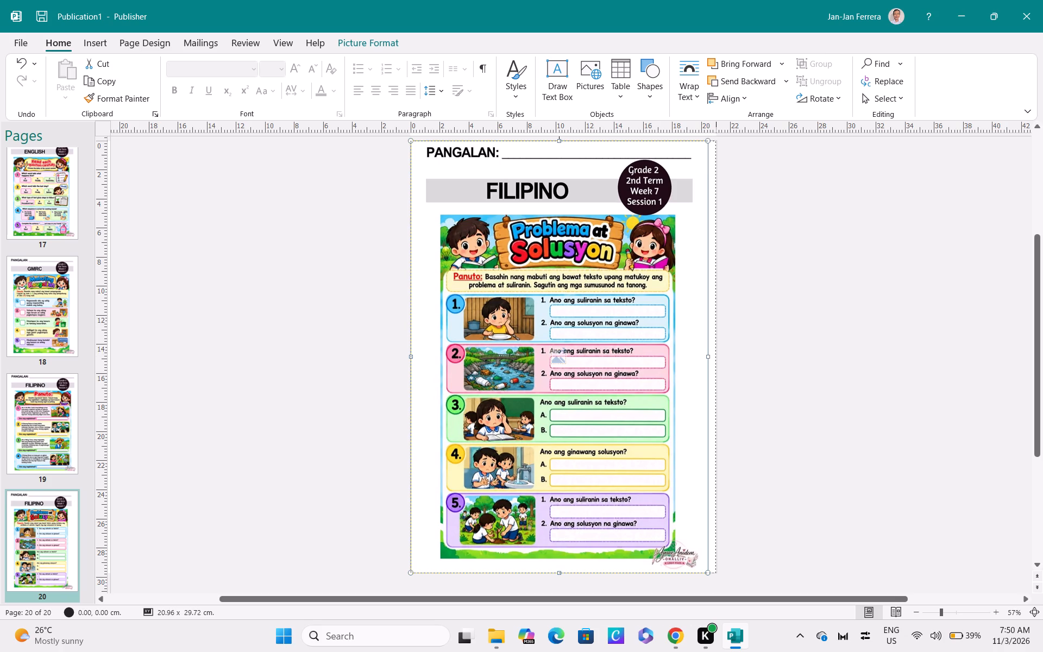
{"action": "left_click_drag", "start_coordinate": [714, 355], "coordinate": [714, 355]}
{"action": "left_click", "coordinate": [771, 315]}
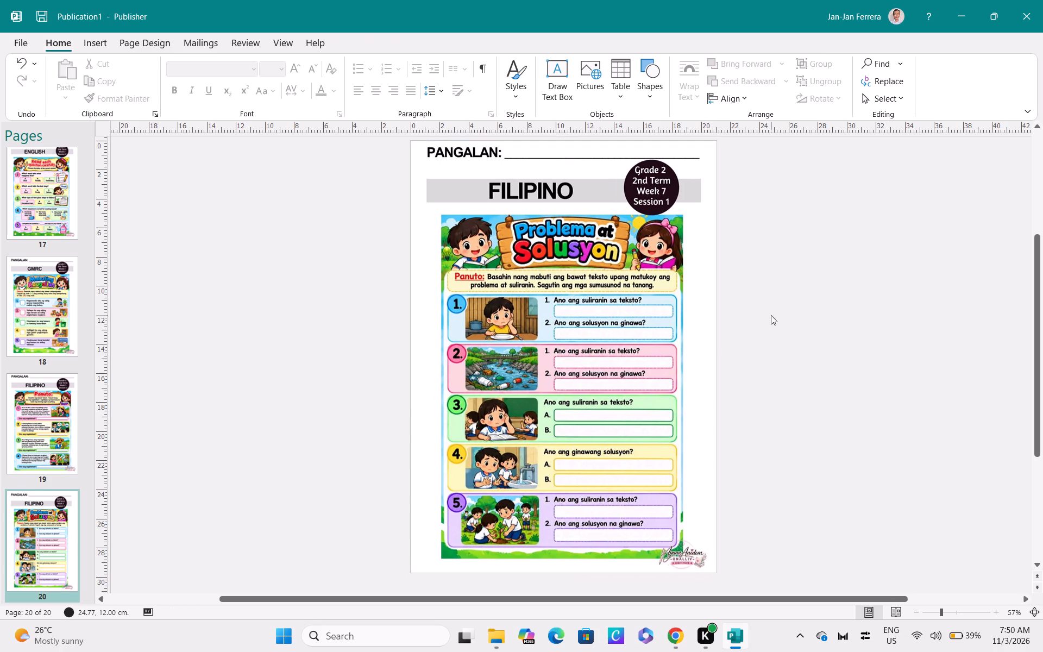
Check the scratch area below page 20, then switch to Facebook in Chrome and open the chat's forwarded worksheet images full size.
{"action": "left_click_drag", "start_coordinate": [1040, 265], "coordinate": [1042, 178]}
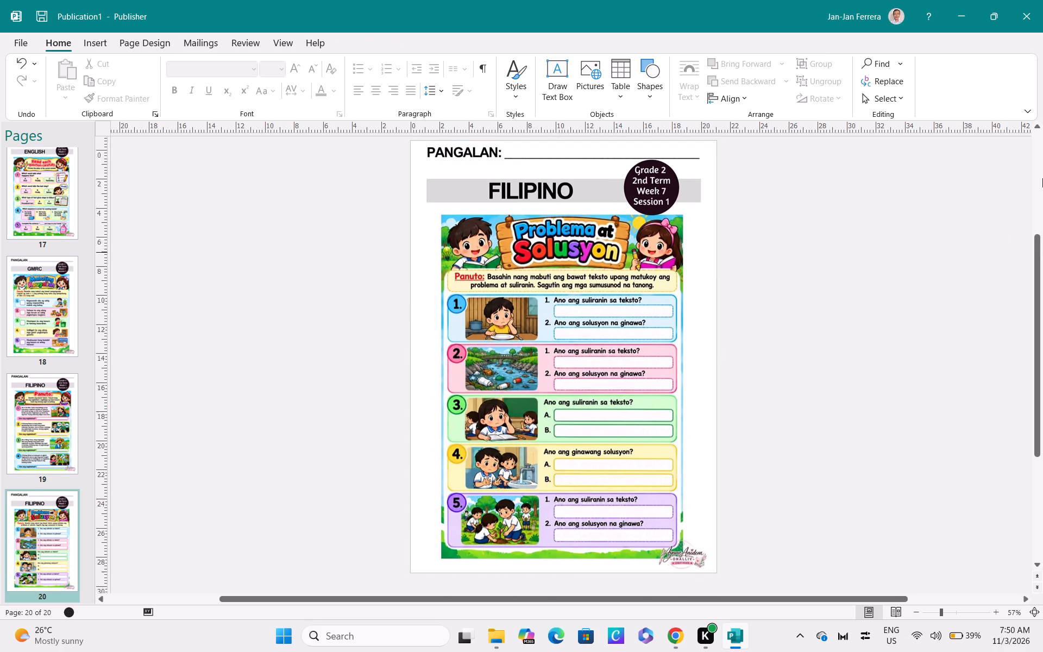
{"action": "left_click_drag", "start_coordinate": [1042, 178], "coordinate": [1023, 461]}
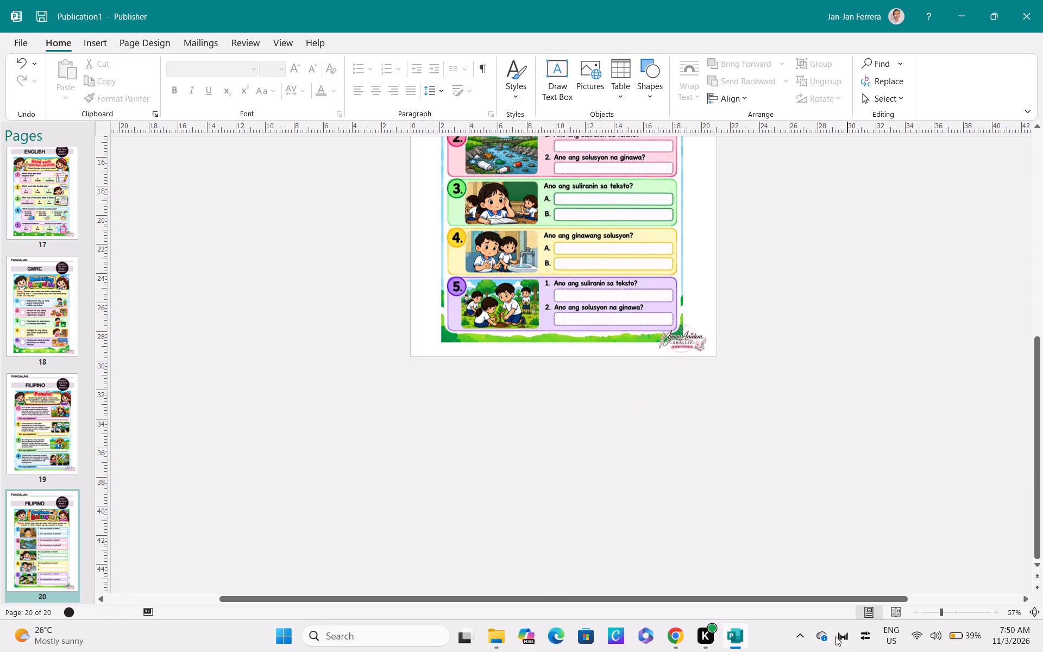
{"action": "left_click", "coordinate": [682, 644]}
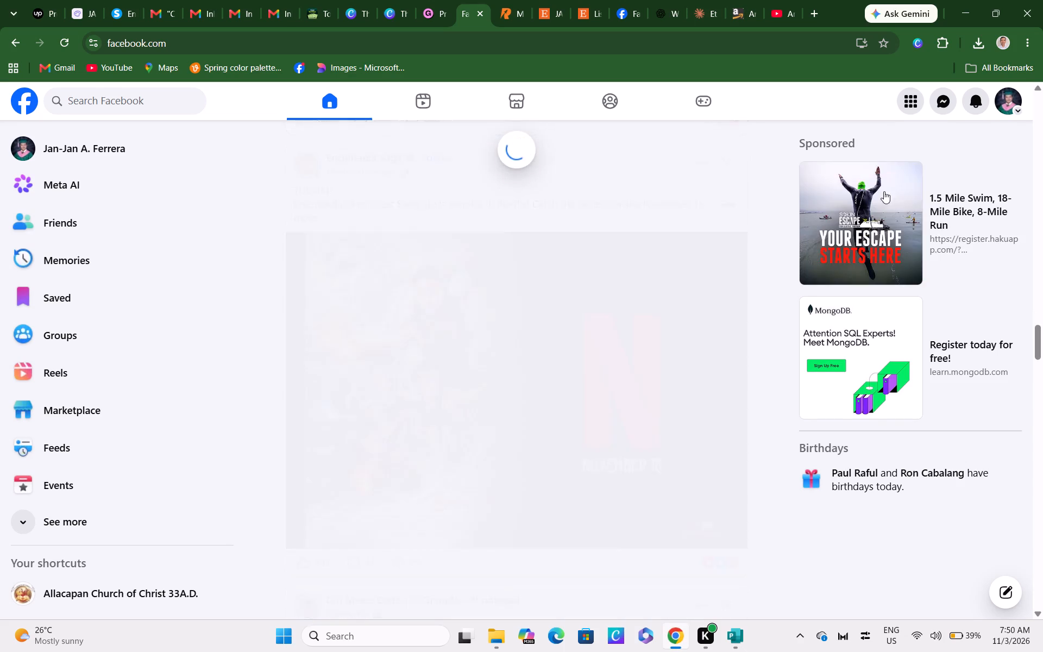
{"action": "left_click", "coordinate": [937, 107]}
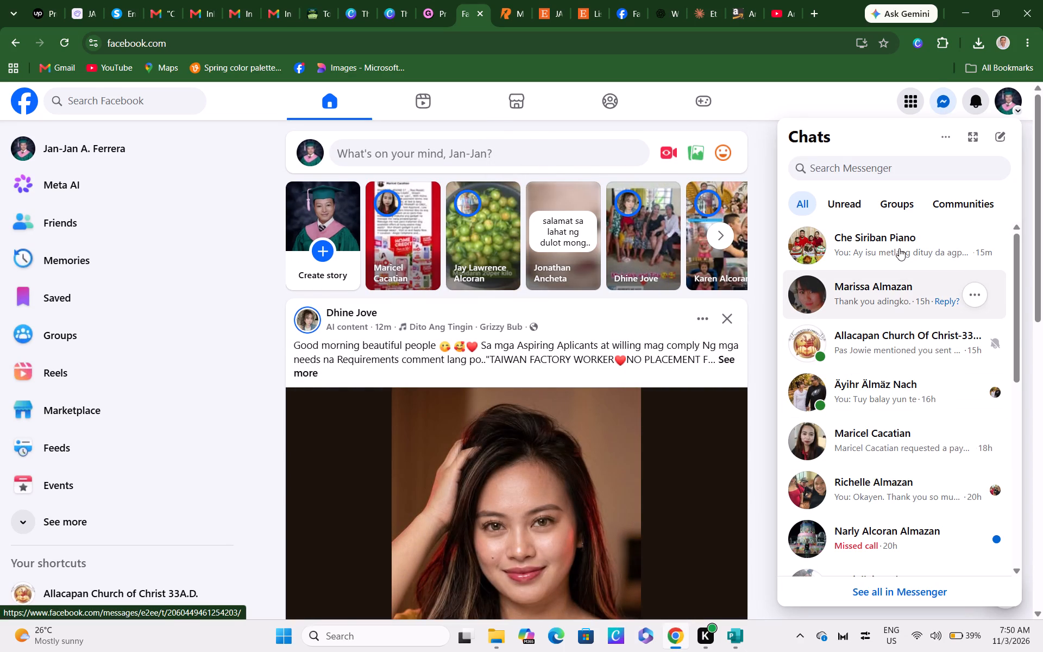
{"action": "left_click", "coordinate": [899, 248]}
{"action": "left_click_drag", "start_coordinate": [972, 526], "coordinate": [972, 513]}
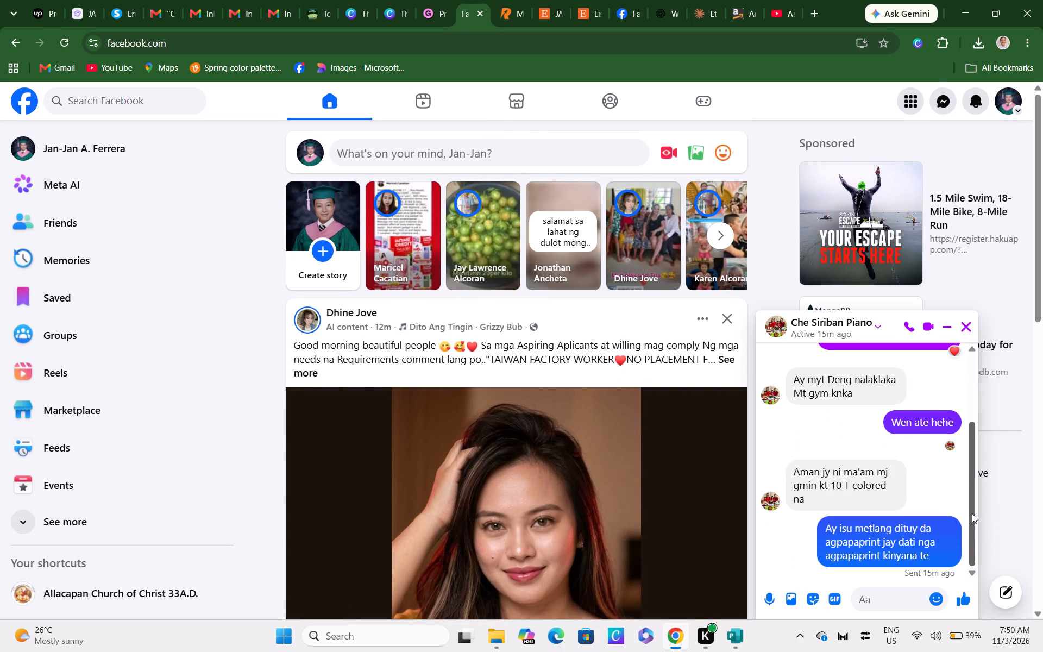
{"action": "left_click_drag", "start_coordinate": [972, 513], "coordinate": [998, 320]}
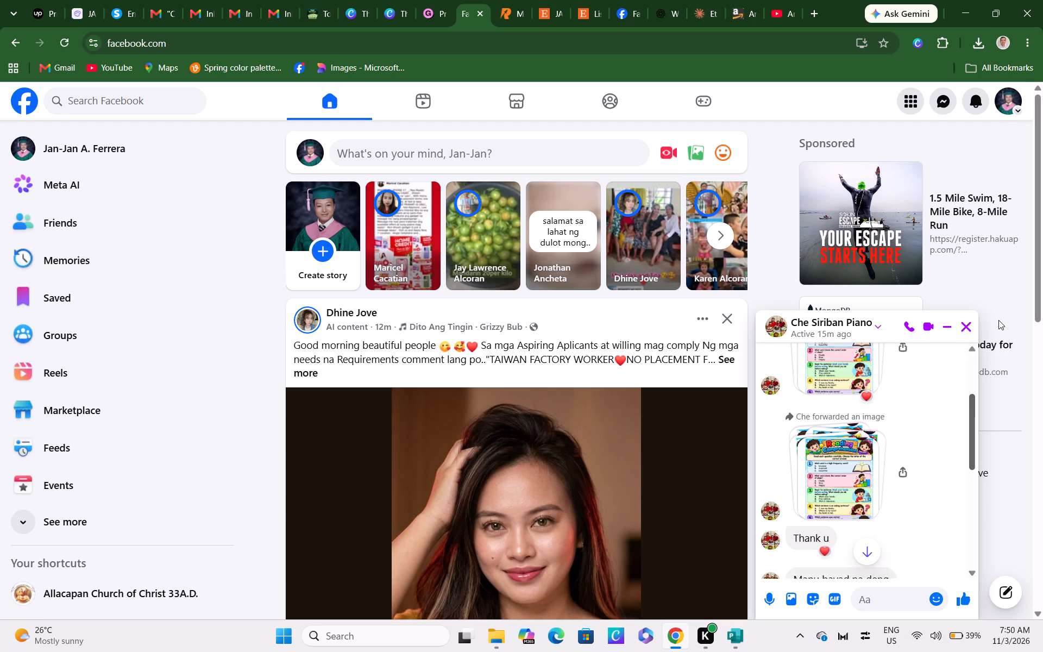
{"action": "left_click_drag", "start_coordinate": [998, 320], "coordinate": [990, 299]}
{"action": "left_click", "coordinate": [825, 416]}
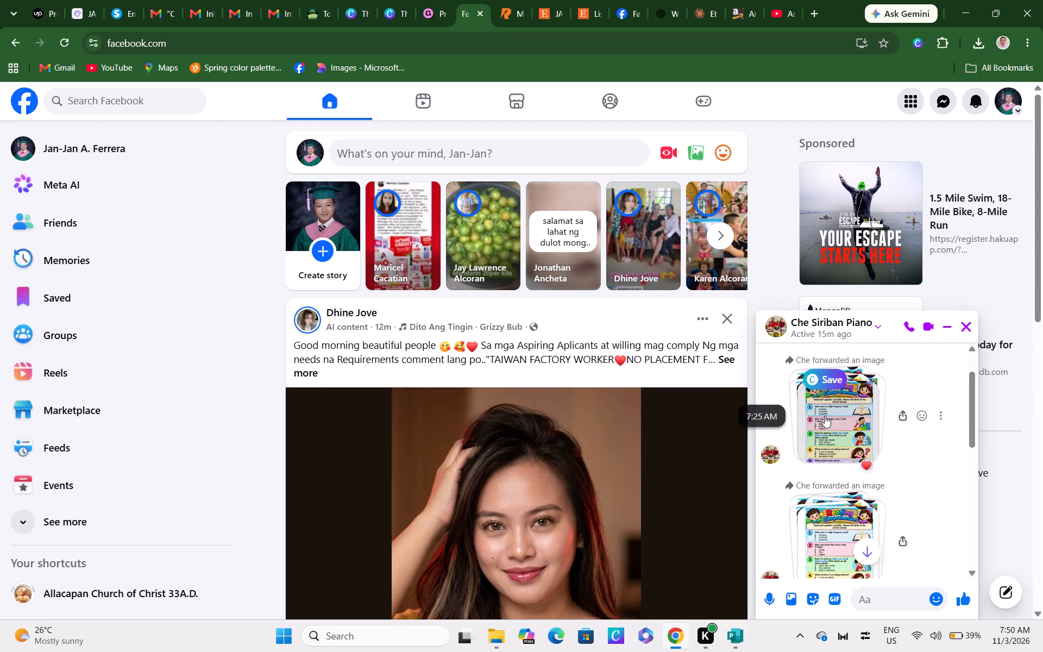
Review the forwarded worksheet images in order, from the first English Session 1 sheet to the last Mathematics Session 2 sheet.
{"action": "left_click", "coordinate": [215, 603]}
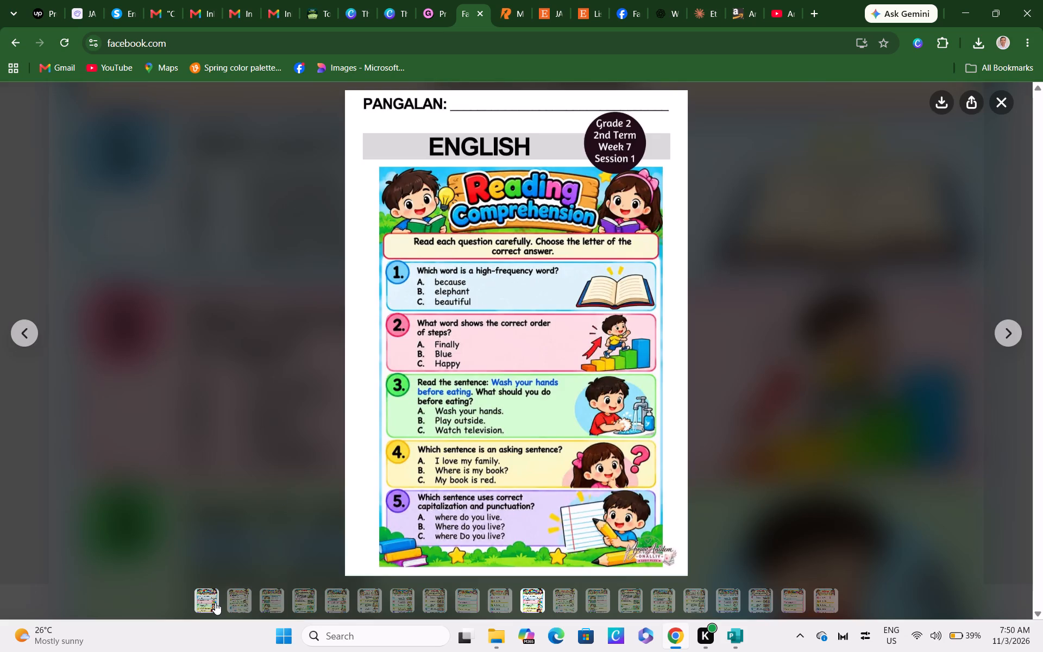
{"action": "key", "text": "Right"}
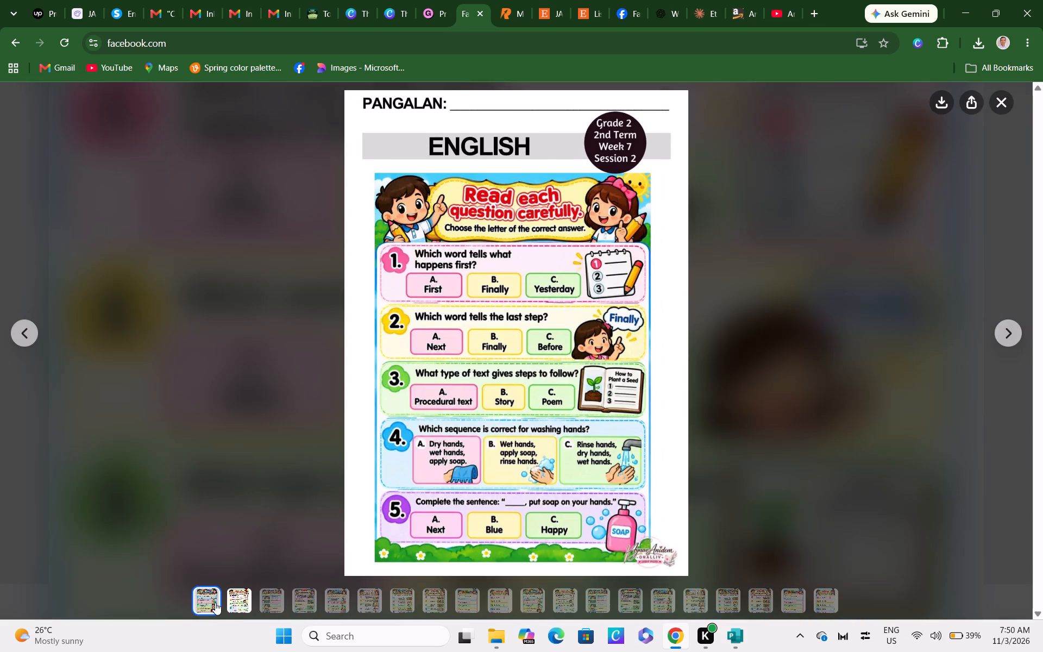
{"action": "key", "text": "Right"}
{"action": "key", "text": "Right"}
{"action": "key", "text": "Right"}
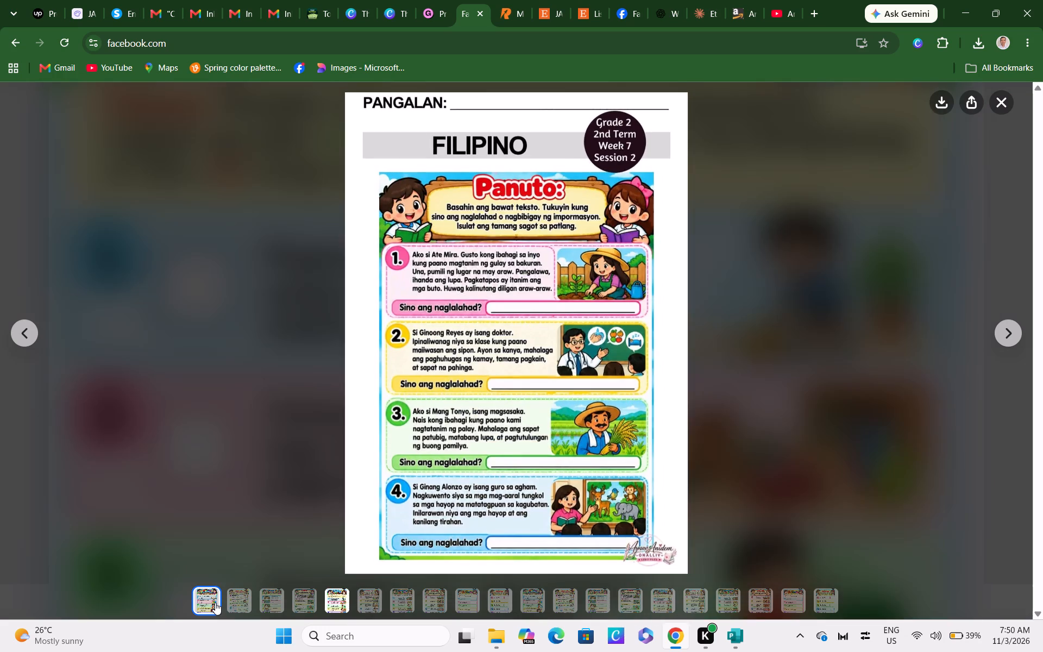
{"action": "key", "text": "Right"}
{"action": "key", "text": "Right"}
{"action": "key", "text": "Right"}
{"action": "key", "text": "Right"}
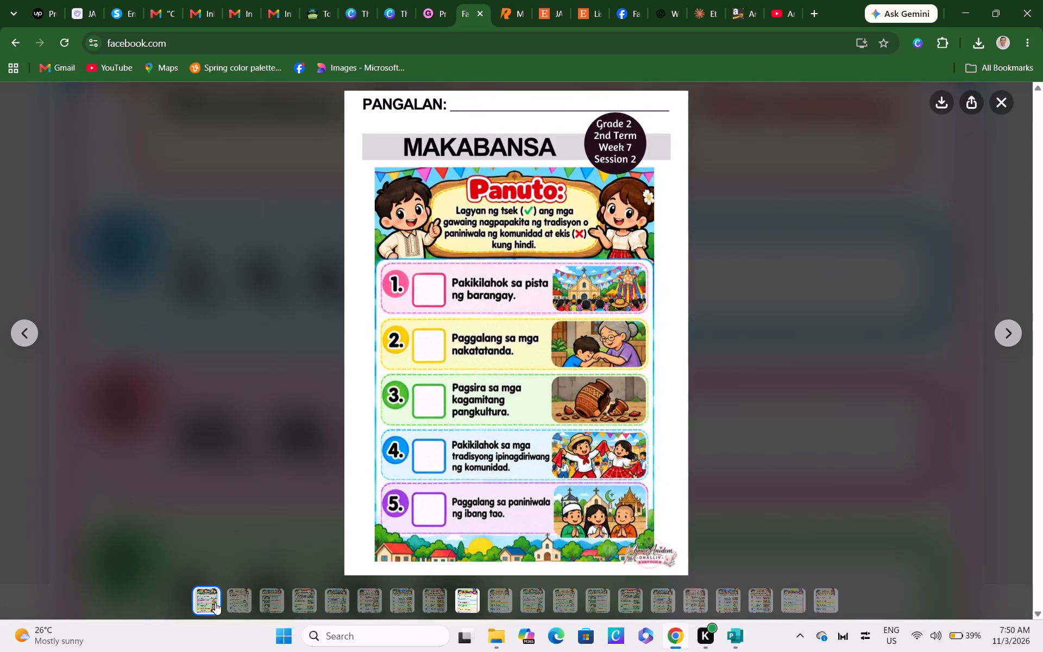
{"action": "key", "text": "Right"}
{"action": "key", "text": "Right"}
{"action": "key", "text": "Right"}
{"action": "key", "text": "Right"}
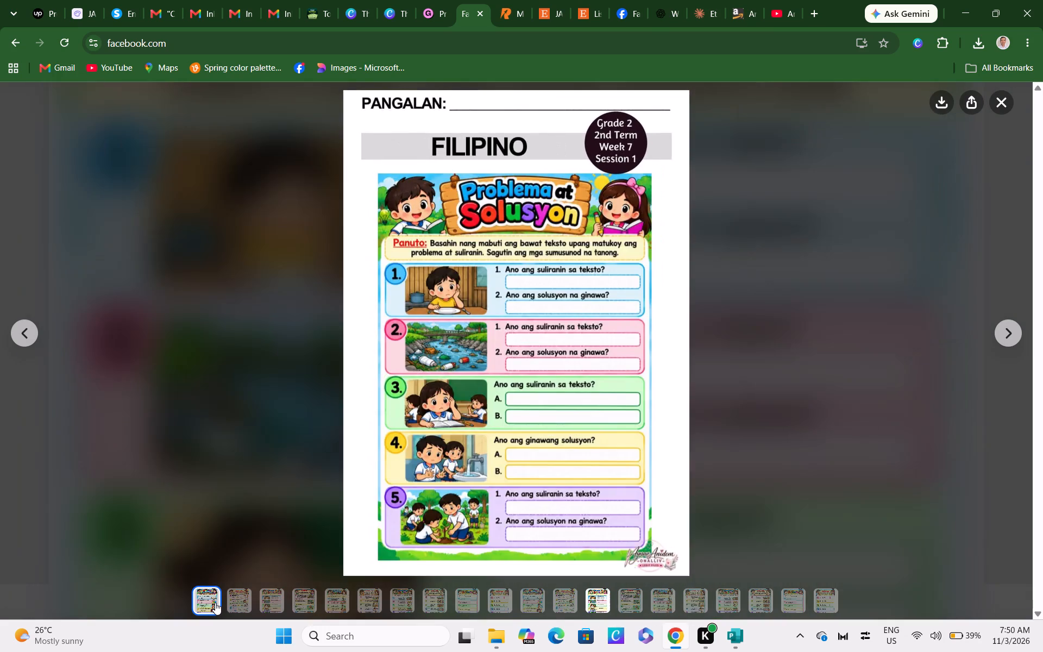
{"action": "key", "text": "Right"}
{"action": "key", "text": "Right"}
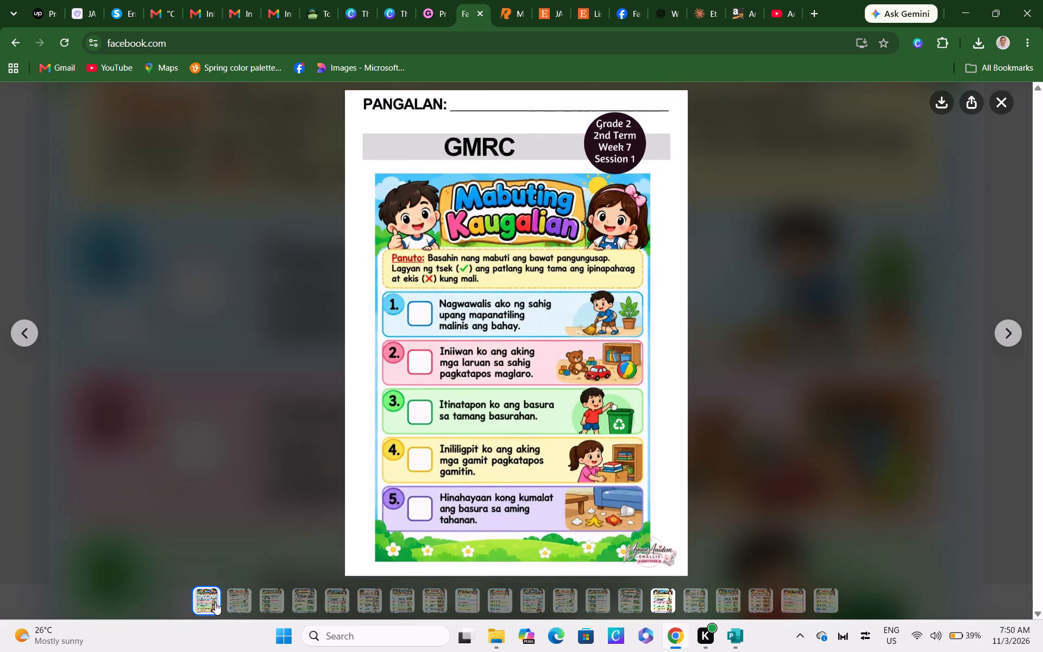
{"action": "key", "text": "Right"}
{"action": "key", "text": "Right"}
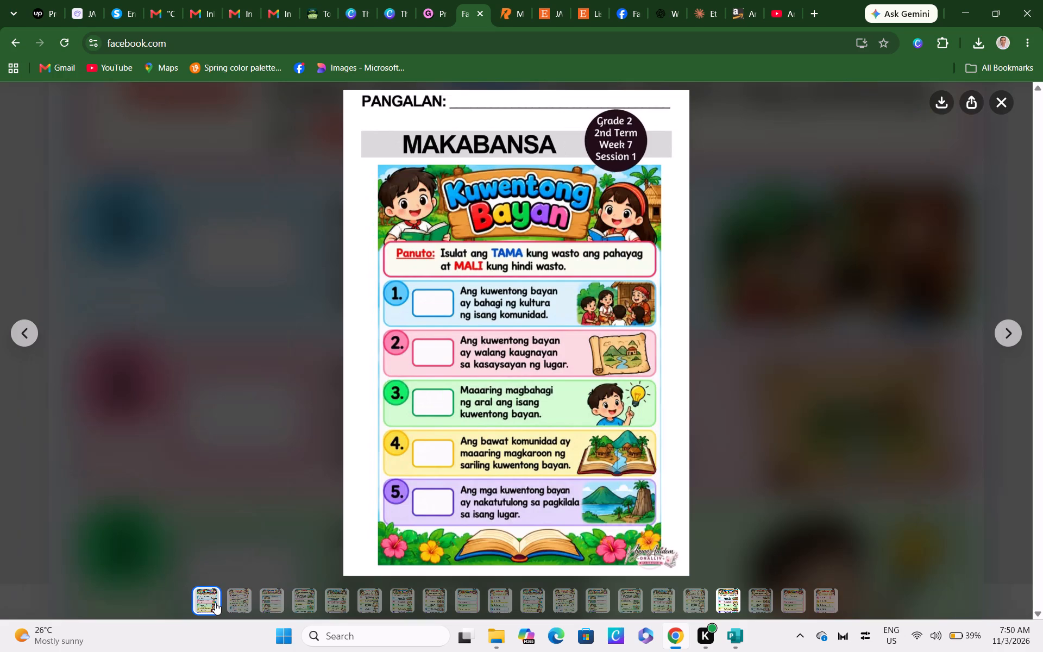
{"action": "key", "text": "Right"}
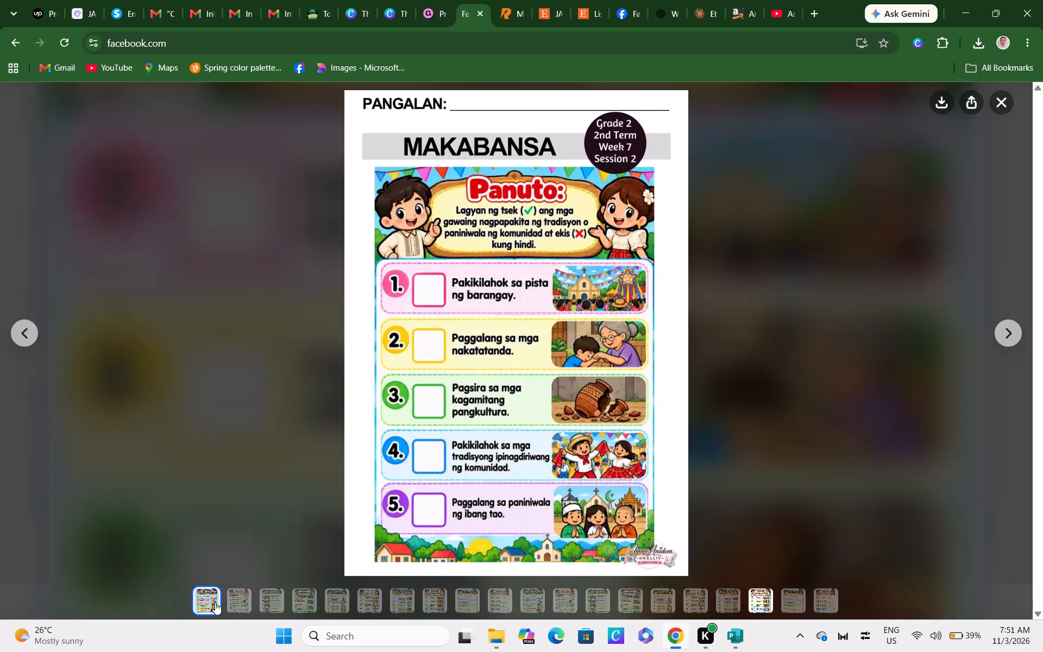
{"action": "key", "text": "Right"}
{"action": "key", "text": "Right"}
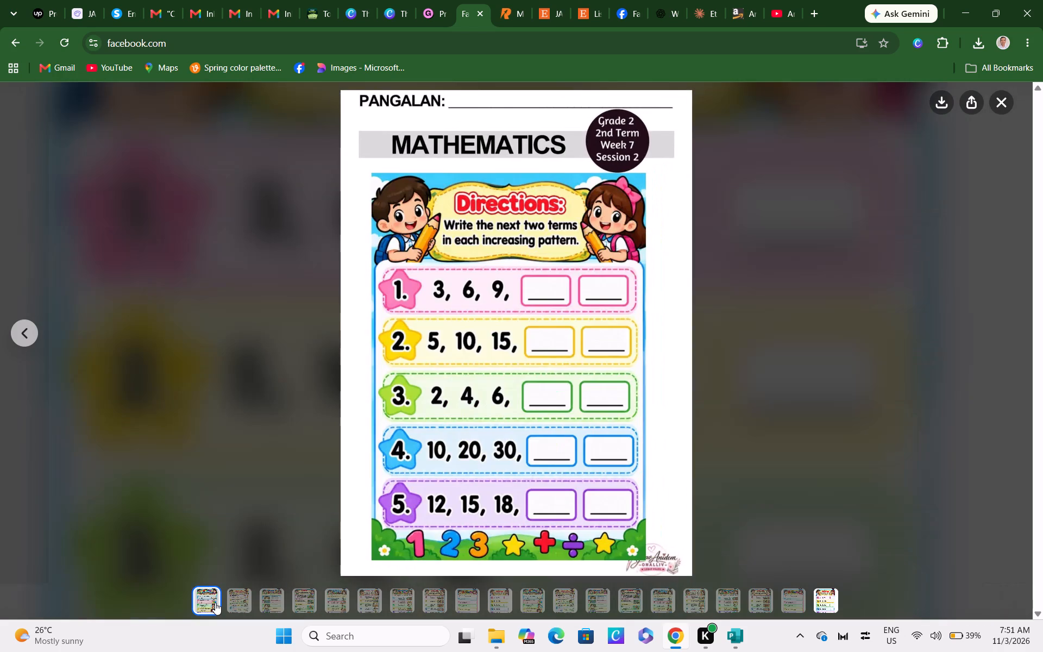
Look back through the second set of worksheet images as far as the first set's Mathematics Session 2 sheet.
{"action": "key", "text": "Left"}
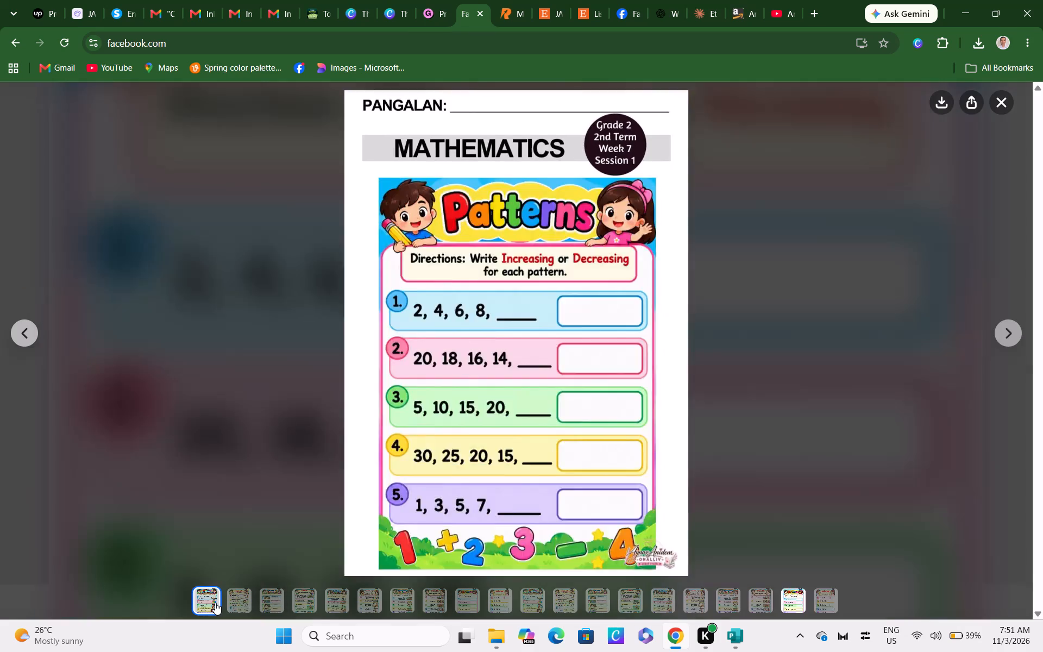
{"action": "key", "text": "Left"}
{"action": "key", "text": "Left"}
{"action": "key", "text": "Left"}
{"action": "key", "text": "Left"}
{"action": "key", "text": "Left"}
{"action": "key", "text": "Left"}
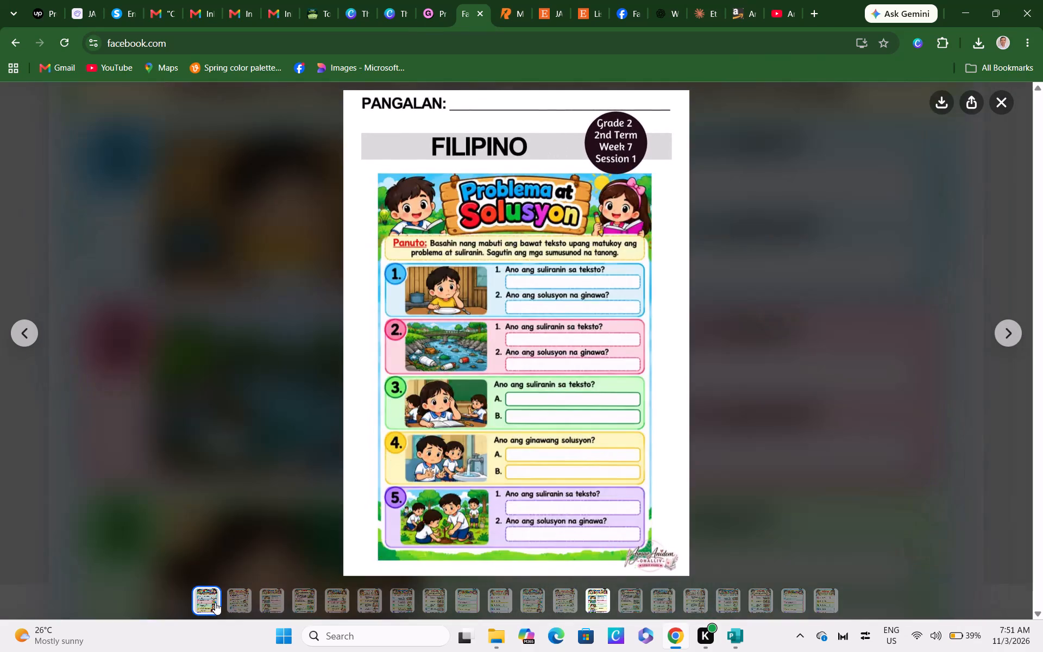
{"action": "key", "text": "Left"}
{"action": "key", "text": "Left"}
{"action": "key", "text": "Left"}
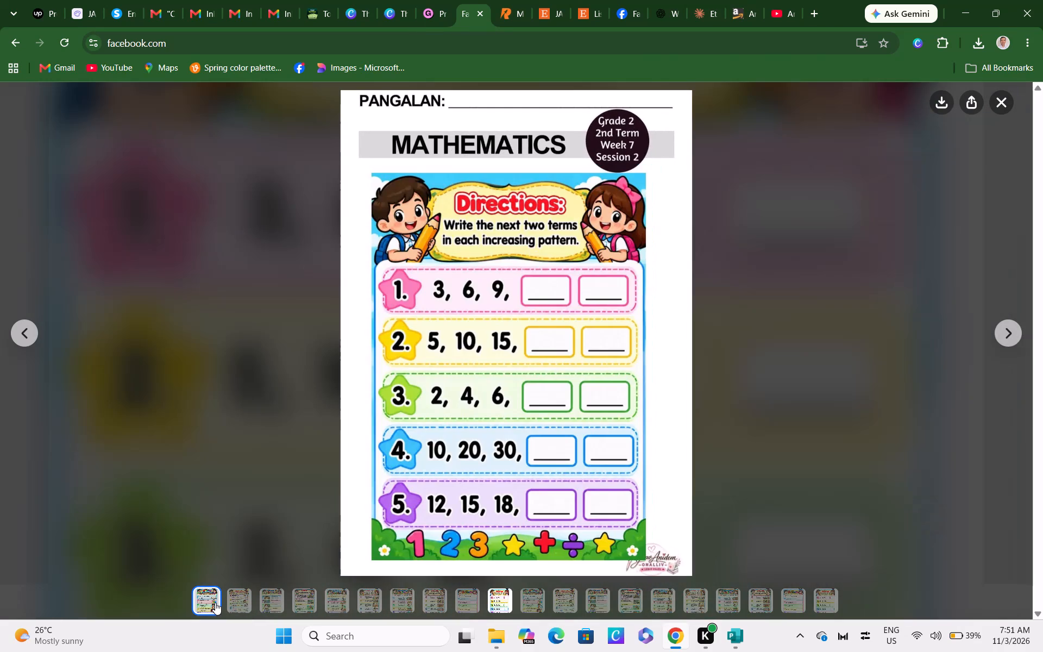
In Chrome, go through the Facebook worksheet images forward and back to check their subjects and sessions for repeats.
{"action": "key", "text": "Right"}
{"action": "key", "text": "Right"}
{"action": "key", "text": "Right"}
{"action": "key", "text": "Right"}
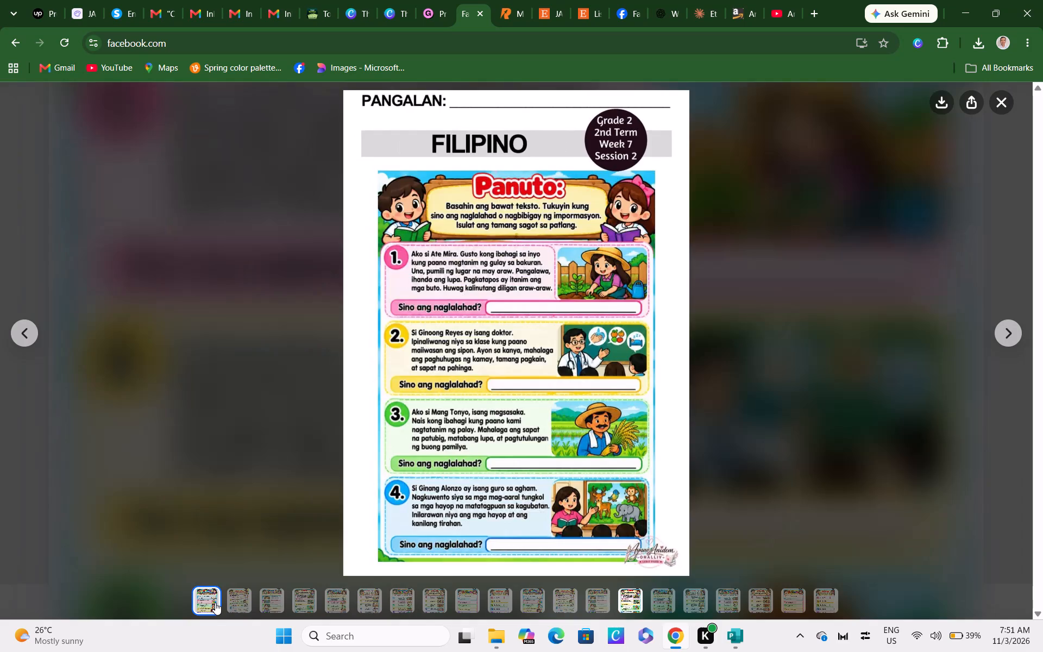
{"action": "key", "text": "Right"}
{"action": "key", "text": "Right"}
{"action": "key", "text": "Right"}
{"action": "key", "text": "Right"}
{"action": "key", "text": "Right"}
{"action": "key", "text": "Right"}
{"action": "key", "text": "Right"}
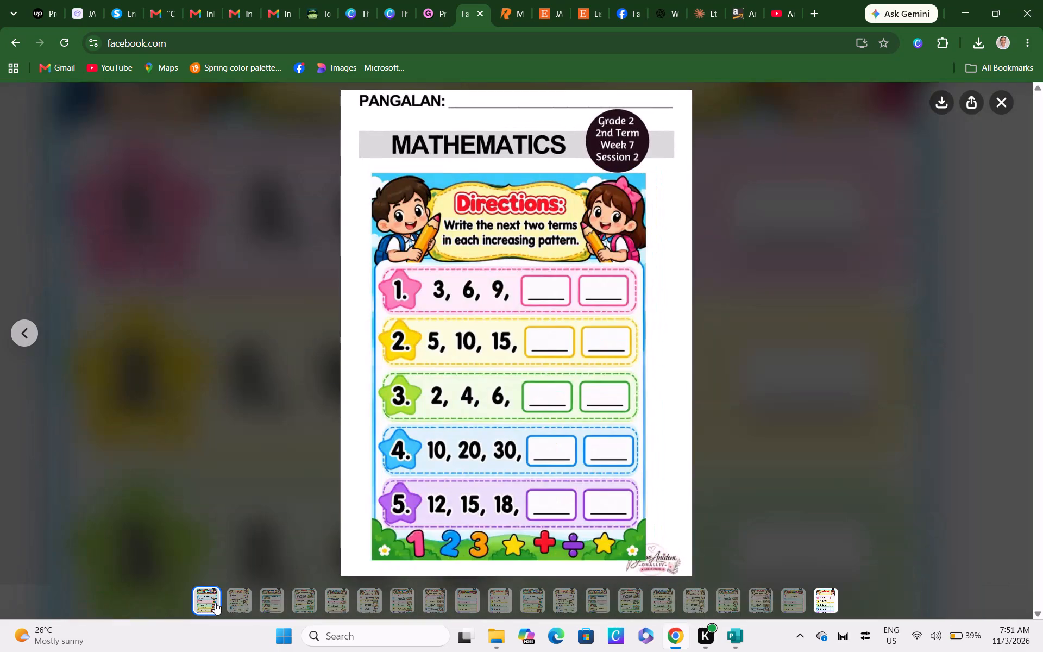
{"action": "key", "text": "Right"}
{"action": "key", "text": "Left"}
{"action": "key", "text": "Left"}
{"action": "key", "text": "Left"}
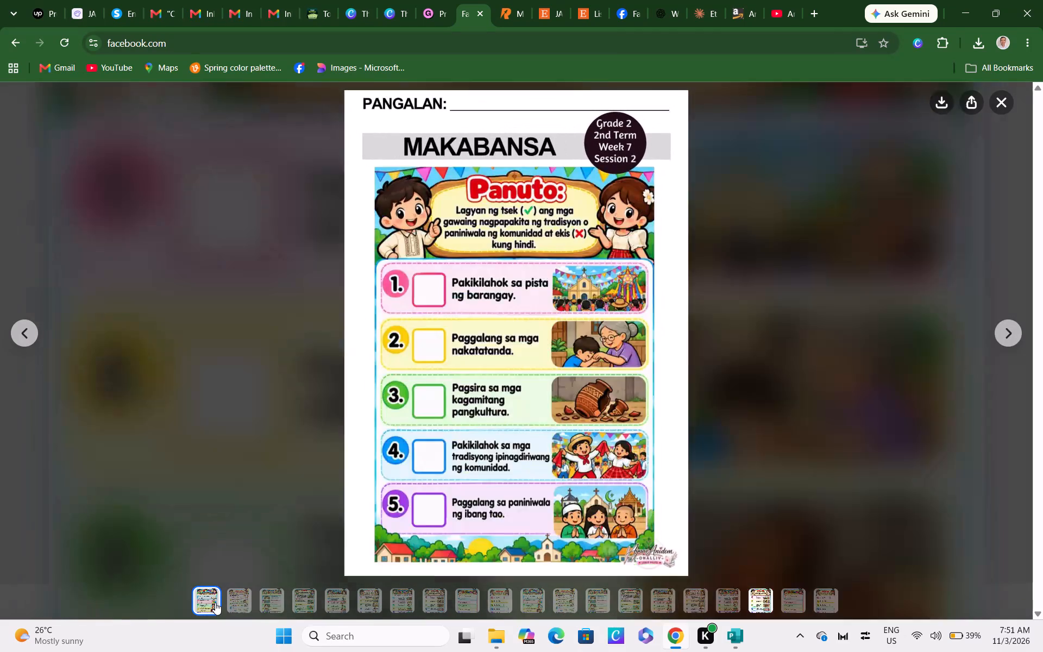
{"action": "key", "text": "Left"}
{"action": "key", "text": "Left"}
{"action": "key", "text": "Left"}
{"action": "key", "text": "Left"}
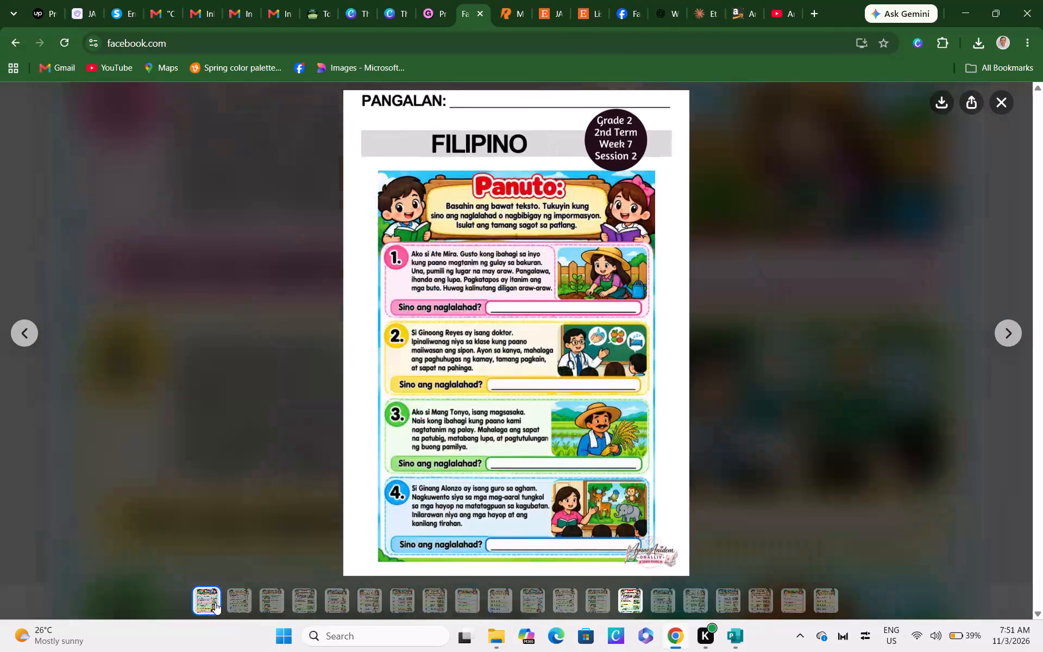
{"action": "key", "text": "Left"}
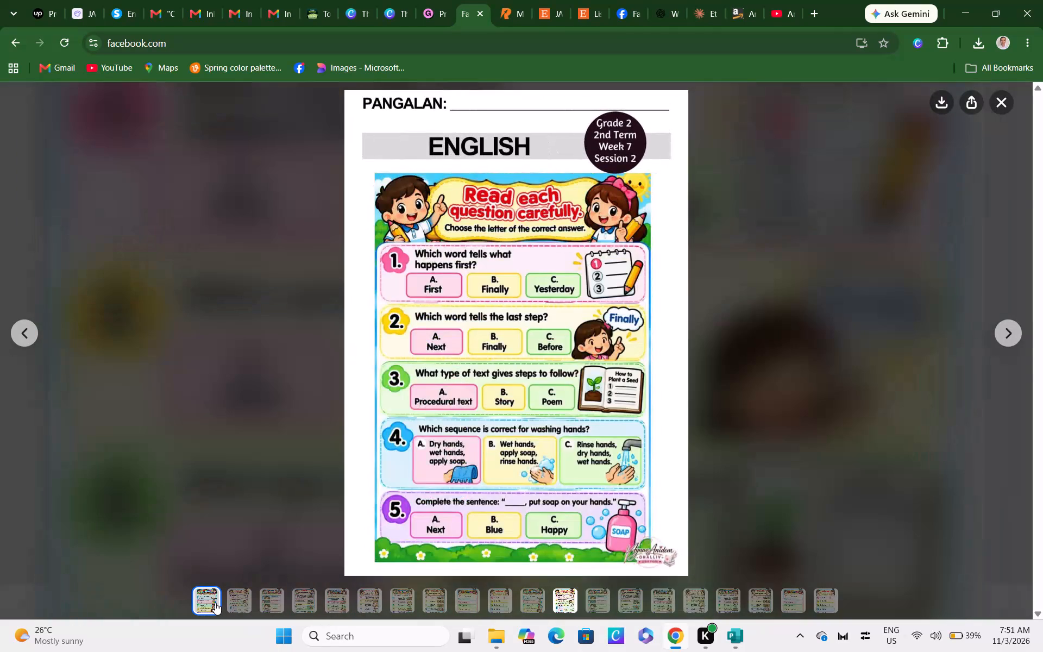
Go back through the Facebook worksheet images to the first one, checking each subject and session for repeats.
{"action": "key", "text": "Left"}
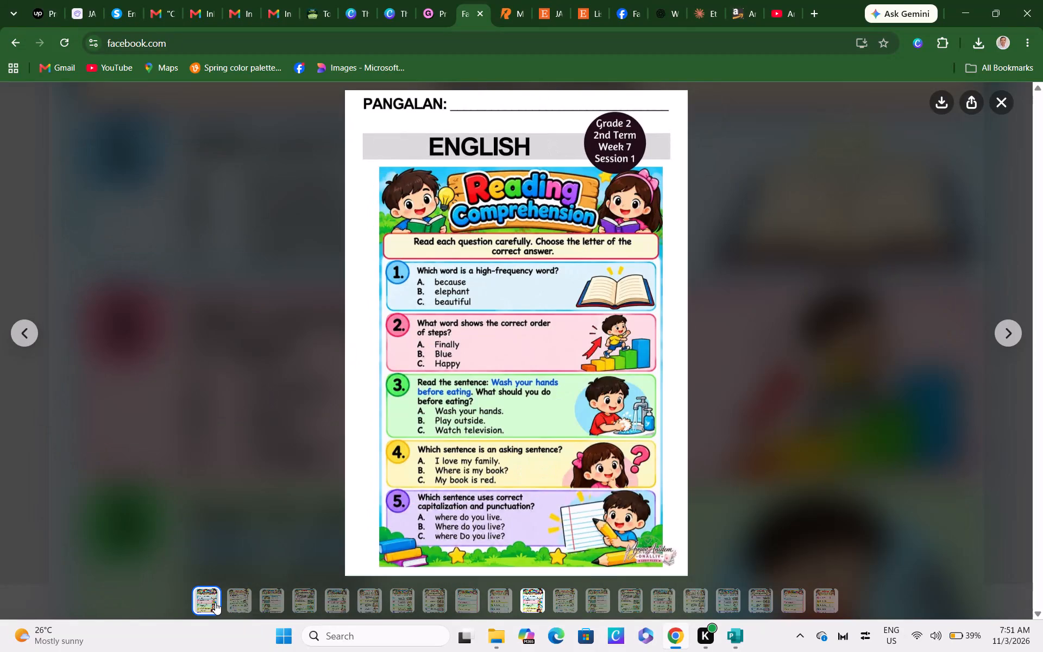
{"action": "key", "text": "Left"}
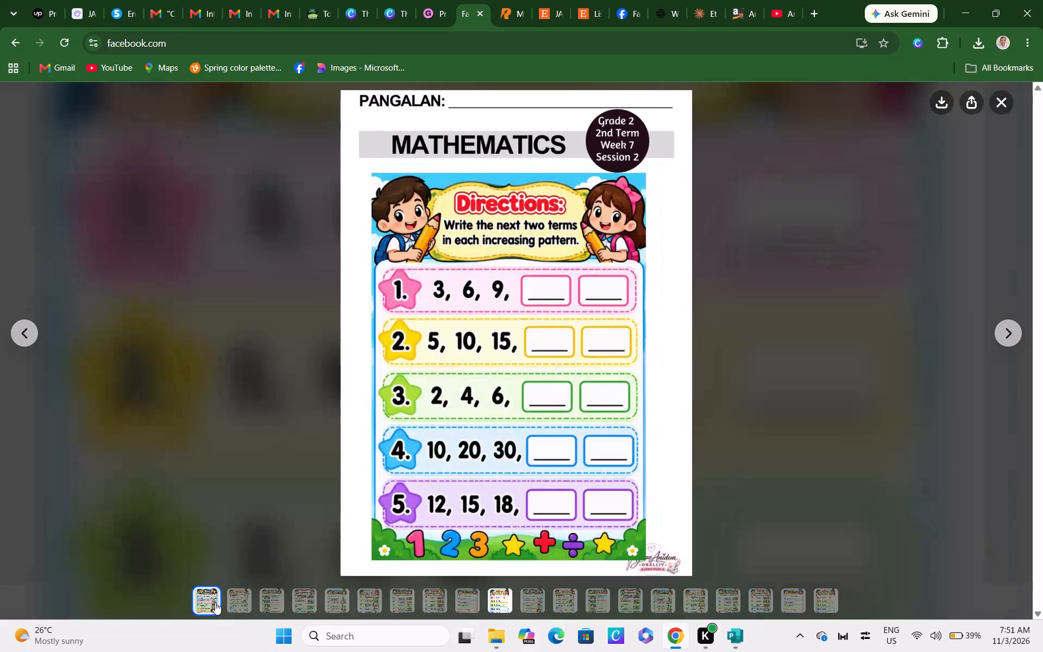
{"action": "key", "text": "Left"}
{"action": "key", "text": "Left"}
{"action": "key", "text": "Left"}
{"action": "key", "text": "Left"}
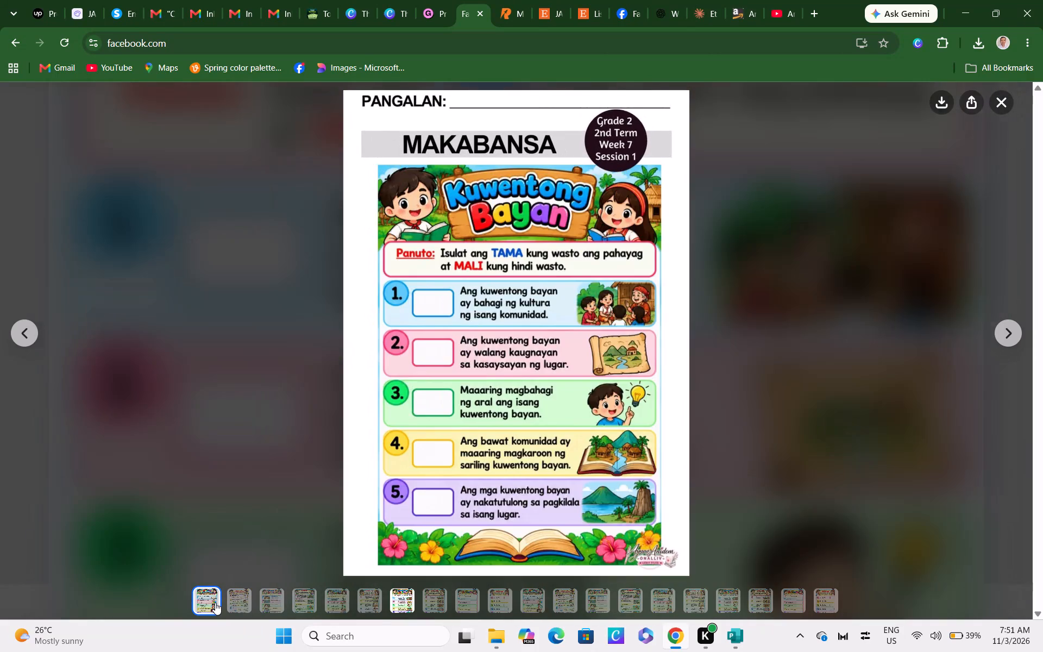
{"action": "key", "text": "Left"}
{"action": "key", "text": "Left"}
{"action": "key", "text": "Left"}
{"action": "key", "text": "Left"}
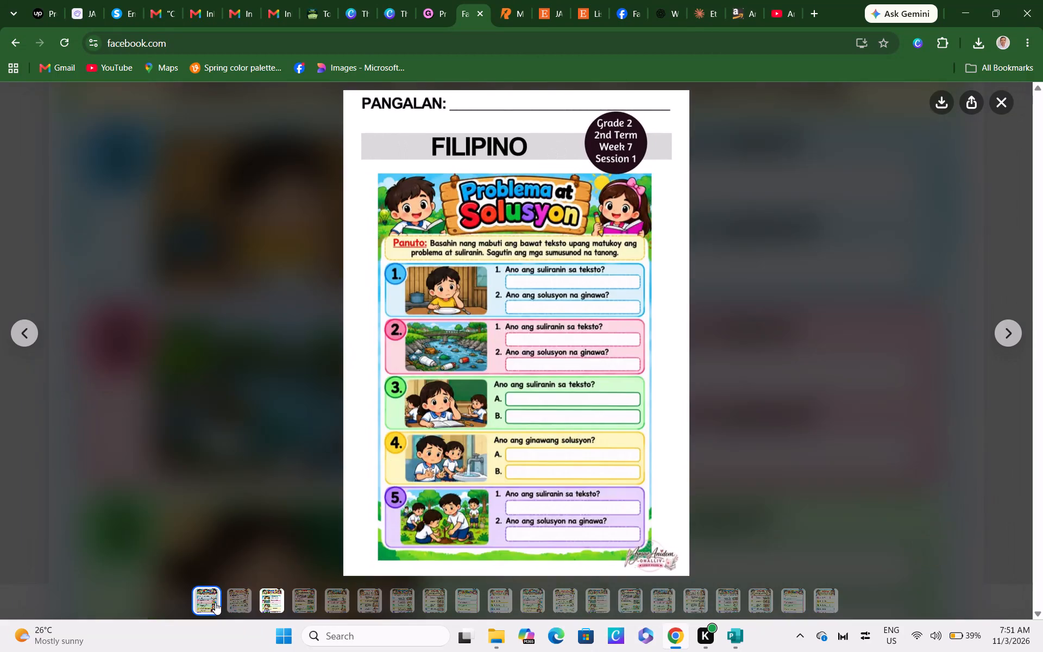
{"action": "key", "text": "Left"}
{"action": "key", "text": "Left"}
{"action": "key", "text": "Left"}
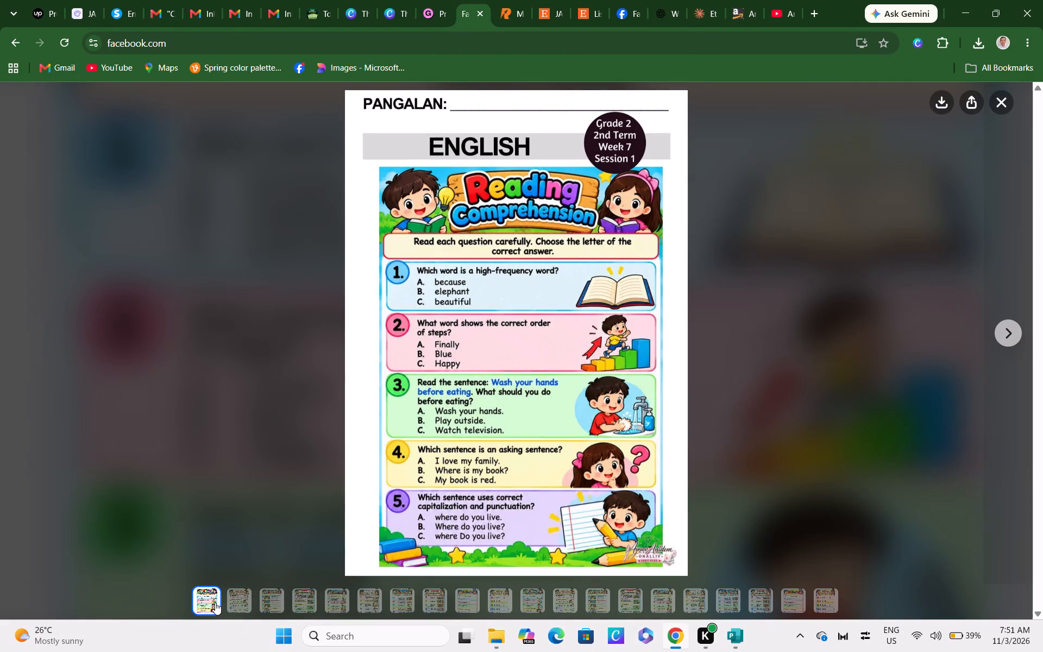
Run forward through the whole set of Facebook worksheet images, and go back again to compare the second half with the first.
{"action": "key", "text": "Right"}
{"action": "key", "text": "Right"}
{"action": "key", "text": "Right"}
{"action": "key", "text": "Right"}
{"action": "key", "text": "Right"}
{"action": "key", "text": "Right"}
{"action": "key", "text": "Right"}
{"action": "key", "text": "Right"}
{"action": "key", "text": "Right"}
{"action": "key", "text": "Right"}
{"action": "key", "text": "Right"}
{"action": "key", "text": "Right"}
{"action": "key", "text": "Right"}
{"action": "key", "text": "Right"}
{"action": "key", "text": "Right"}
{"action": "key", "text": "Right"}
{"action": "key", "text": "Right"}
{"action": "key", "text": "Right"}
{"action": "key", "text": "Right"}
{"action": "key", "text": "Right"}
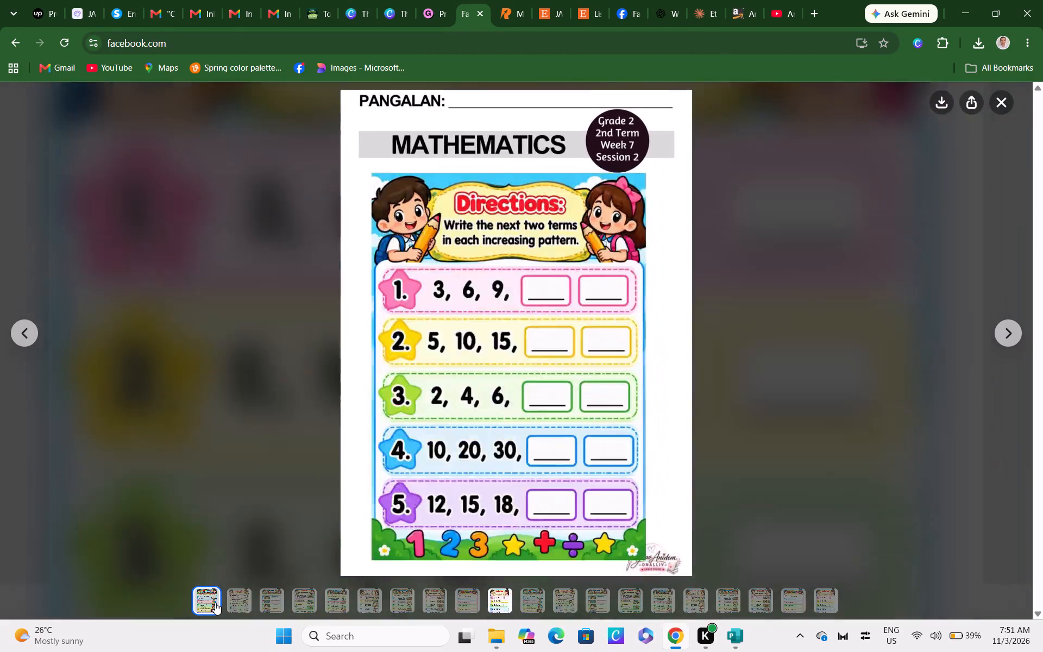
{"action": "key", "text": "Left"}
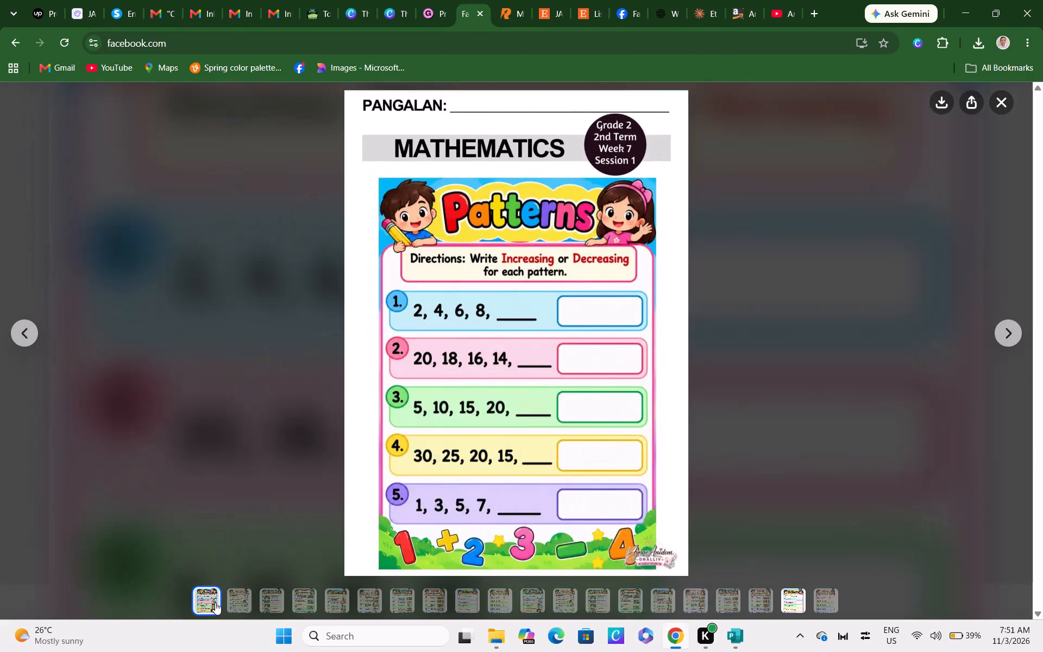
{"action": "key", "text": "Left"}
{"action": "key", "text": "Left"}
{"action": "key", "text": "Left"}
{"action": "key", "text": "Left"}
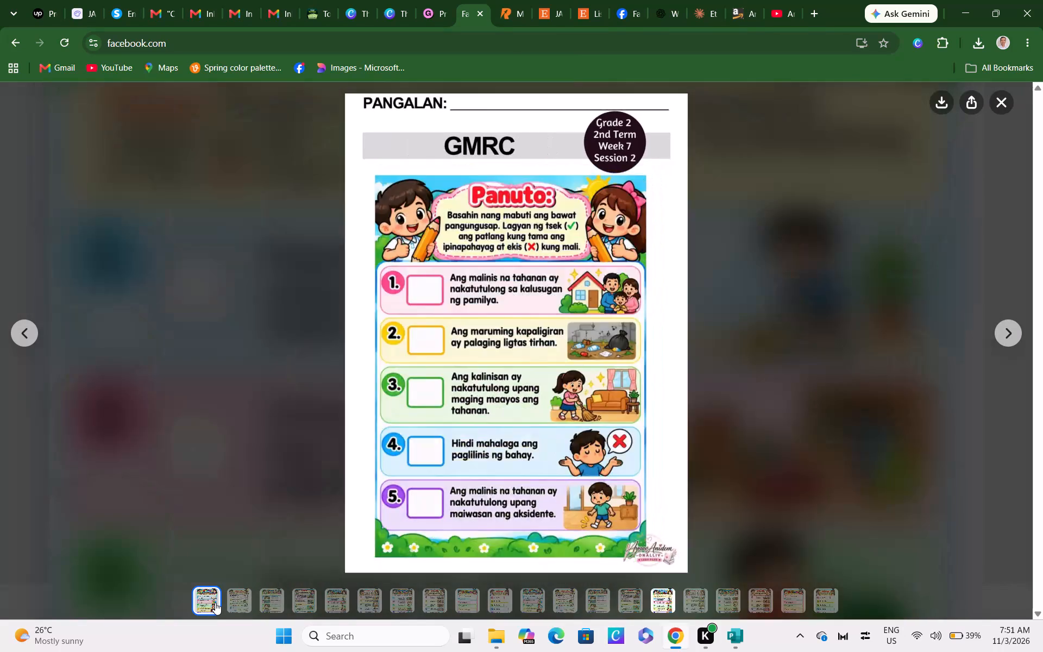
{"action": "key", "text": "Left"}
{"action": "key", "text": "Left"}
{"action": "key", "text": "Left"}
{"action": "key", "text": "Left"}
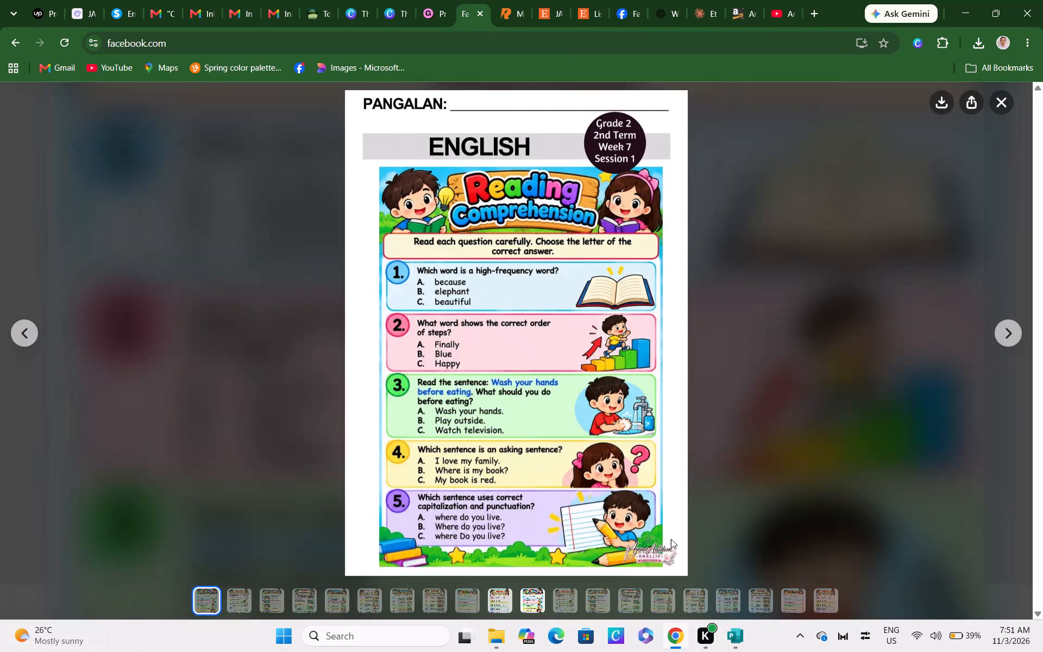
Switch to Publisher and look through the thumbnails of pages 1 to 20 to check for repeated worksheets.
{"action": "left_click", "coordinate": [730, 639]}
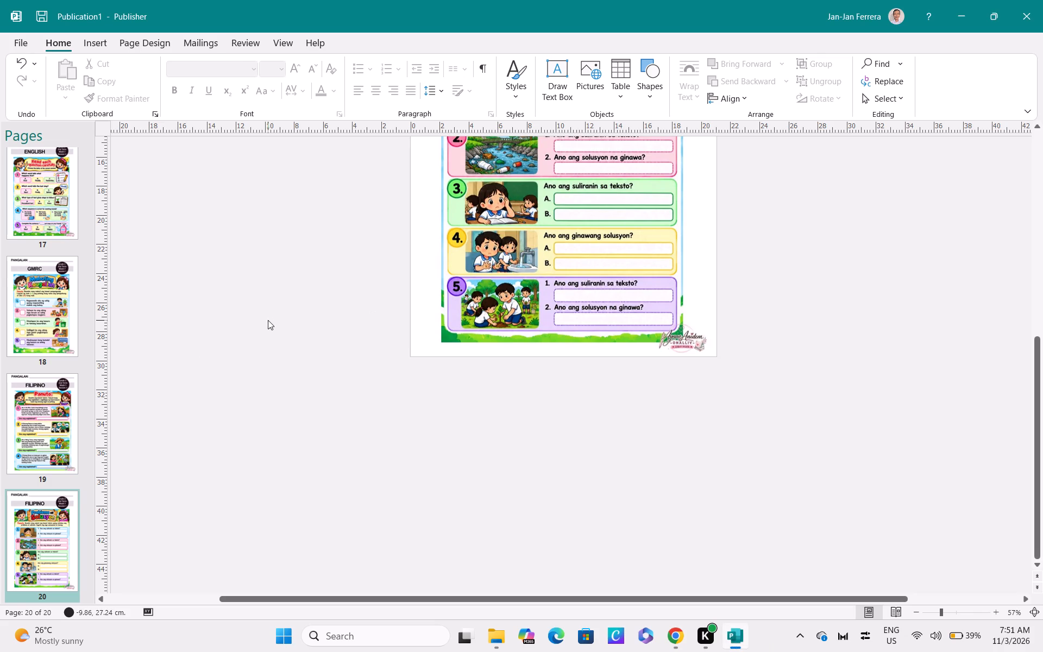
{"action": "left_click_drag", "start_coordinate": [87, 524], "coordinate": [128, 148]}
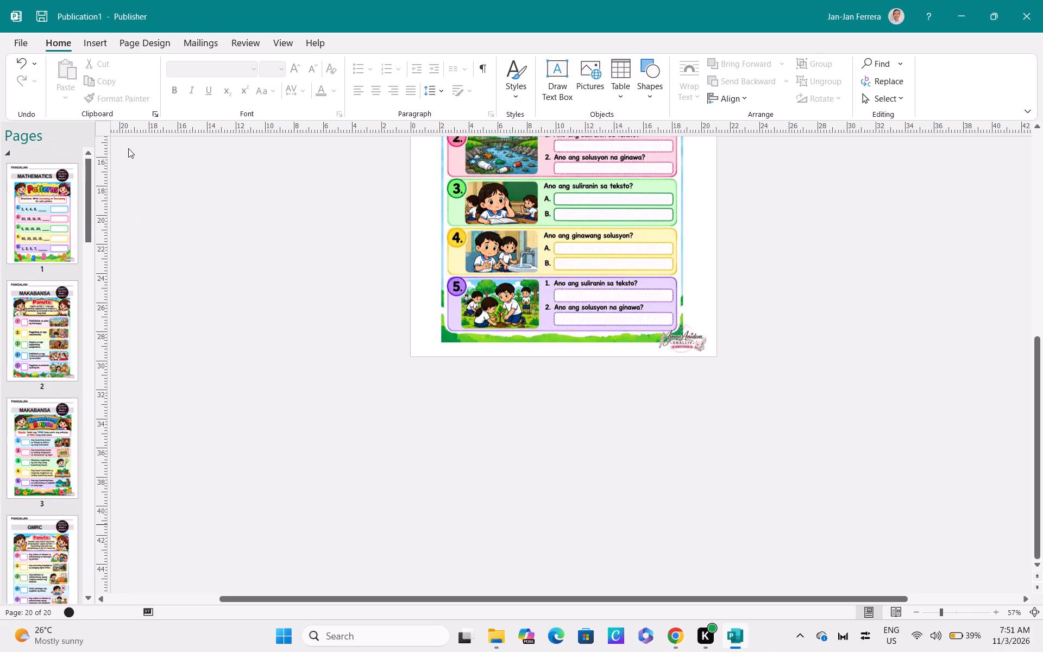
{"action": "left_click_drag", "start_coordinate": [128, 148], "coordinate": [106, 550]}
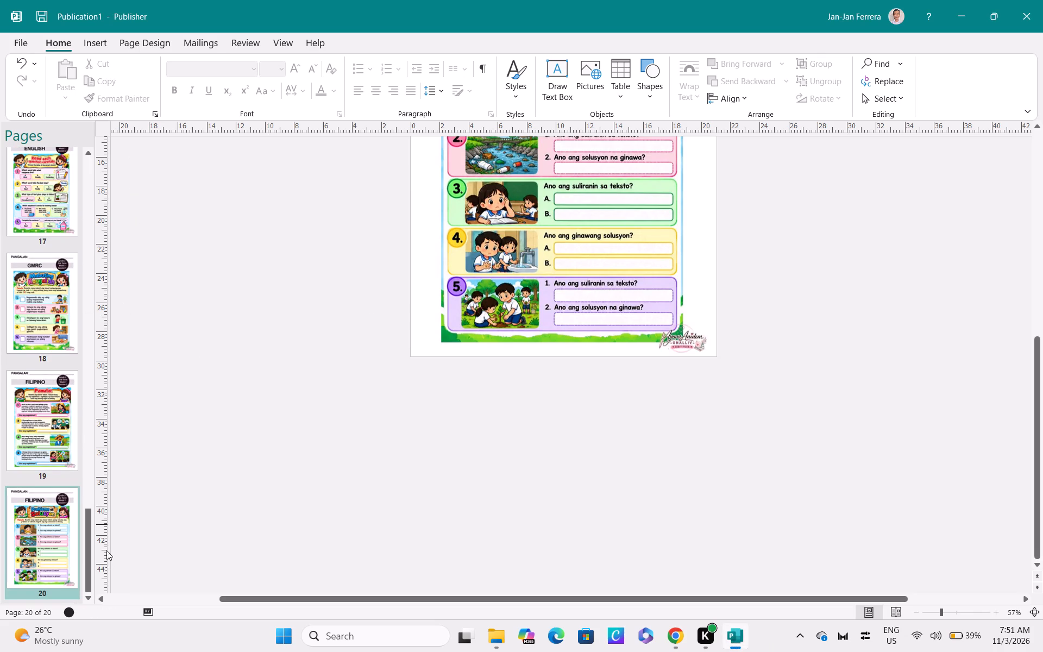
{"action": "left_click_drag", "start_coordinate": [106, 550], "coordinate": [111, 446]}
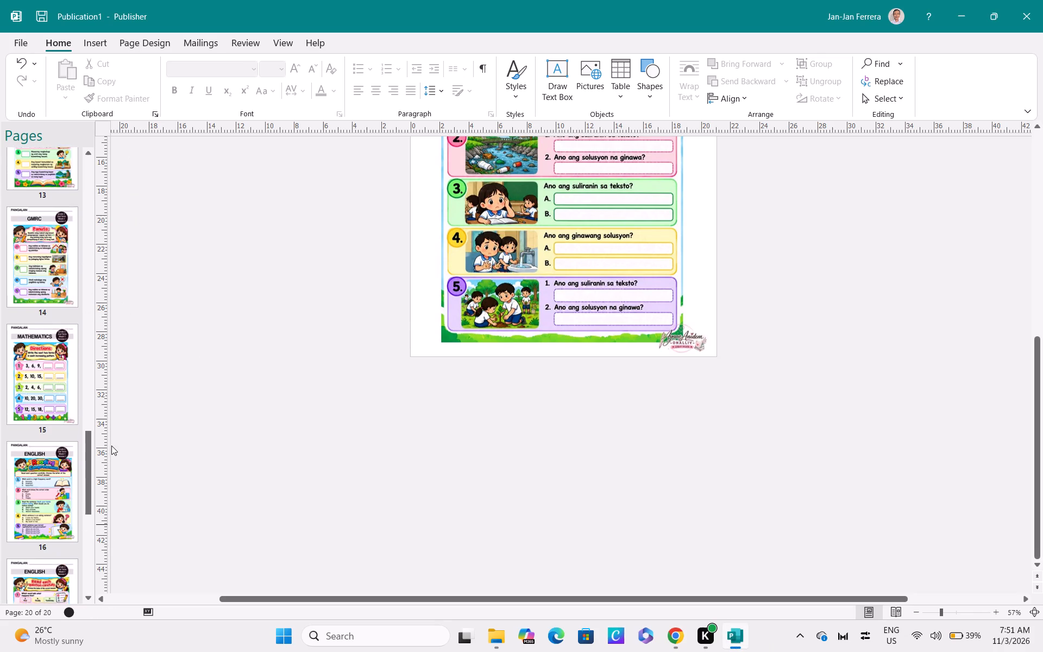
{"action": "left_click_drag", "start_coordinate": [111, 446], "coordinate": [134, 387]}
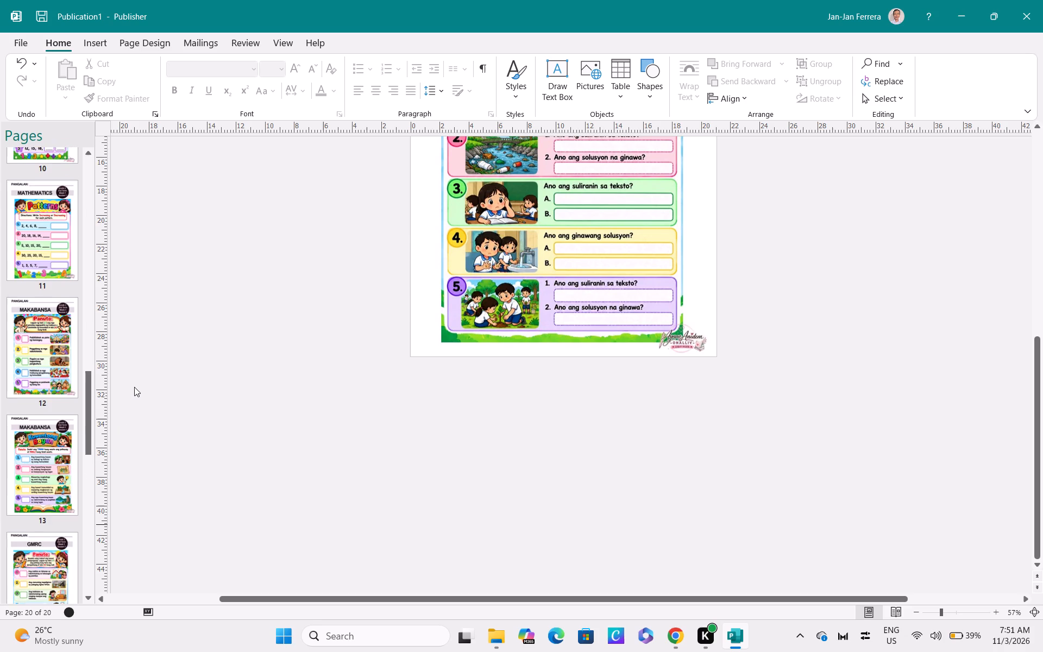
{"action": "left_click_drag", "start_coordinate": [134, 387], "coordinate": [146, 227]}
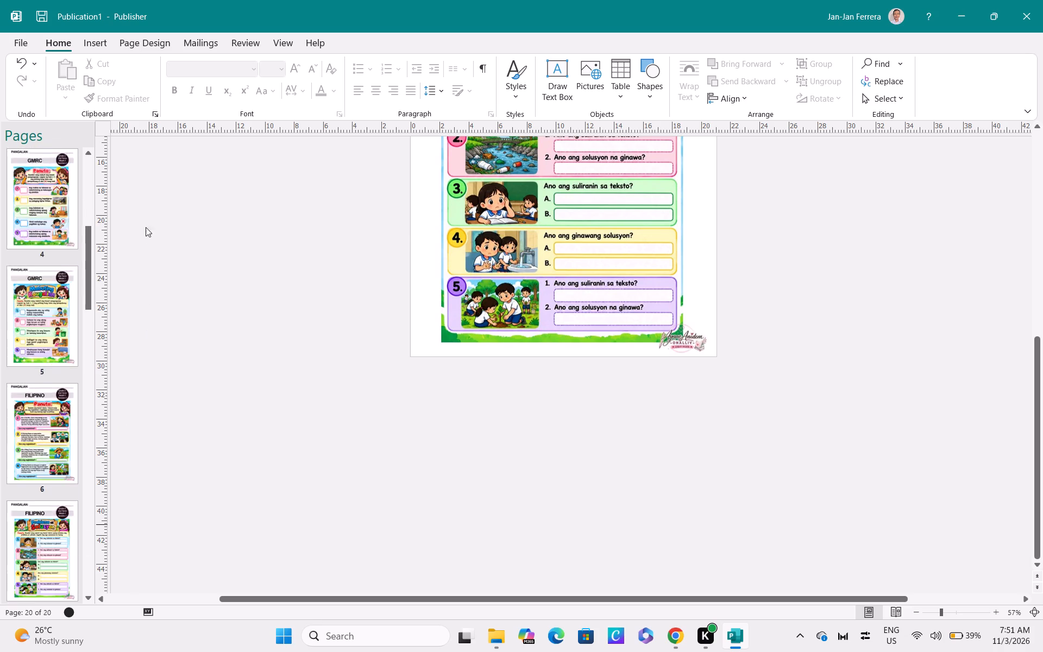
{"action": "left_click_drag", "start_coordinate": [146, 227], "coordinate": [112, 319]}
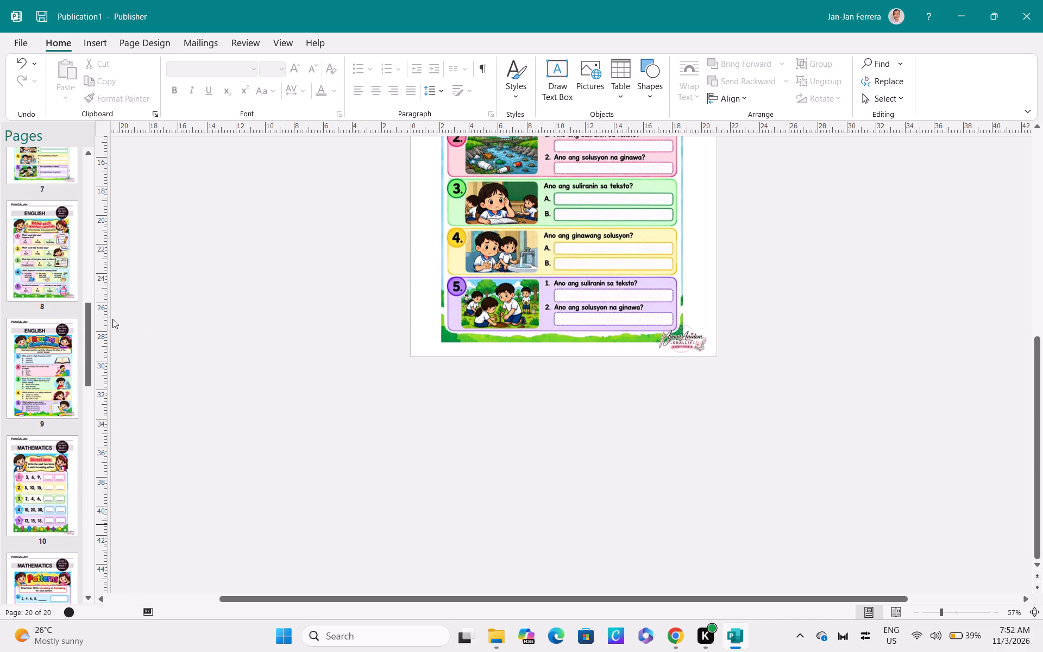
{"action": "left_click_drag", "start_coordinate": [112, 319], "coordinate": [106, 356]}
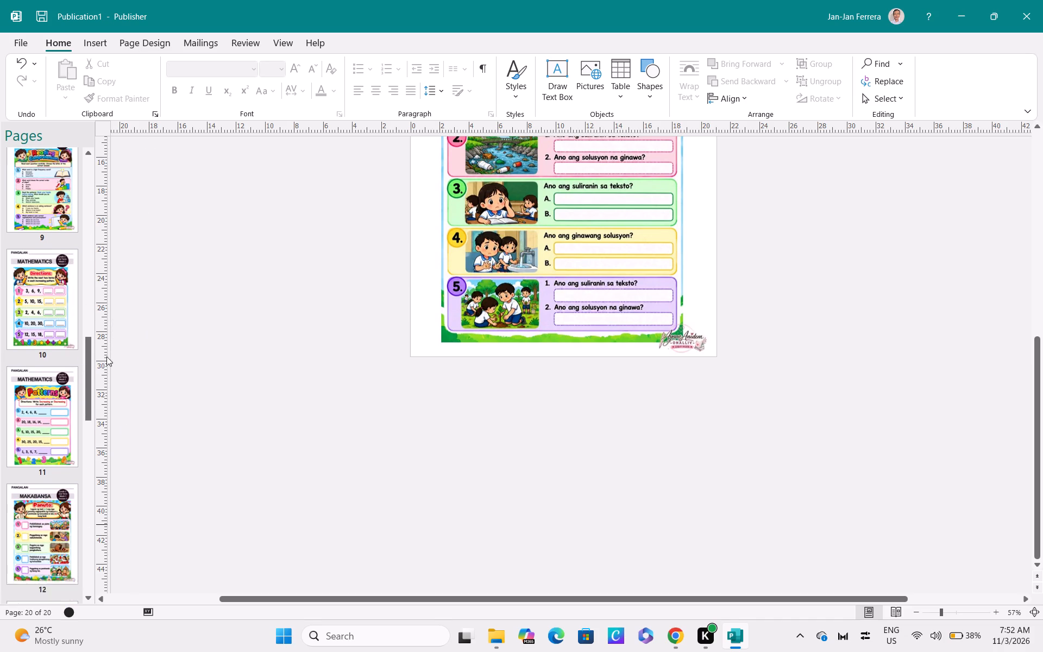
{"action": "left_click_drag", "start_coordinate": [106, 356], "coordinate": [106, 362]}
Try to delete page 11, the second copy of the Mathematics Patterns worksheet.
{"action": "left_click", "coordinate": [27, 381]}
{"action": "key", "text": "BackSpace"}
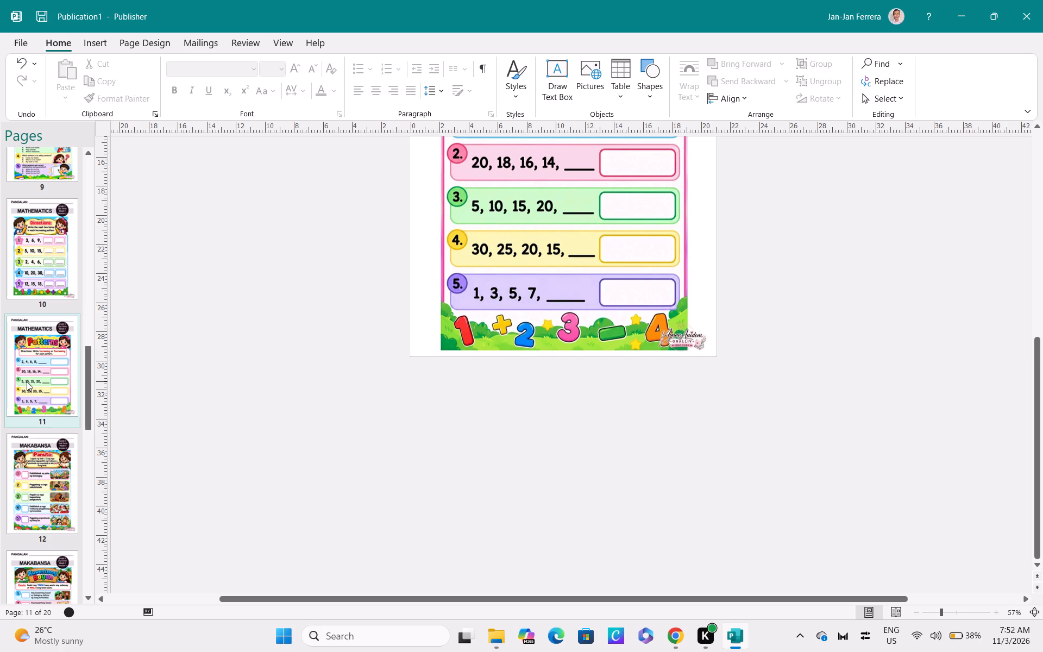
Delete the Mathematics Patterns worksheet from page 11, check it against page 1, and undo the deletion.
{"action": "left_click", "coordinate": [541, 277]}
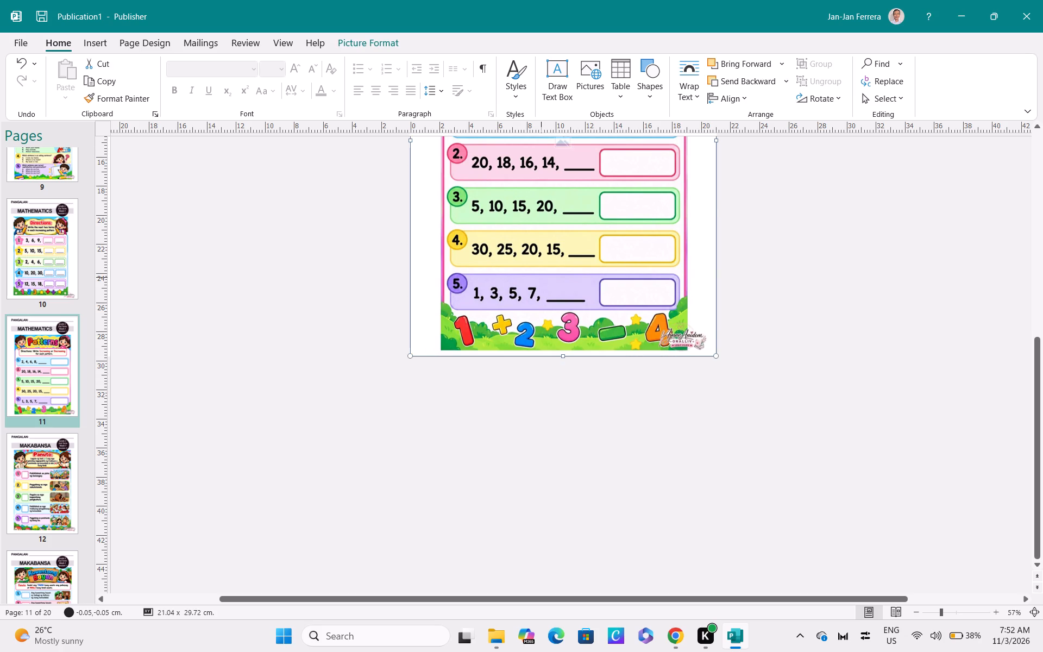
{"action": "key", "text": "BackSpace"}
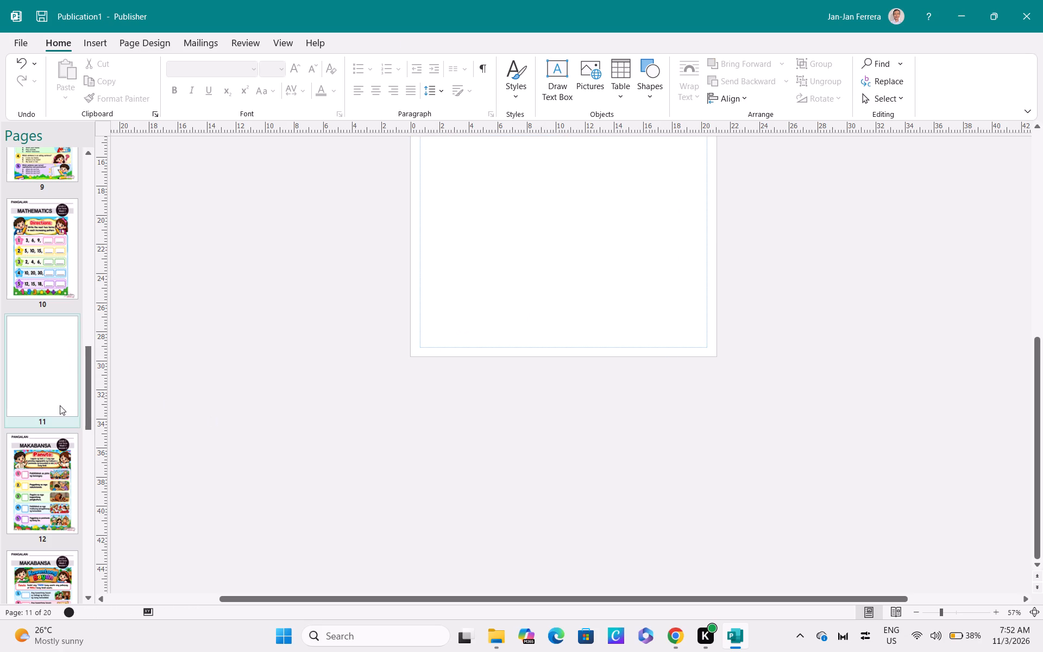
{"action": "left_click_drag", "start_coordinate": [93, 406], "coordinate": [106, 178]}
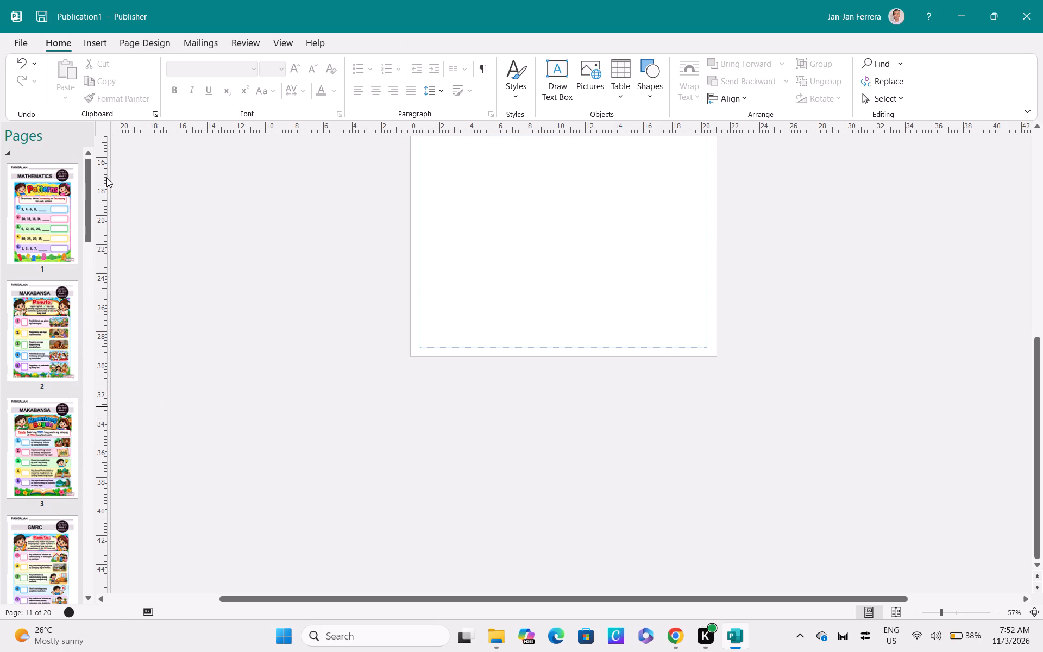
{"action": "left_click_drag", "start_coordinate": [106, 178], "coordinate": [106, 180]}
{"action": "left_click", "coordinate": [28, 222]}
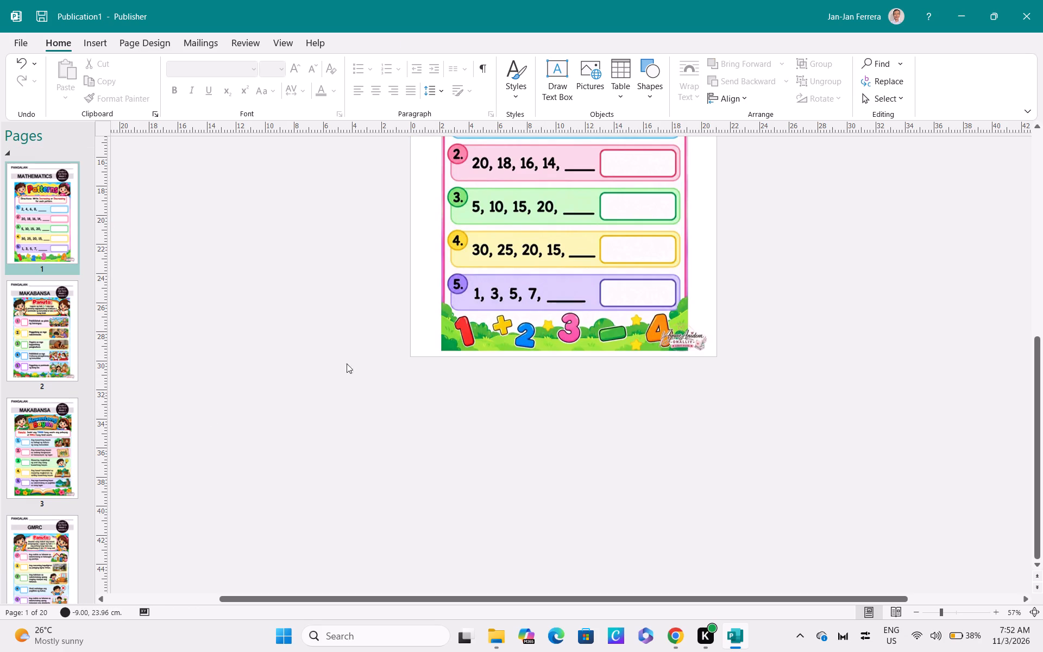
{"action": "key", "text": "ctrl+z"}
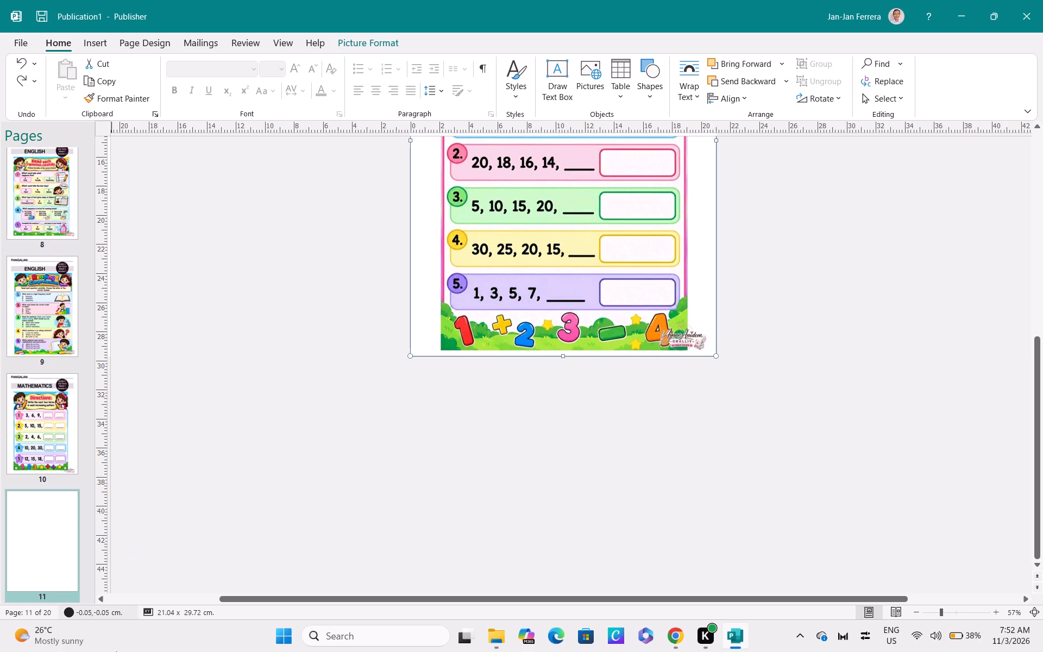
Delete the repeated Mathematics Patterns worksheet from page 11, leaving the copy on page 1.
{"action": "left_click", "coordinate": [172, 333]}
{"action": "left_click", "coordinate": [59, 528]}
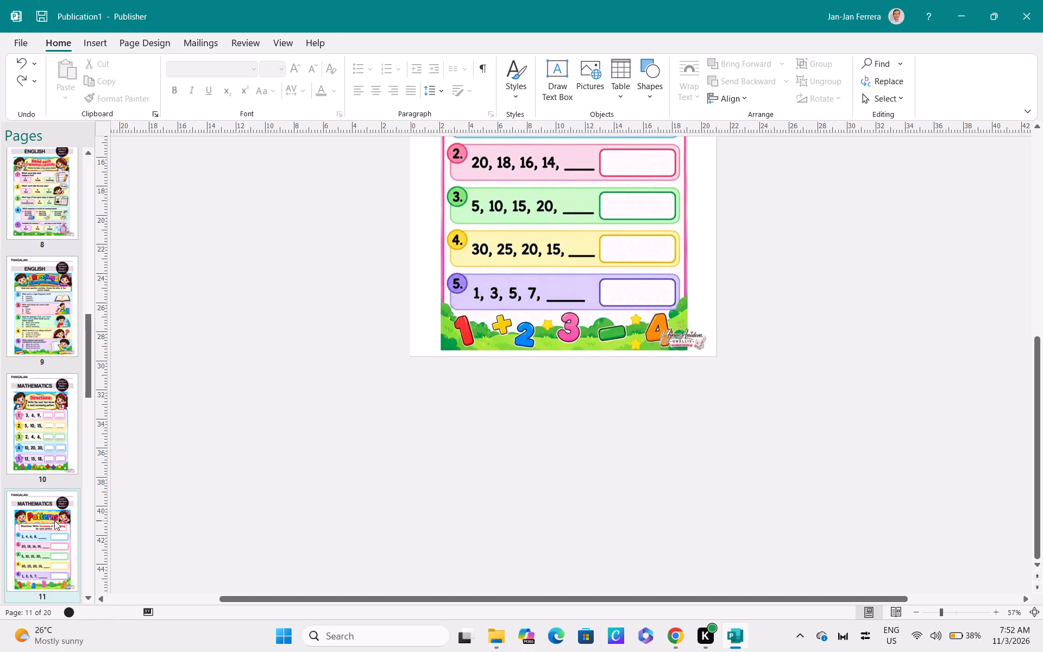
{"action": "left_click", "coordinate": [54, 521]}
{"action": "left_click", "coordinate": [573, 302]}
{"action": "key", "text": "BackSpace"}
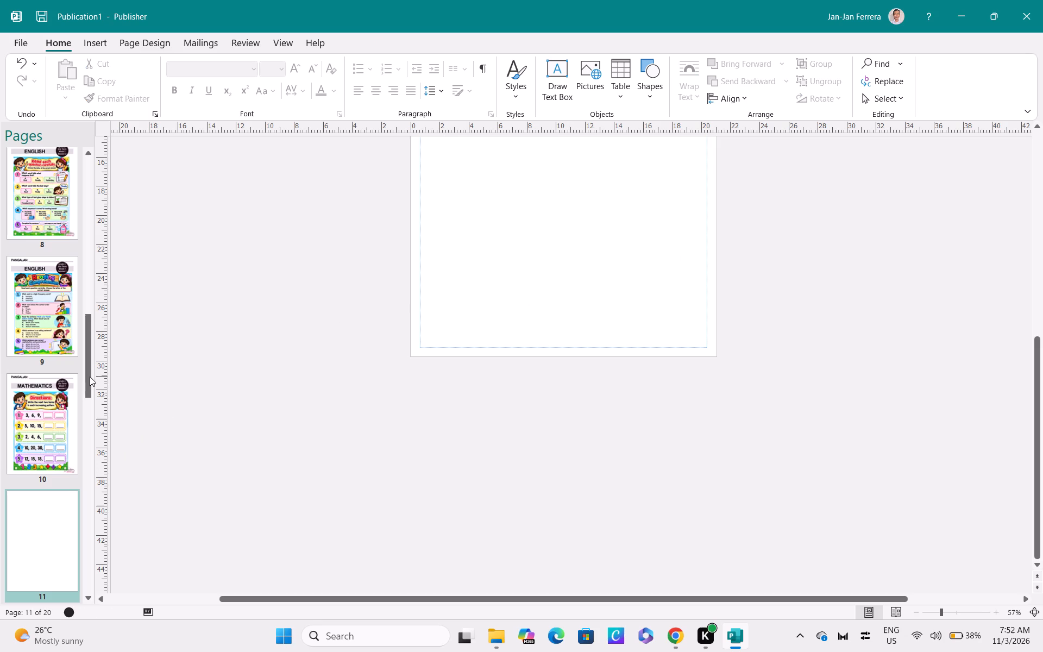
Compare the worksheets on pages 1 to 20 by their thumbnails to look for repeated ones.
{"action": "left_click_drag", "start_coordinate": [90, 377], "coordinate": [100, 228]}
{"action": "left_click", "coordinate": [48, 205]}
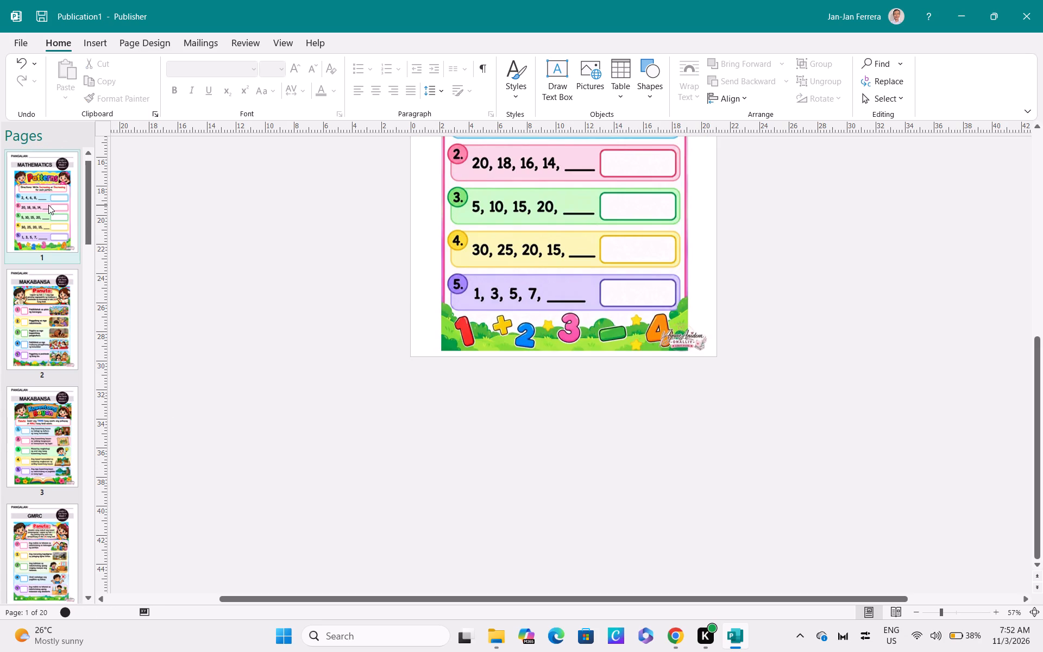
{"action": "left_click_drag", "start_coordinate": [91, 216], "coordinate": [92, 350]}
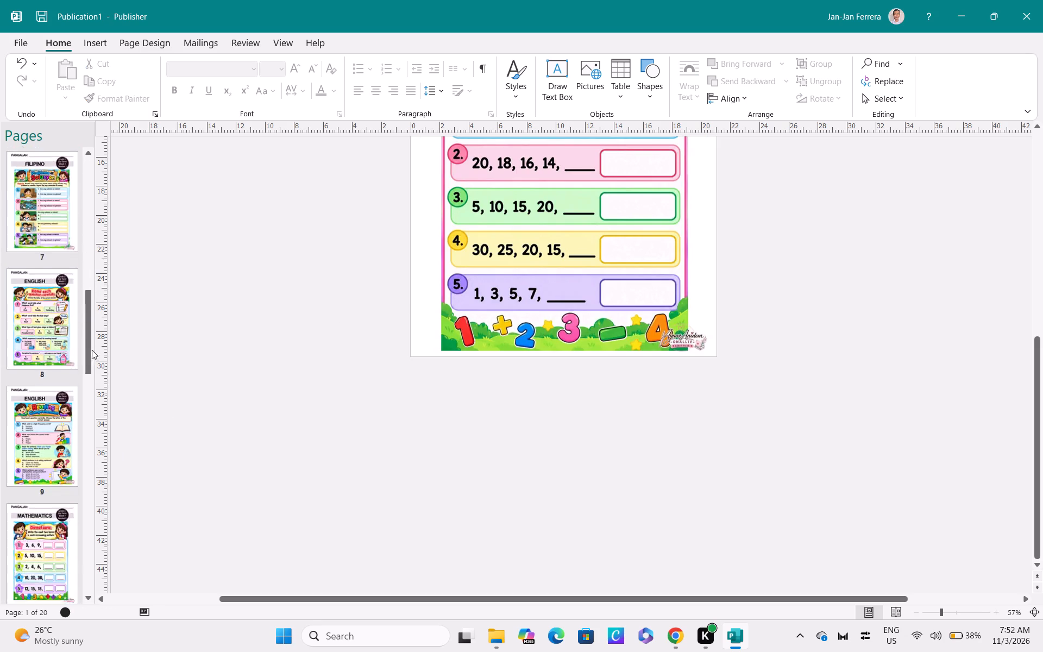
{"action": "left_click_drag", "start_coordinate": [92, 350], "coordinate": [90, 195]}
{"action": "left_click_drag", "start_coordinate": [86, 187], "coordinate": [108, 298]}
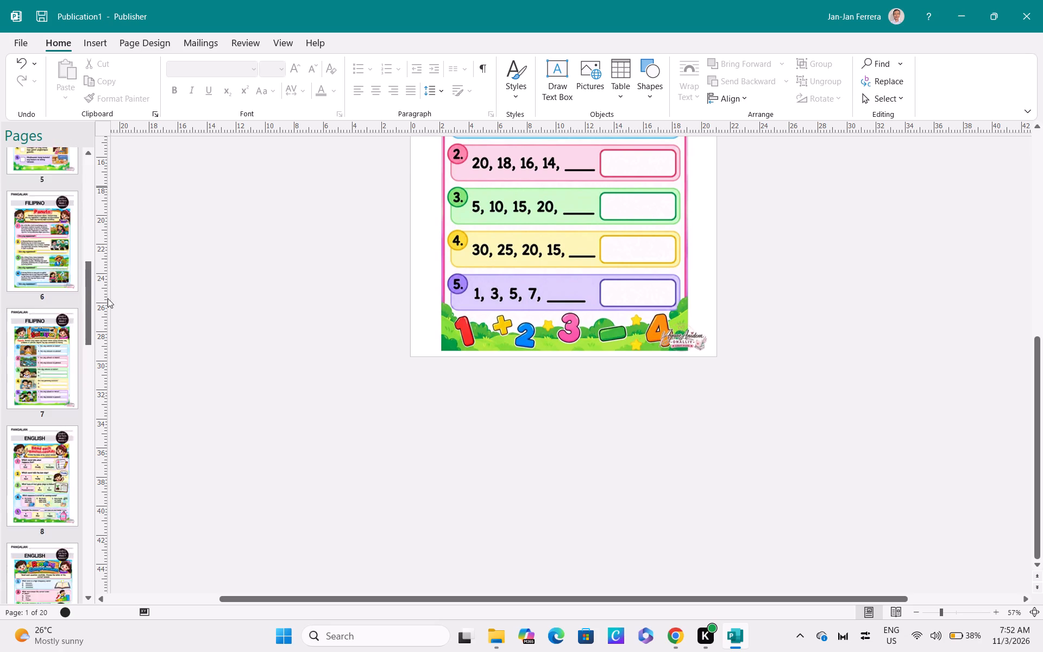
{"action": "left_click_drag", "start_coordinate": [108, 298], "coordinate": [111, 391]}
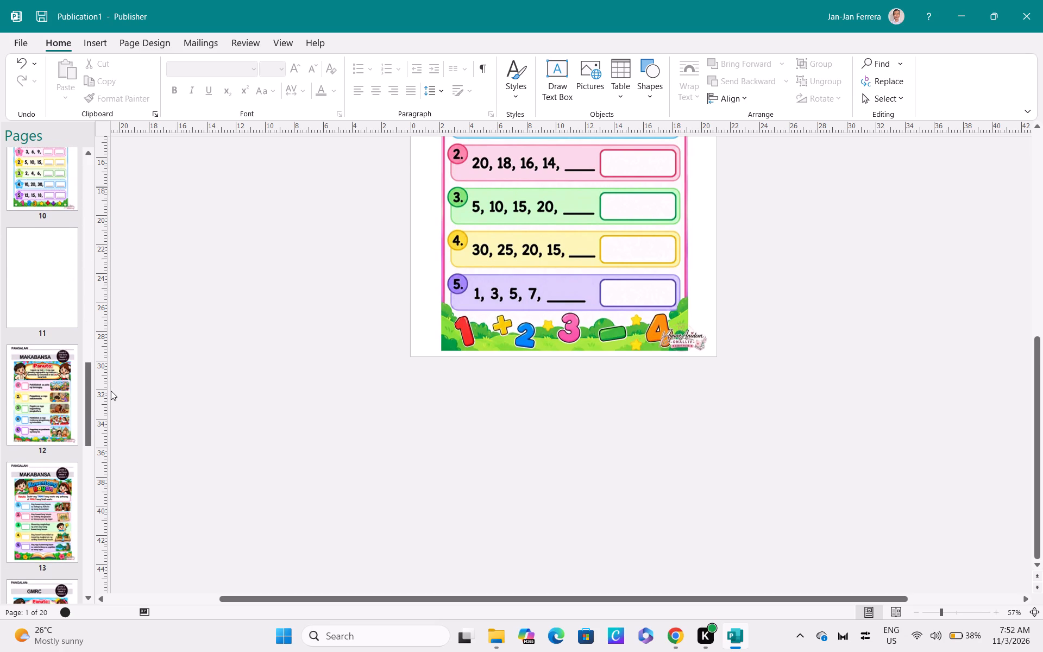
{"action": "left_click_drag", "start_coordinate": [111, 391], "coordinate": [111, 447]}
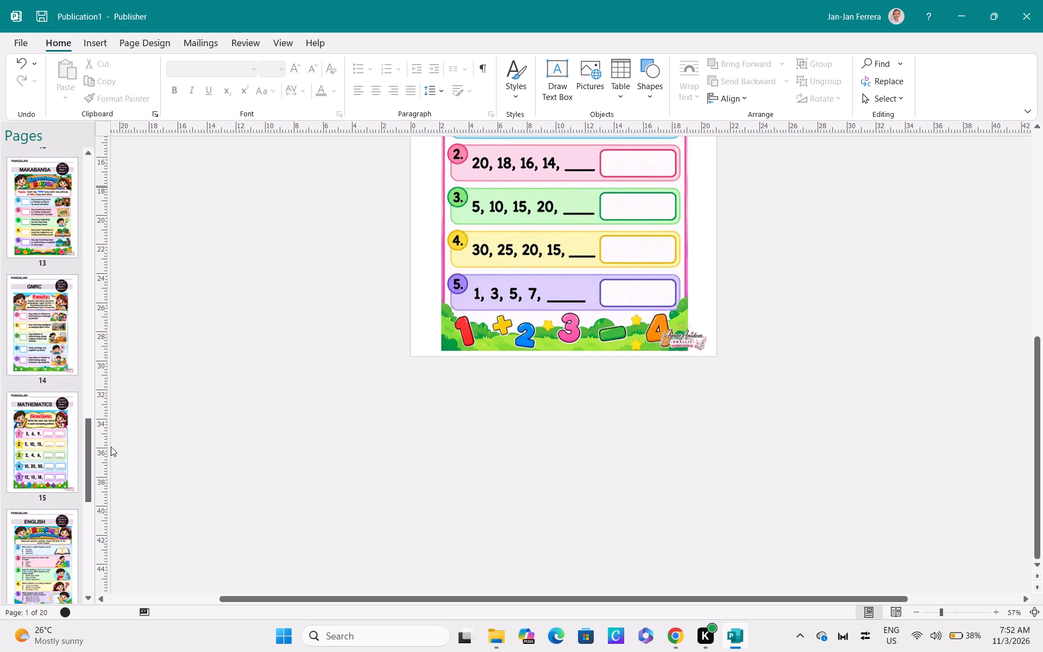
{"action": "left_click_drag", "start_coordinate": [111, 447], "coordinate": [110, 448]}
{"action": "left_click_drag", "start_coordinate": [87, 452], "coordinate": [89, 465]}
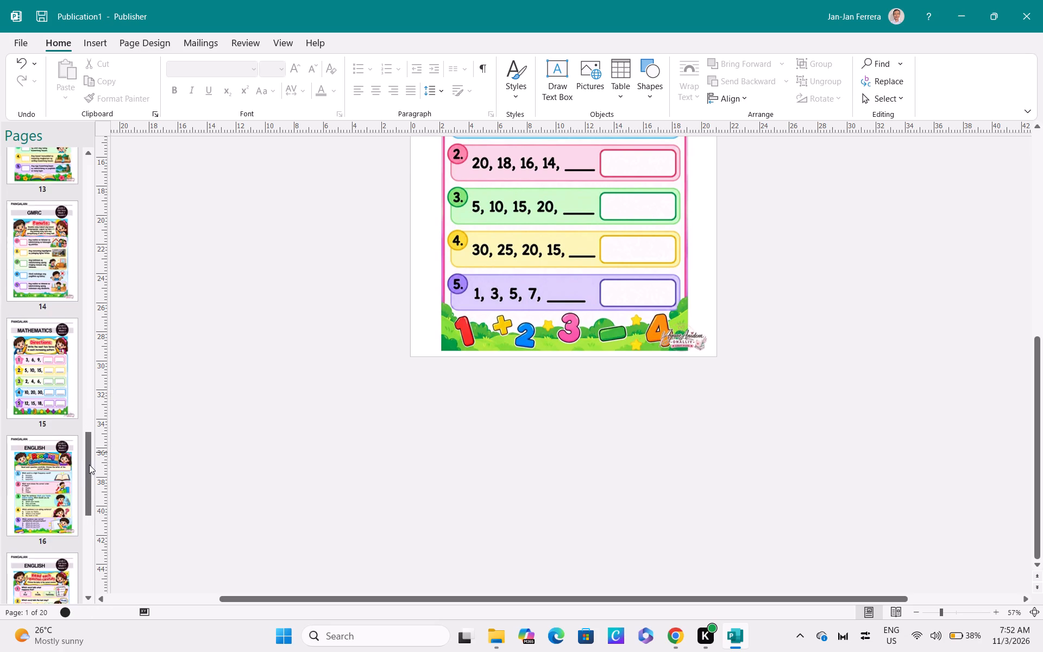
{"action": "left_click_drag", "start_coordinate": [89, 465], "coordinate": [87, 515]}
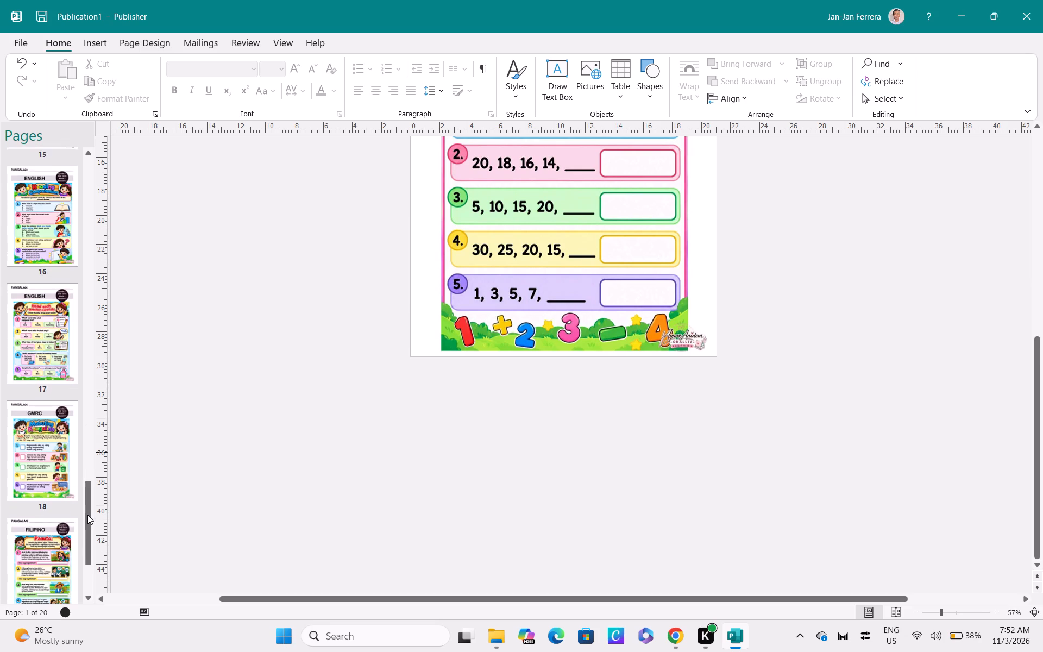
{"action": "left_click_drag", "start_coordinate": [87, 515], "coordinate": [87, 550]}
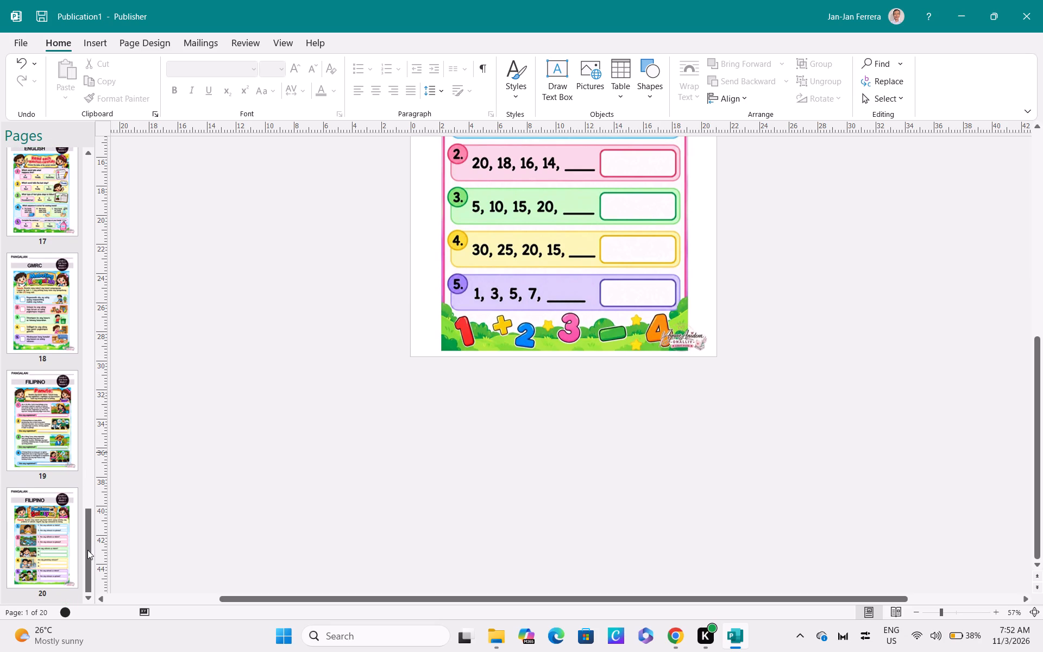
{"action": "left_click_drag", "start_coordinate": [87, 550], "coordinate": [90, 537]}
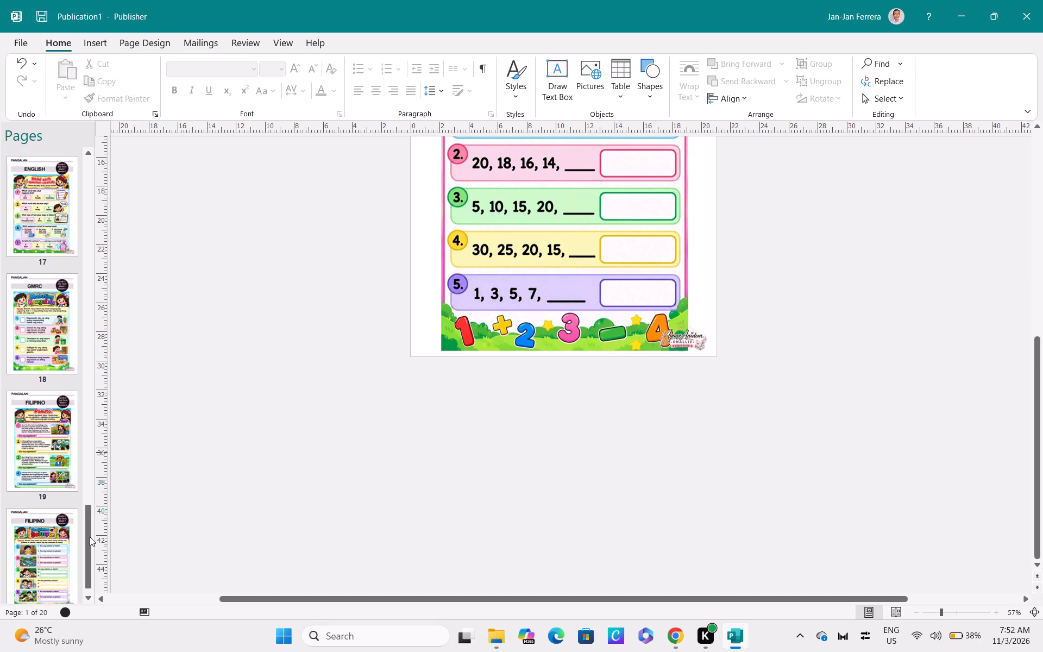
Go through the worksheet thumbnails again from page 1 to page 12, comparing their subjects and titles for repeats.
{"action": "left_click_drag", "start_coordinate": [90, 537], "coordinate": [109, 153]}
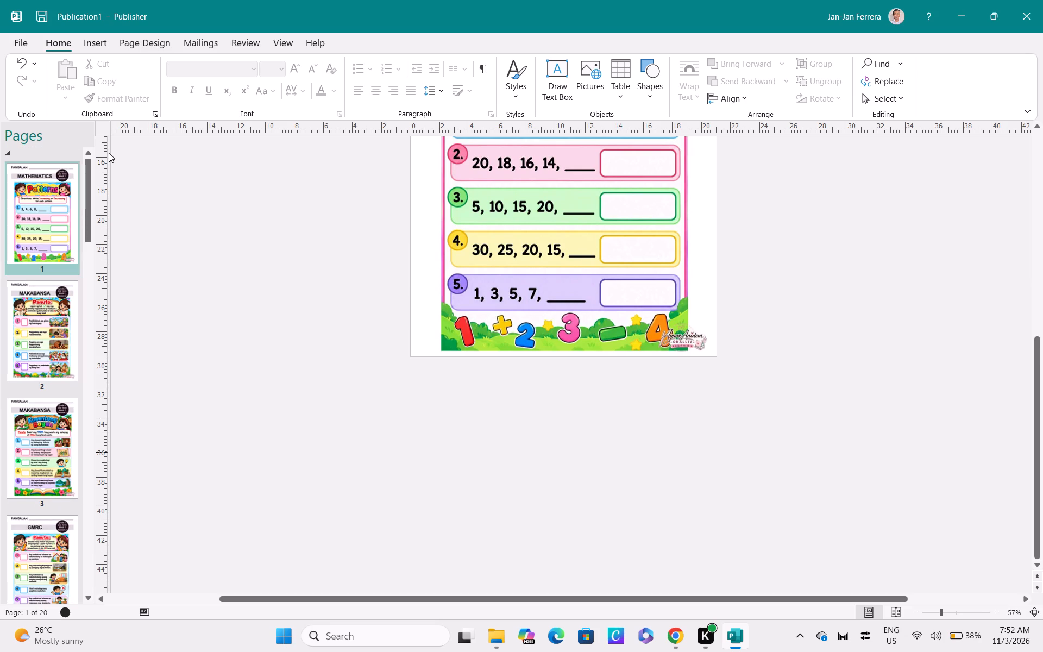
{"action": "left_click_drag", "start_coordinate": [109, 153], "coordinate": [109, 152]}
{"action": "left_click_drag", "start_coordinate": [109, 152], "coordinate": [92, 239]}
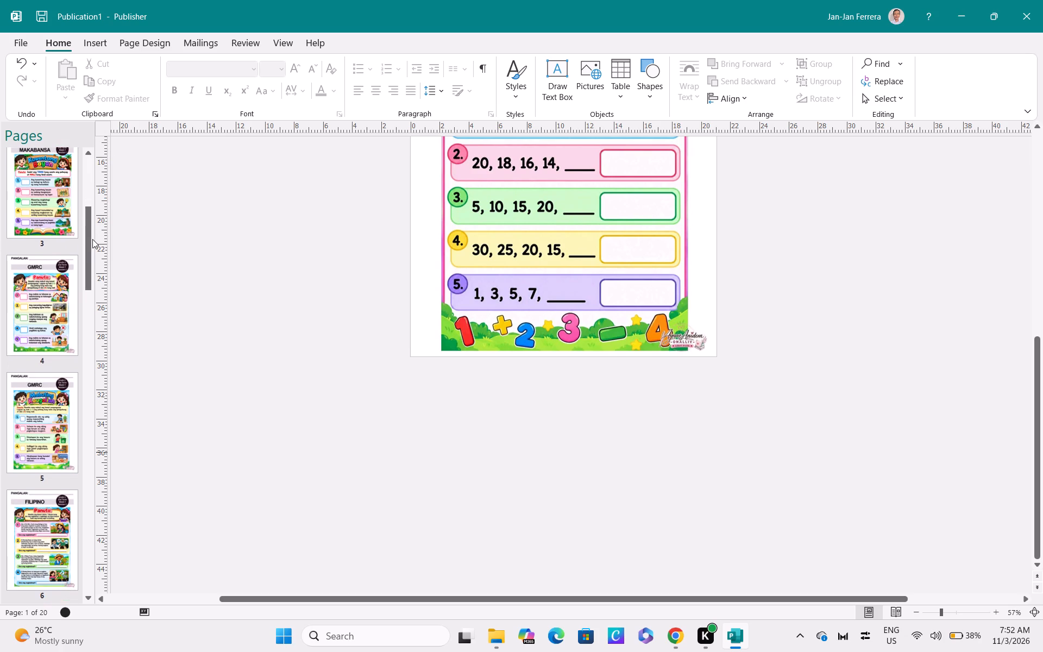
{"action": "left_click_drag", "start_coordinate": [92, 239], "coordinate": [86, 275]}
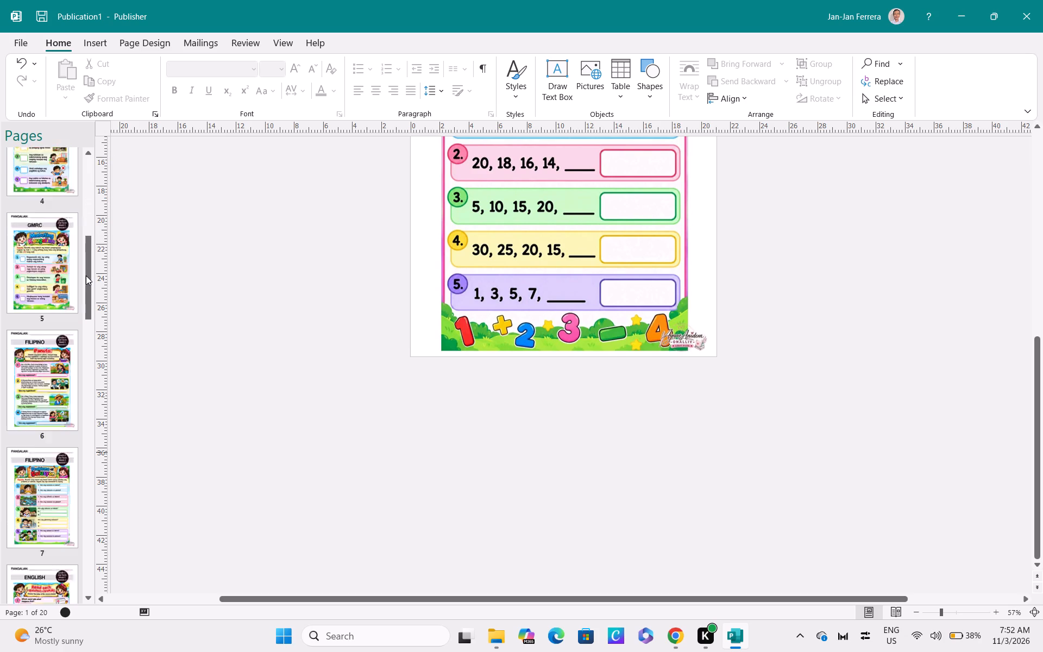
{"action": "left_click_drag", "start_coordinate": [86, 275], "coordinate": [79, 299]}
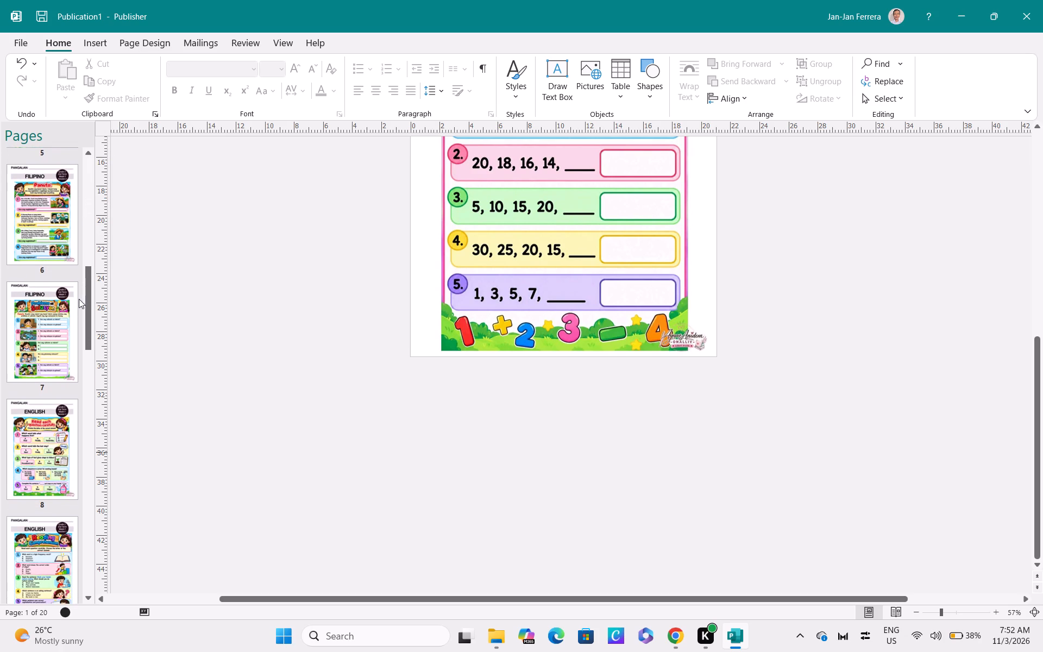
{"action": "left_click_drag", "start_coordinate": [79, 299], "coordinate": [78, 314]}
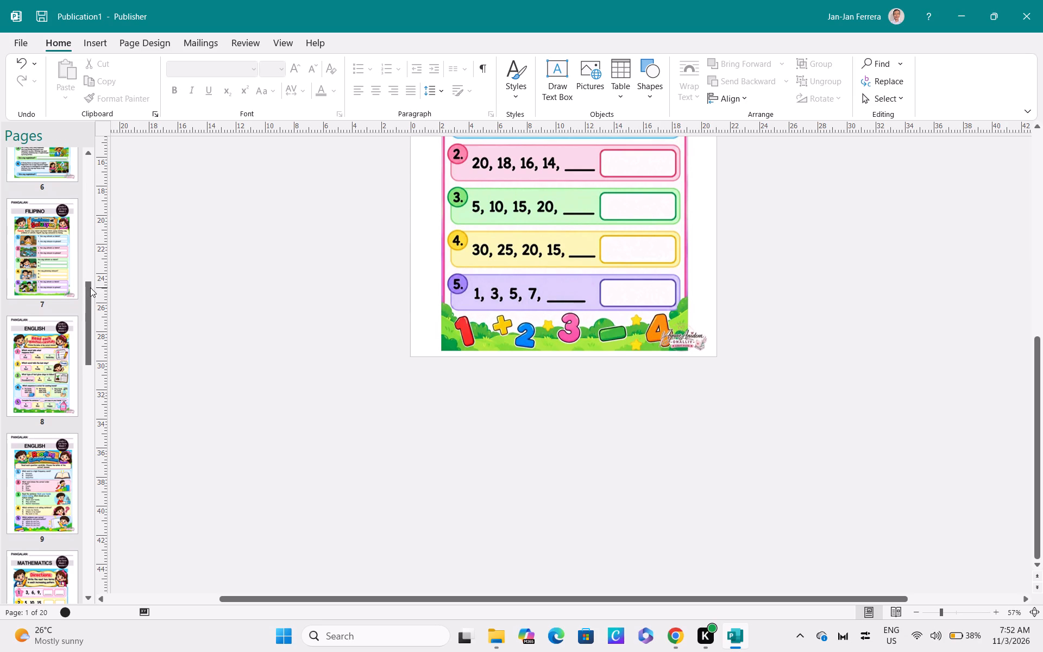
{"action": "left_click_drag", "start_coordinate": [89, 296], "coordinate": [84, 329]}
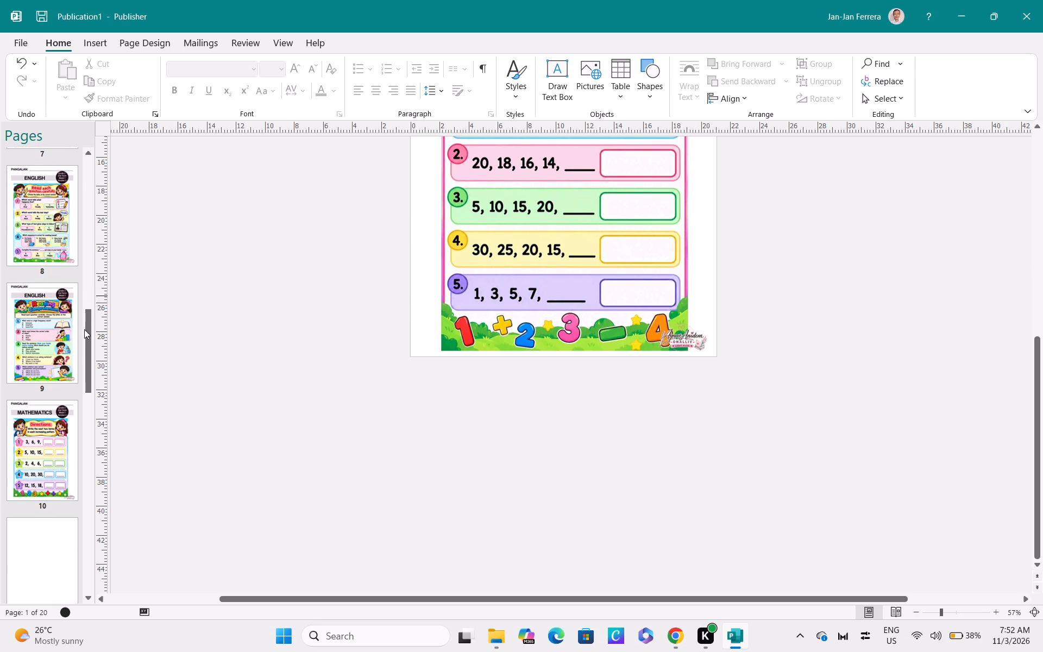
{"action": "left_click_drag", "start_coordinate": [84, 329], "coordinate": [85, 361]}
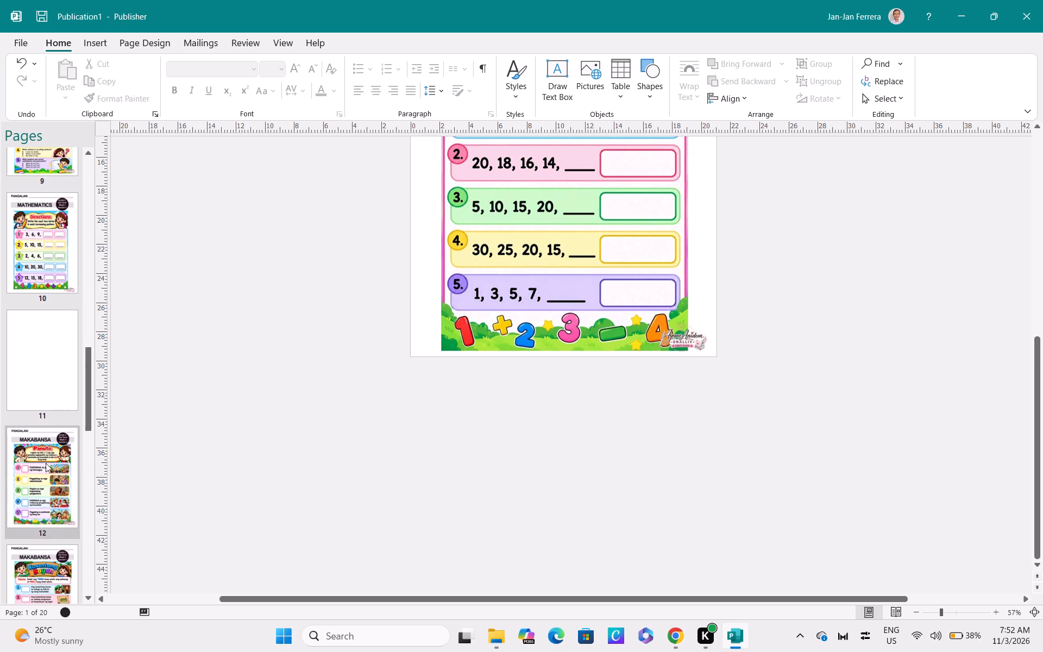
Delete the repeated Makabansa "Panuto" worksheet from page 12.
{"action": "left_click", "coordinate": [45, 458]}
{"action": "scroll", "coordinate": [44, 458], "scroll_direction": "down", "scroll_amount": 8}
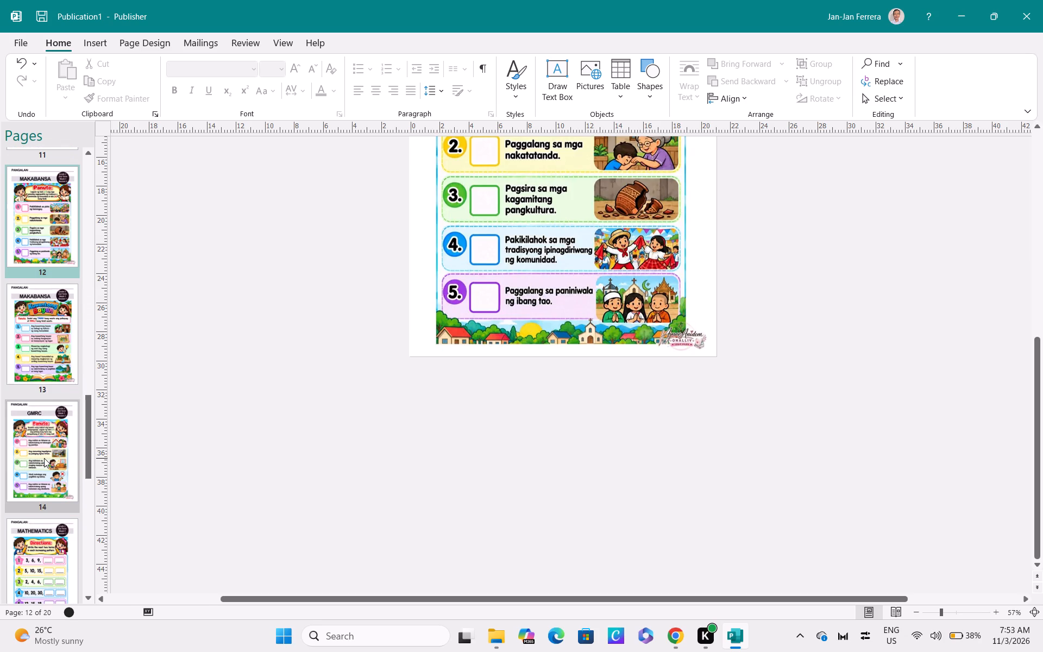
{"action": "left_click", "coordinate": [618, 197]}
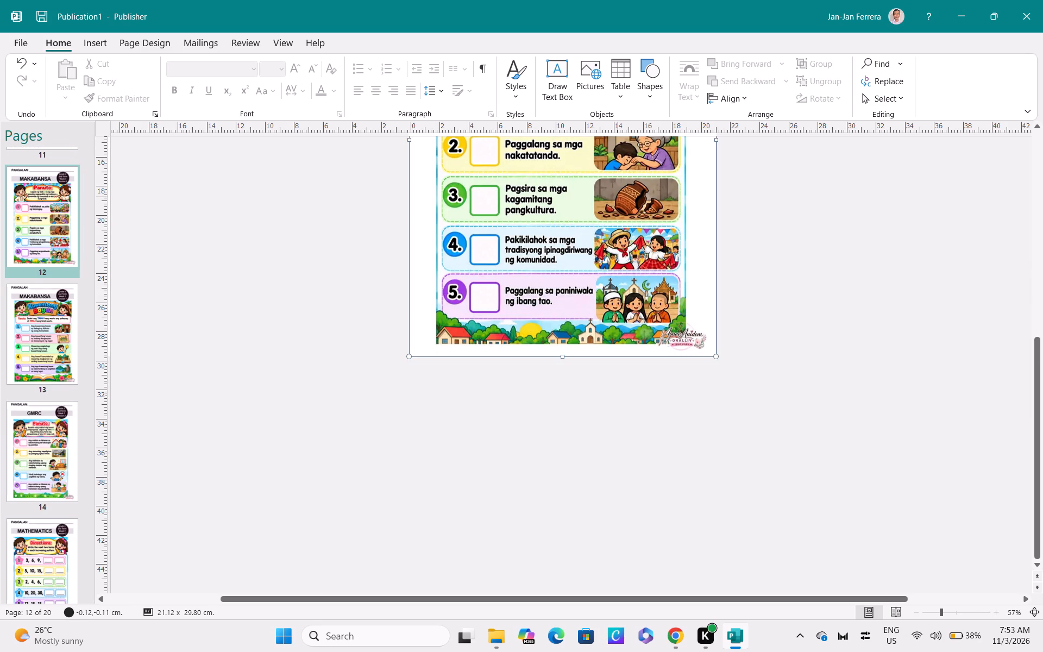
{"action": "key", "text": "BackSpace"}
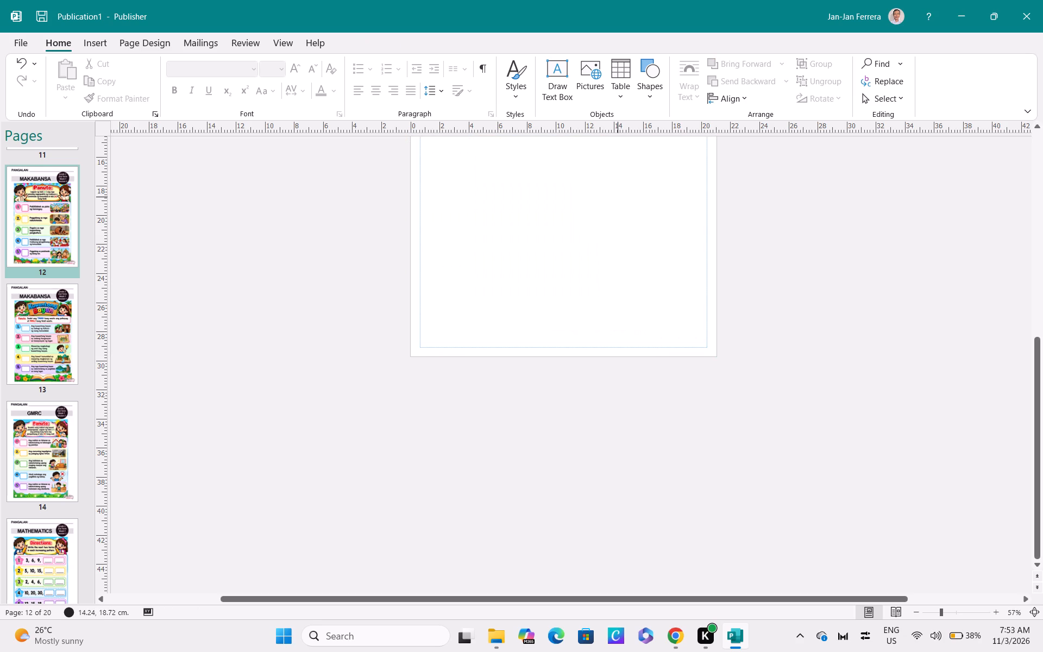
Compare the worksheet thumbnails from page 1 to page 20 again, checking pages 13 to 20 against the earlier pages for repeats.
{"action": "scroll", "coordinate": [354, 312], "scroll_direction": "left", "scroll_amount": 2}
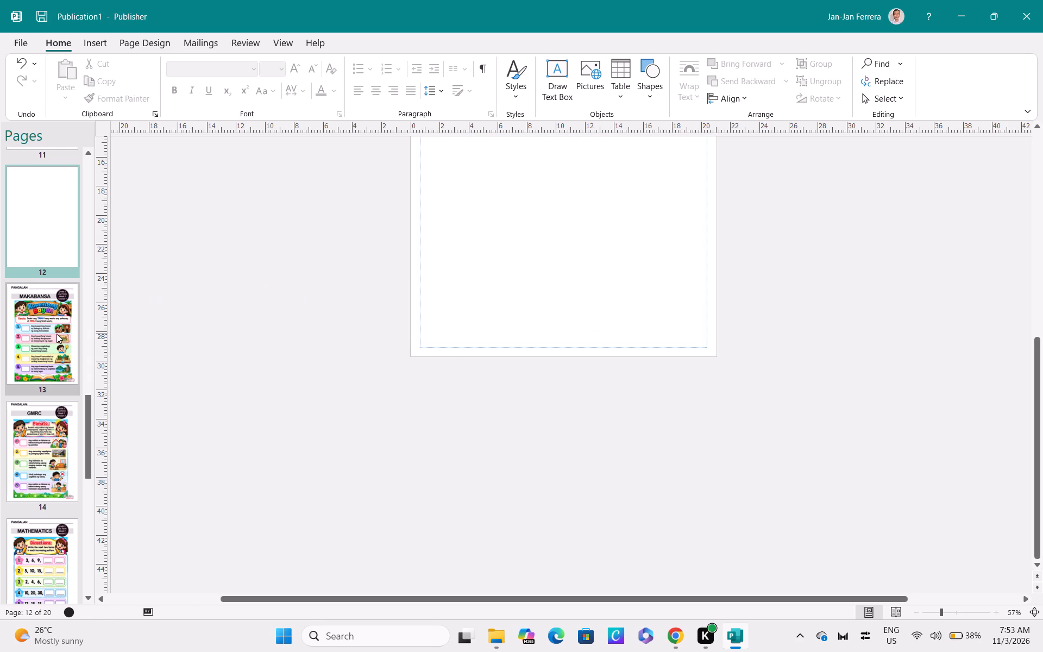
{"action": "left_click", "coordinate": [71, 317]}
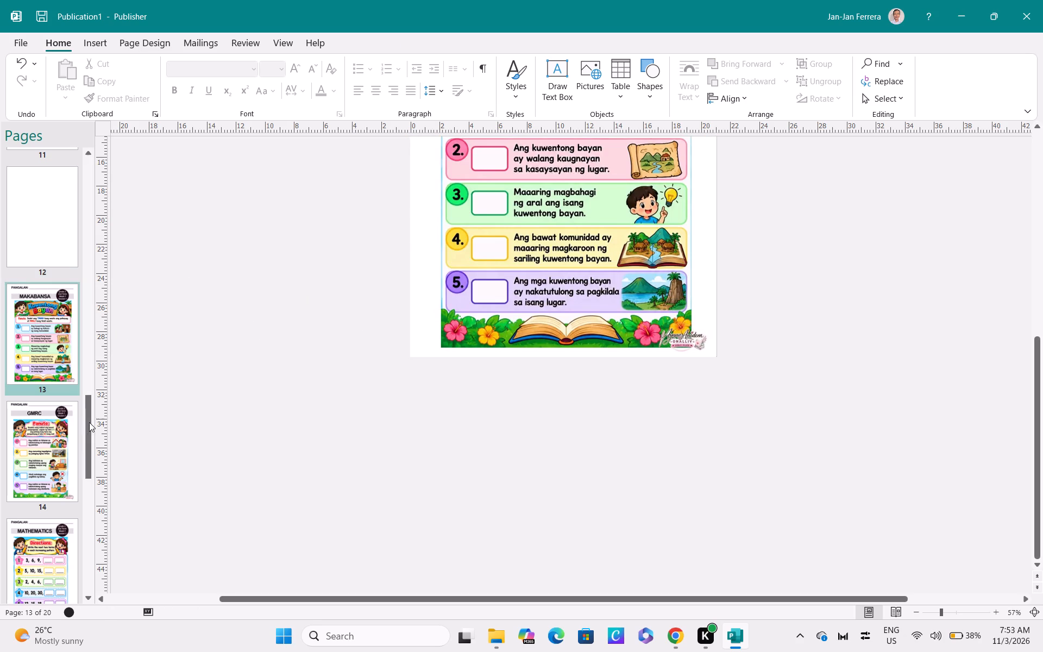
{"action": "left_click_drag", "start_coordinate": [86, 425], "coordinate": [84, 191]}
{"action": "scroll", "coordinate": [83, 173], "scroll_direction": "up", "scroll_amount": 1}
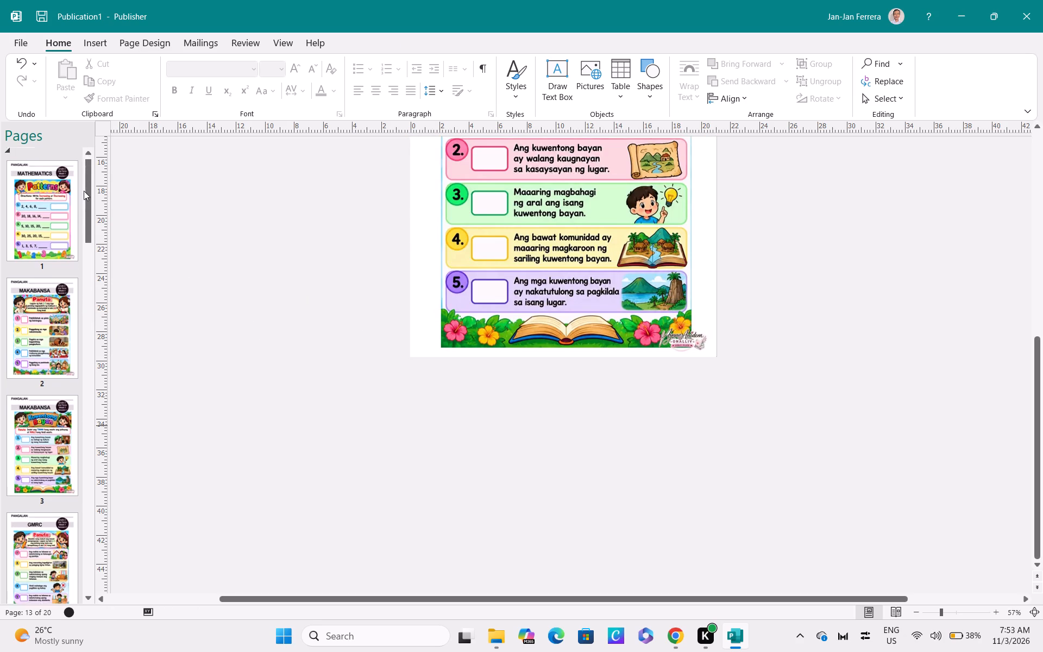
{"action": "left_click_drag", "start_coordinate": [84, 191], "coordinate": [82, 232]}
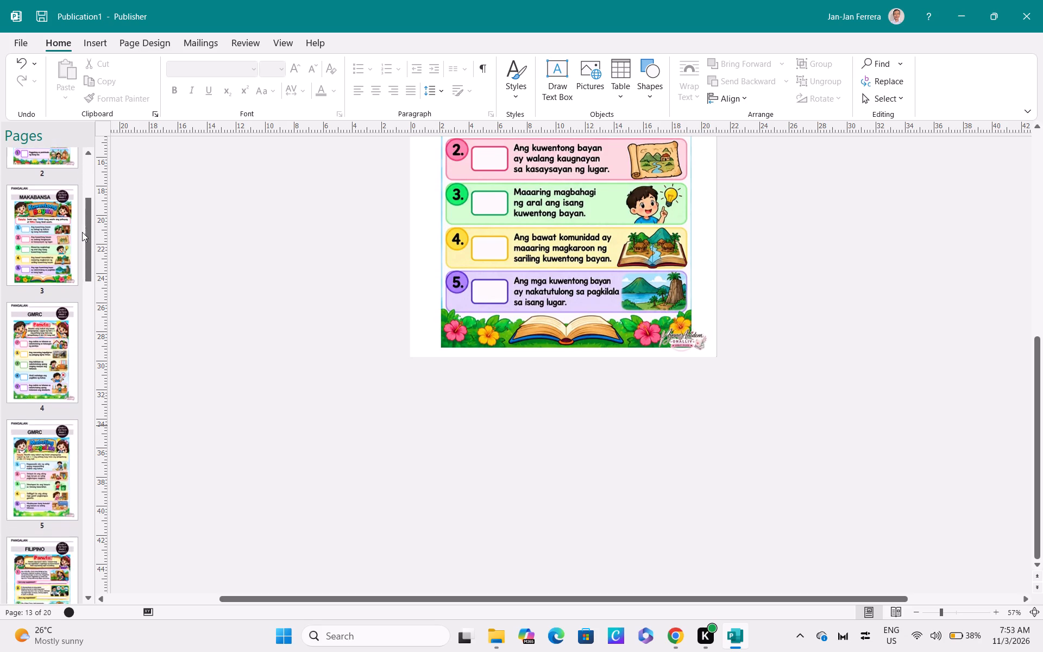
{"action": "left_click_drag", "start_coordinate": [82, 232], "coordinate": [85, 364]}
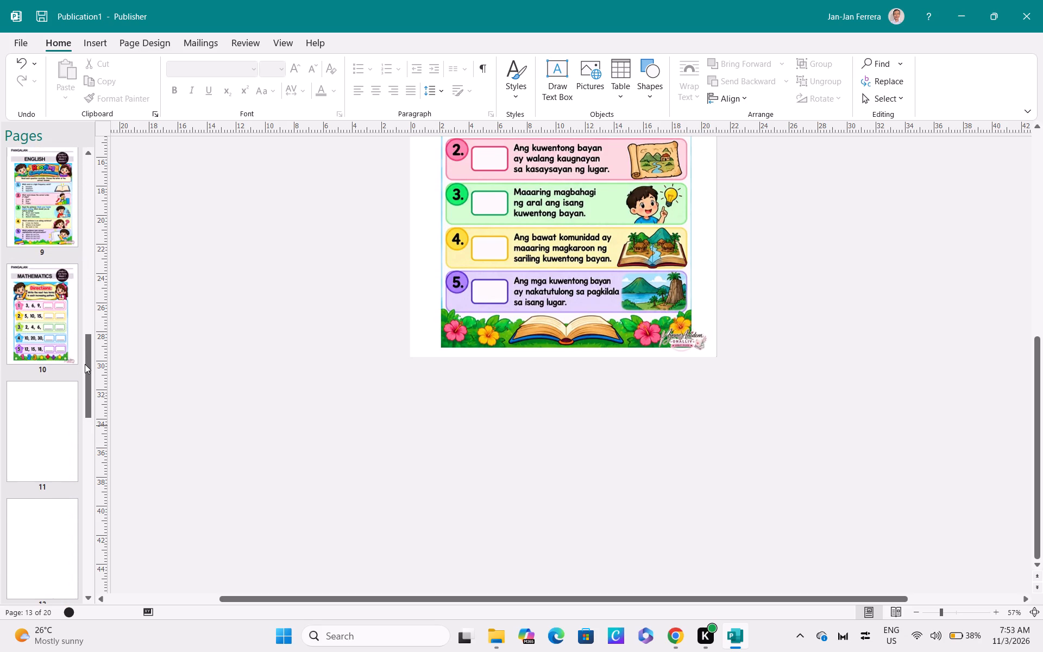
{"action": "left_click_drag", "start_coordinate": [85, 364], "coordinate": [96, 565]}
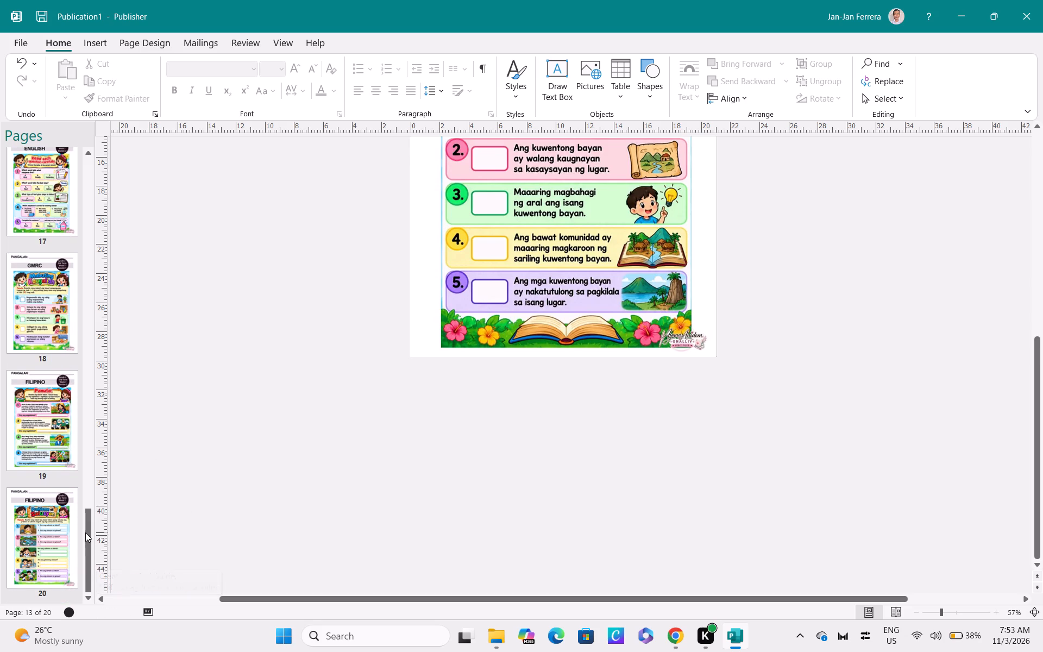
{"action": "left_click_drag", "start_coordinate": [85, 532], "coordinate": [87, 529]}
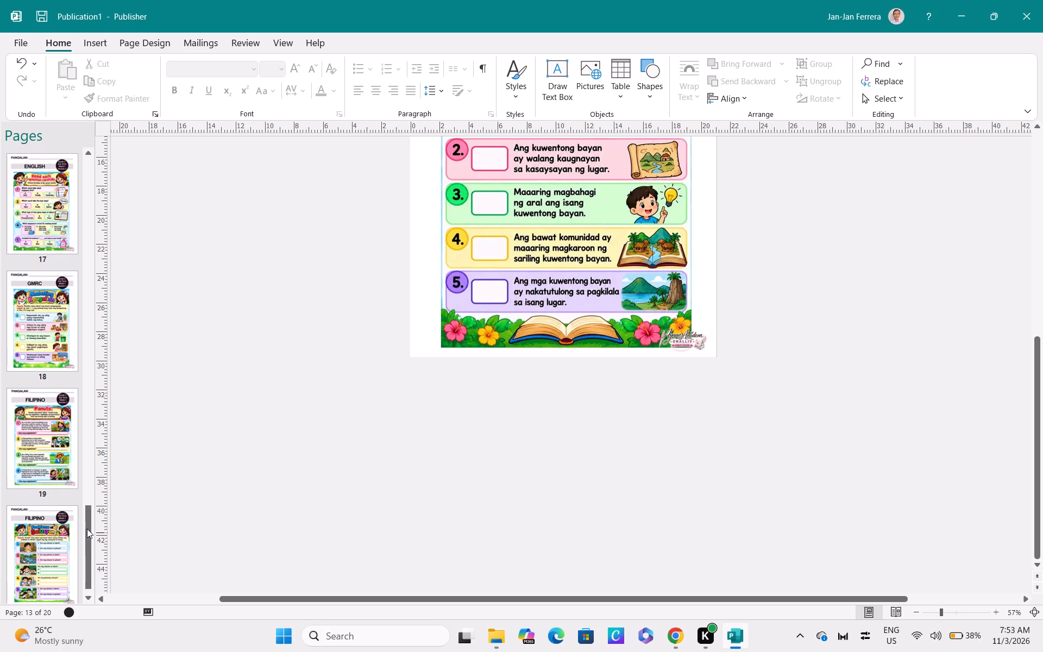
{"action": "left_click_drag", "start_coordinate": [87, 529], "coordinate": [98, 493]}
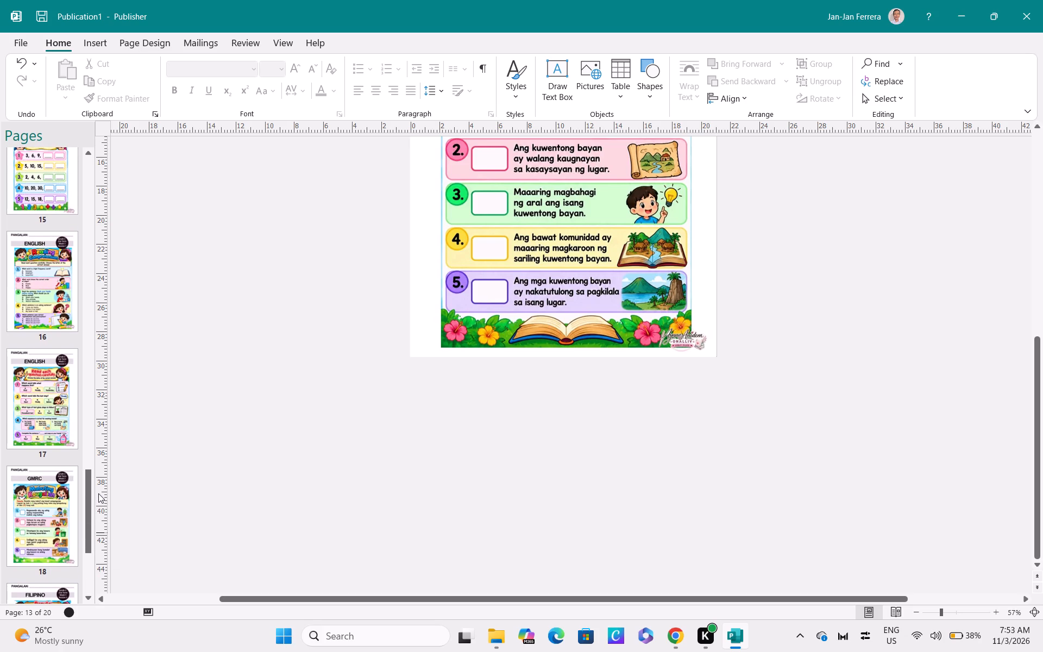
{"action": "left_click_drag", "start_coordinate": [98, 493], "coordinate": [106, 460]}
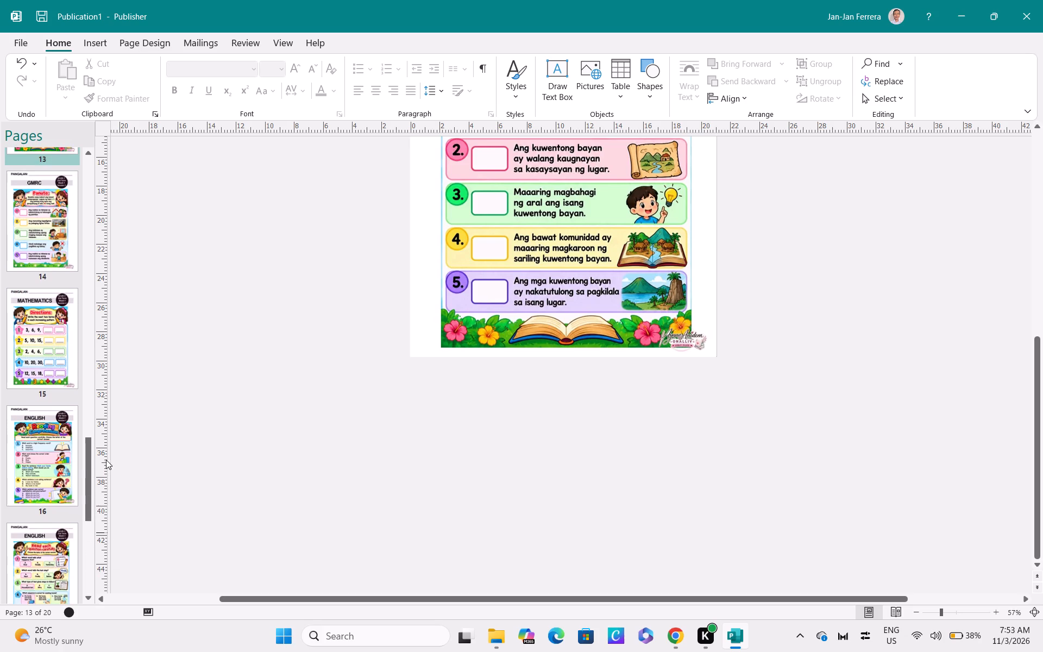
{"action": "left_click_drag", "start_coordinate": [106, 460], "coordinate": [109, 444]}
Delete the repeated Mathematics "Directions" number-pattern worksheet from page 15, keeping the copy on page 10.
{"action": "left_click", "coordinate": [19, 421]}
{"action": "scroll", "coordinate": [10, 424], "scroll_direction": "right", "scroll_amount": 1}
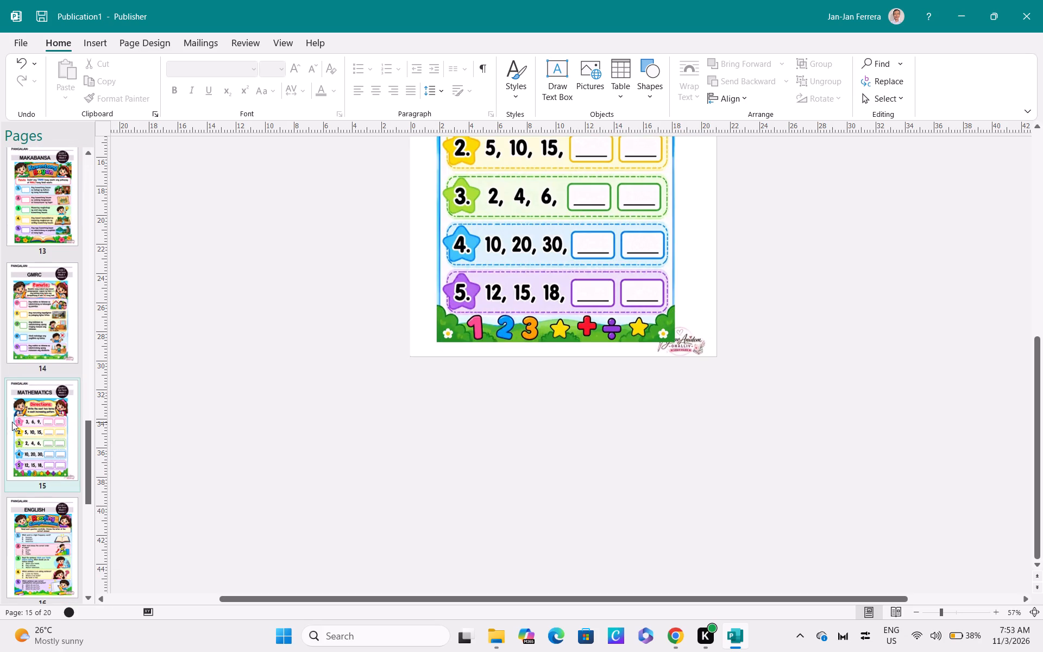
{"action": "scroll", "coordinate": [12, 422], "scroll_direction": "right", "scroll_amount": 1}
{"action": "left_click", "coordinate": [12, 422]}
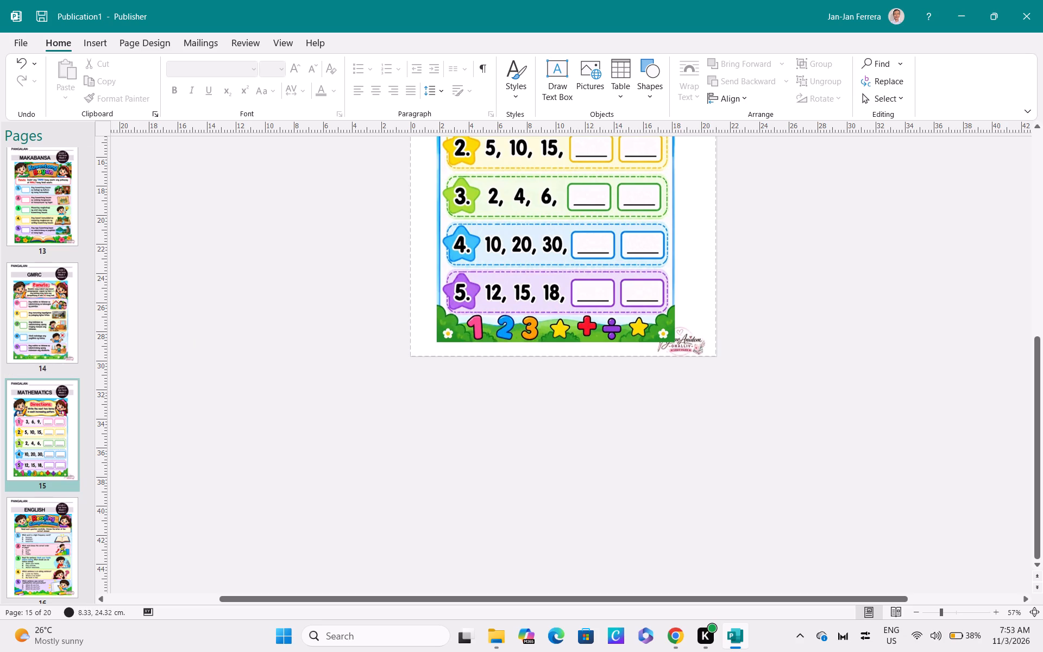
{"action": "left_click", "coordinate": [567, 268]}
{"action": "key", "text": "BackSpace"}
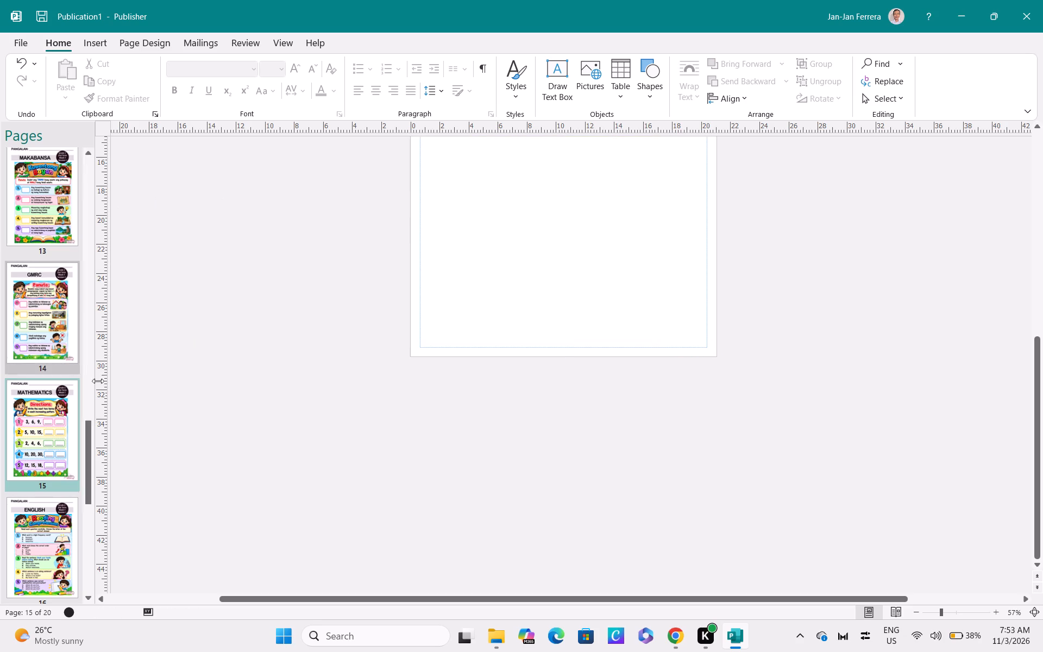
Delete the repeated Makabansa worksheet about "kuwentong bayan" from page 13, keeping the copy on page 3.
{"action": "left_click", "coordinate": [64, 206]}
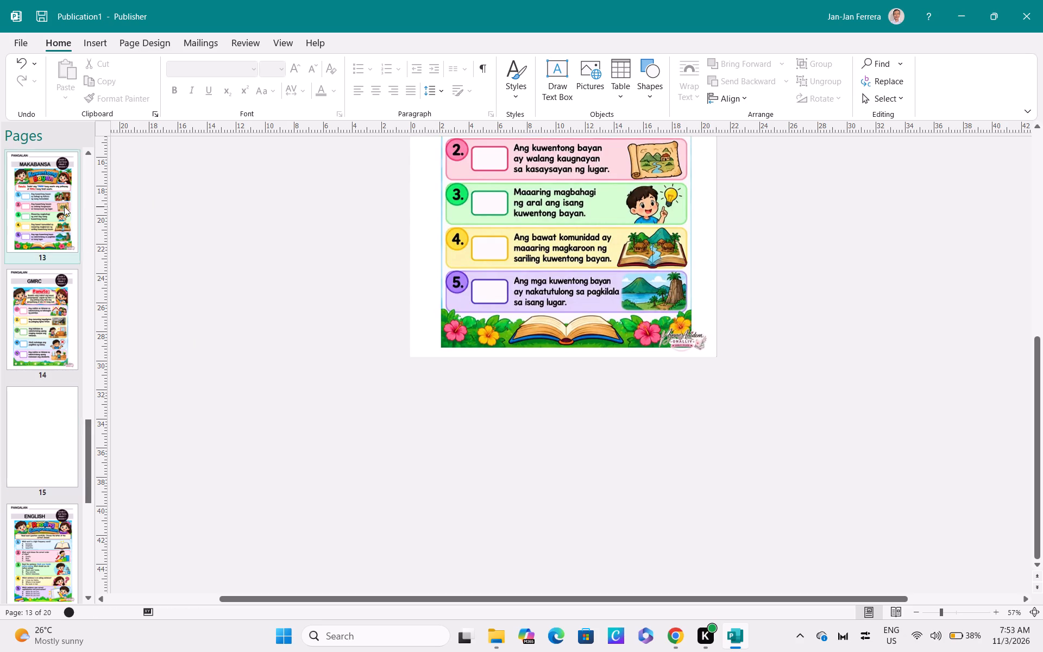
{"action": "left_click", "coordinate": [546, 233]}
{"action": "key", "text": "BackSpace"}
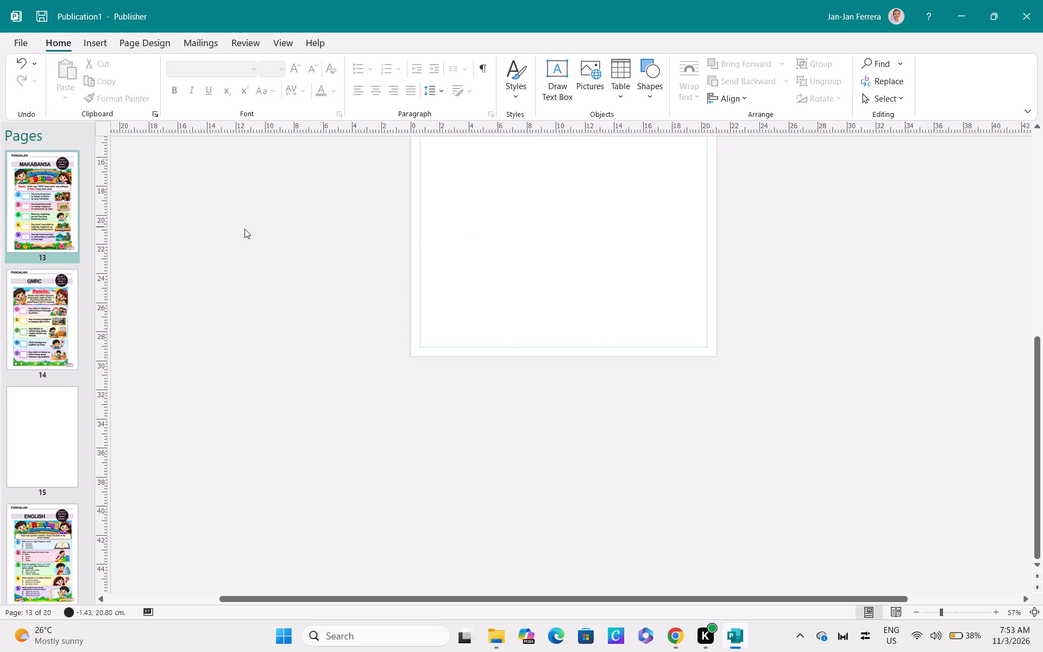
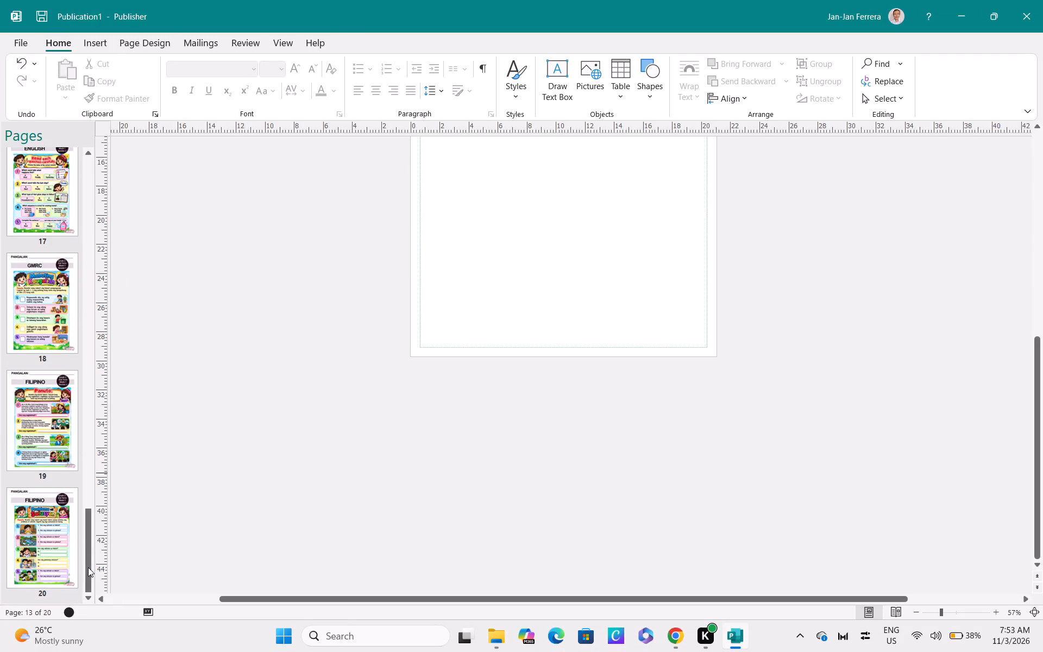
Delete the repeated GMRC worksheet about keeping the home tidy from page 18, keeping the copy on page 5.
{"action": "left_click", "coordinate": [40, 292]}
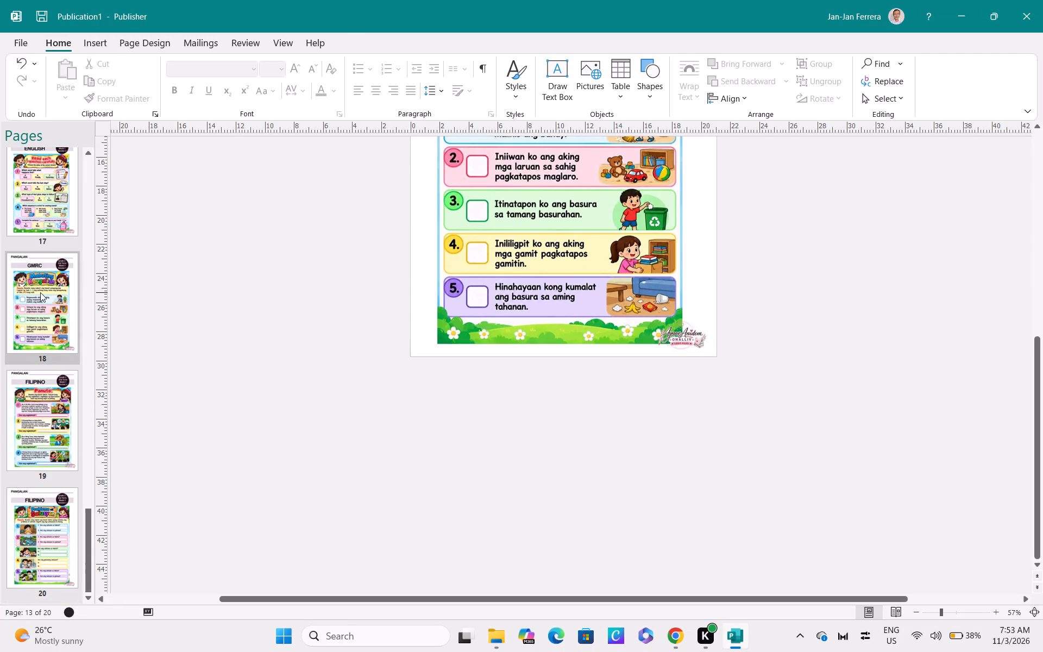
{"action": "left_click", "coordinate": [599, 298]}
{"action": "key", "text": "BackSpace"}
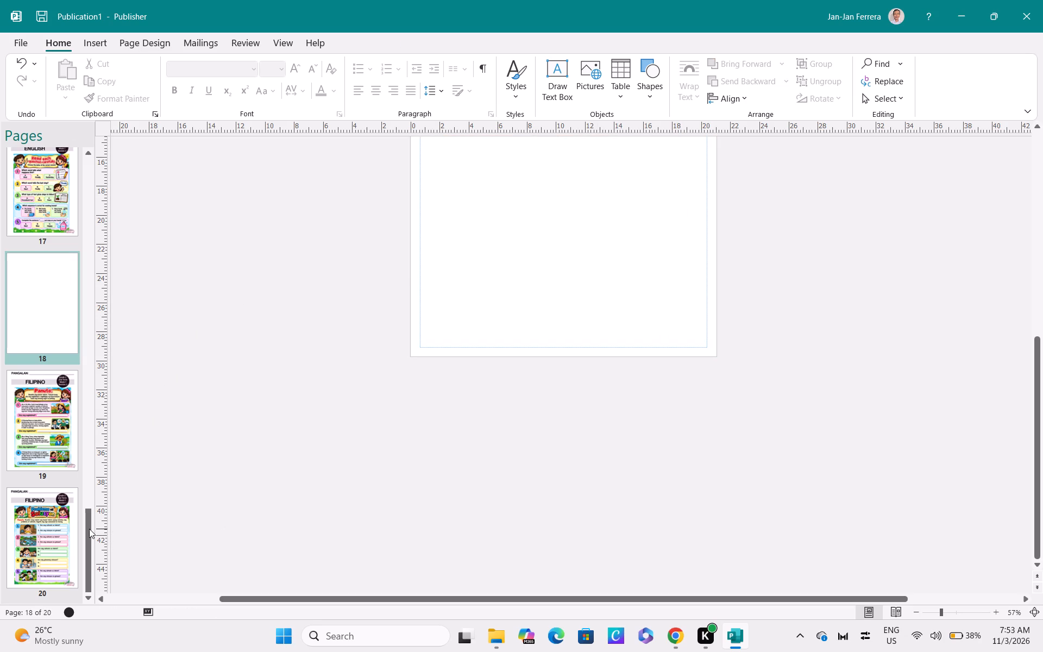
Delete the repeated GMRC "Panuto" worksheet from page 14, keeping the copy on page 4.
{"action": "left_click_drag", "start_coordinate": [89, 529], "coordinate": [99, 481]}
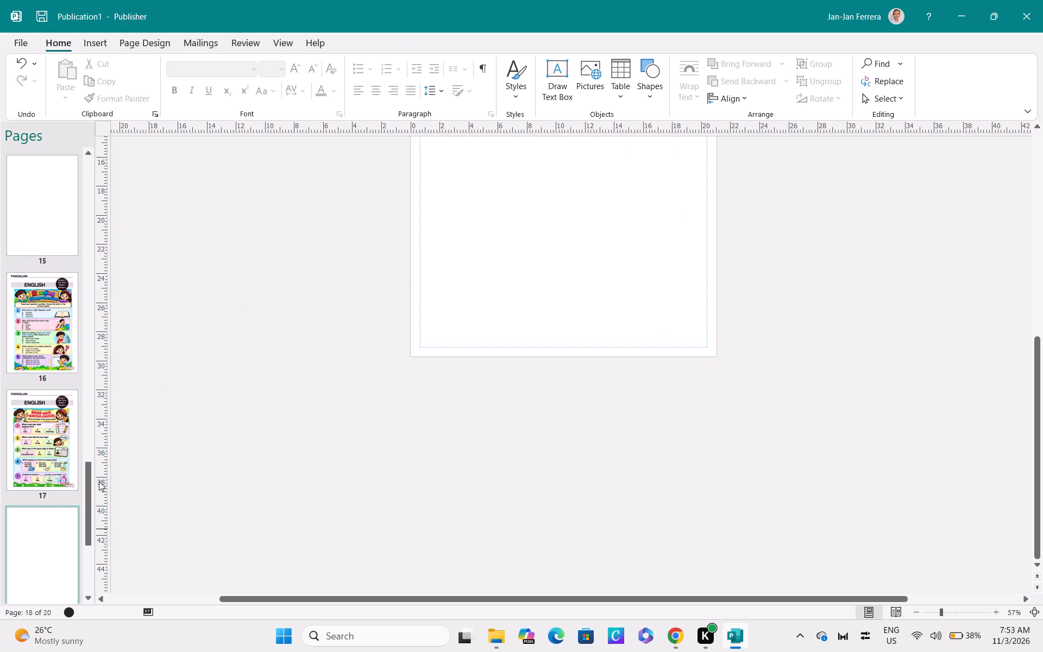
{"action": "left_click_drag", "start_coordinate": [99, 481], "coordinate": [112, 428]}
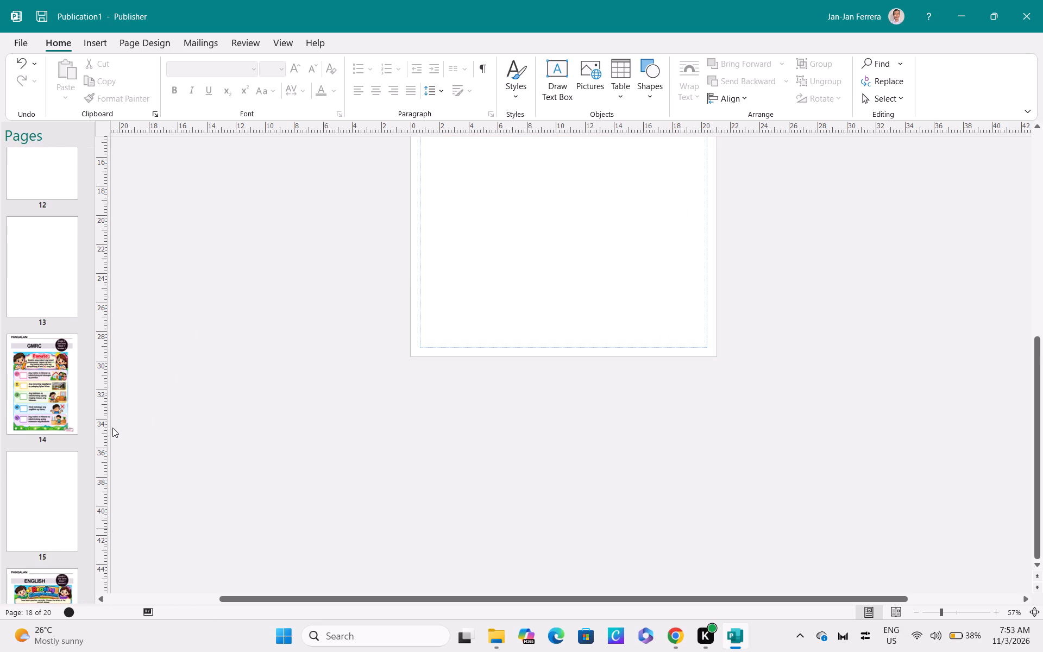
{"action": "left_click", "coordinate": [25, 383]}
{"action": "scroll", "coordinate": [38, 375], "scroll_direction": "right", "scroll_amount": 1}
{"action": "left_click", "coordinate": [527, 252]}
{"action": "key", "text": "BackSpace"}
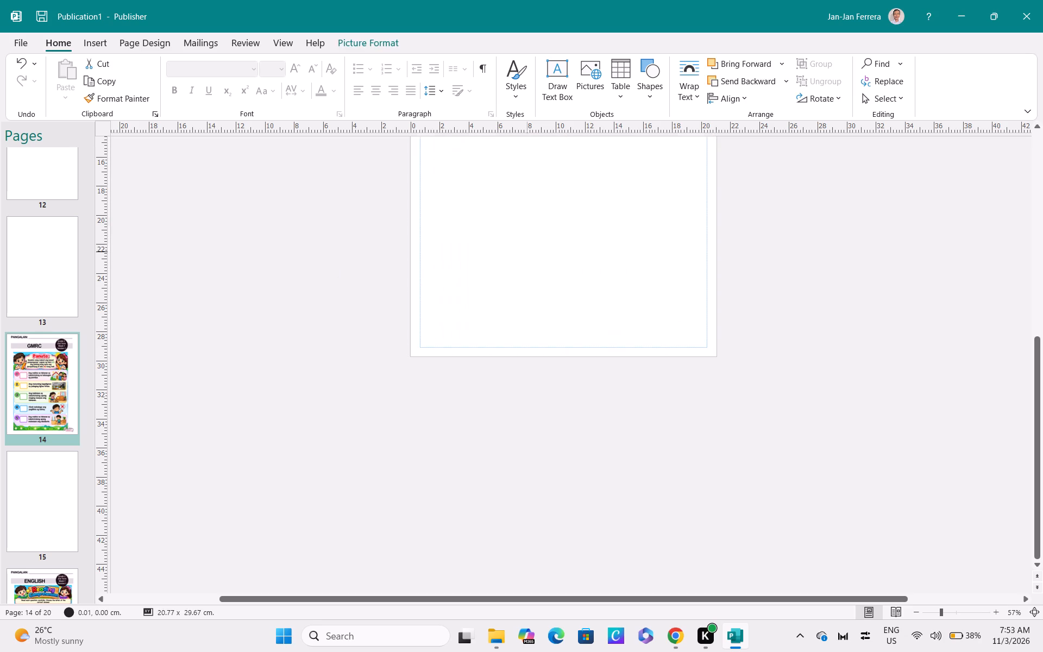
Delete the repeated Filipino "Panuto" worksheet with the "Sino ang naglalahad?" questions from page 19, keeping the copy on page 6.
{"action": "left_click_drag", "start_coordinate": [90, 464], "coordinate": [90, 396]}
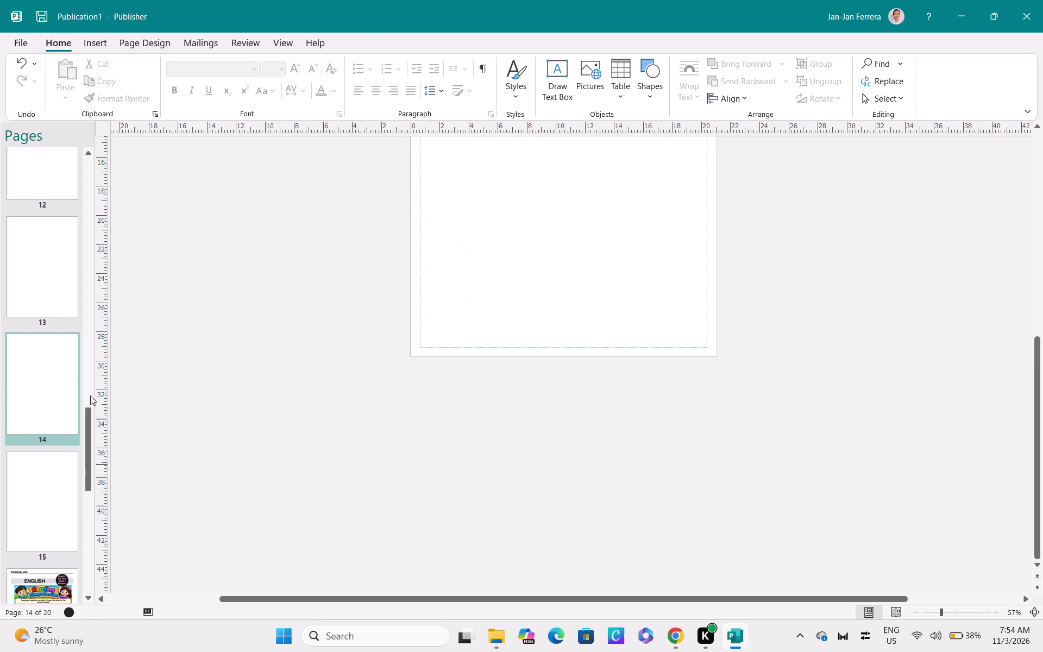
{"action": "left_click_drag", "start_coordinate": [90, 396], "coordinate": [105, 292]}
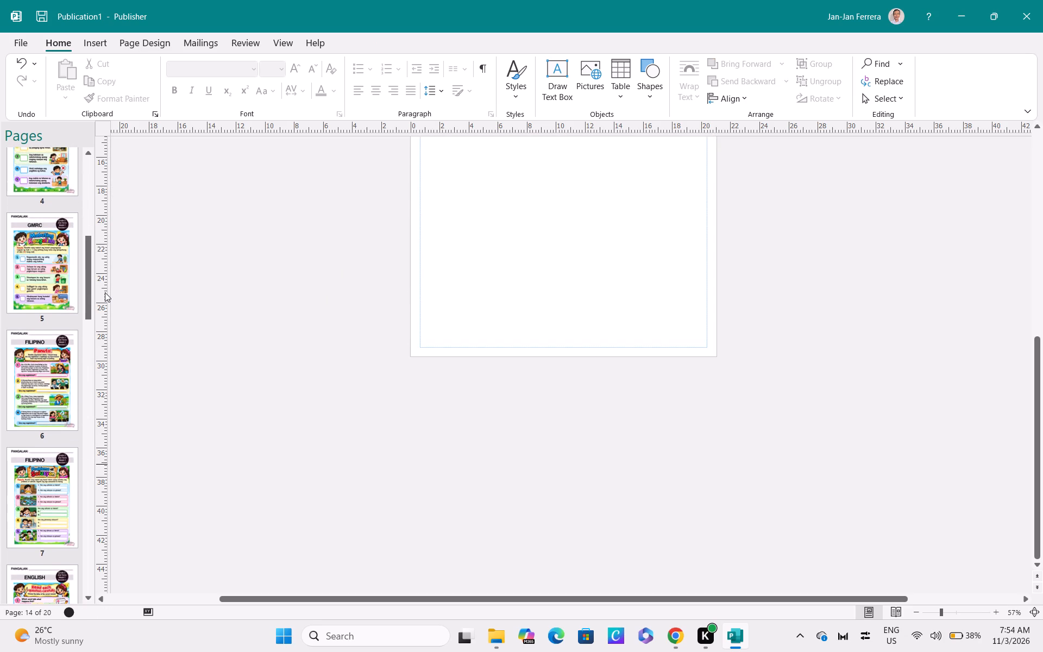
{"action": "left_click_drag", "start_coordinate": [105, 292], "coordinate": [100, 306]}
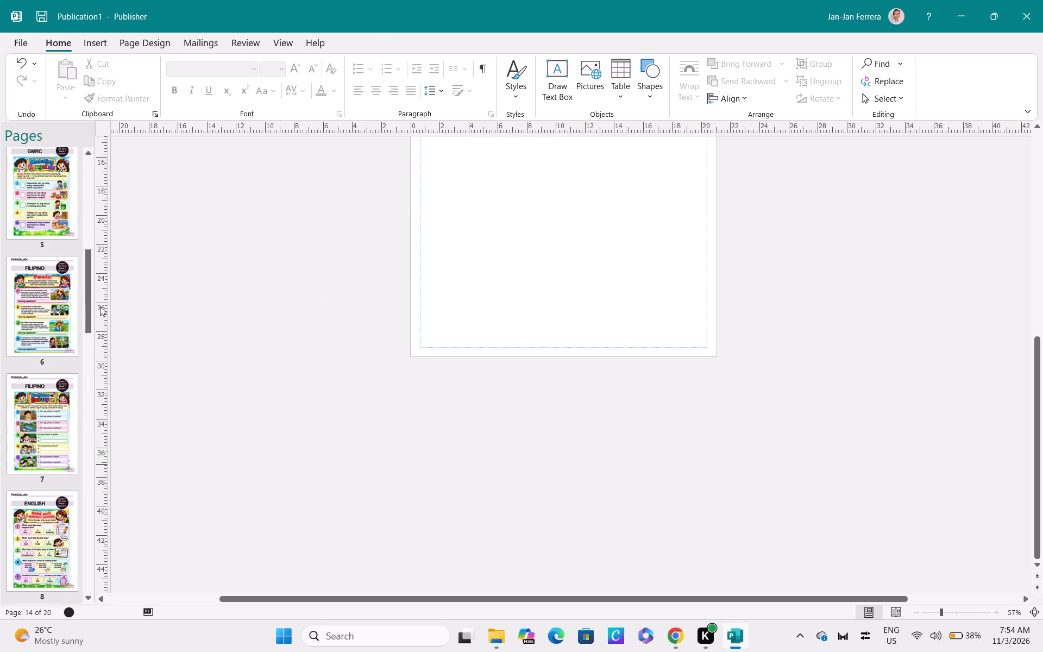
{"action": "left_click_drag", "start_coordinate": [100, 306], "coordinate": [99, 317]}
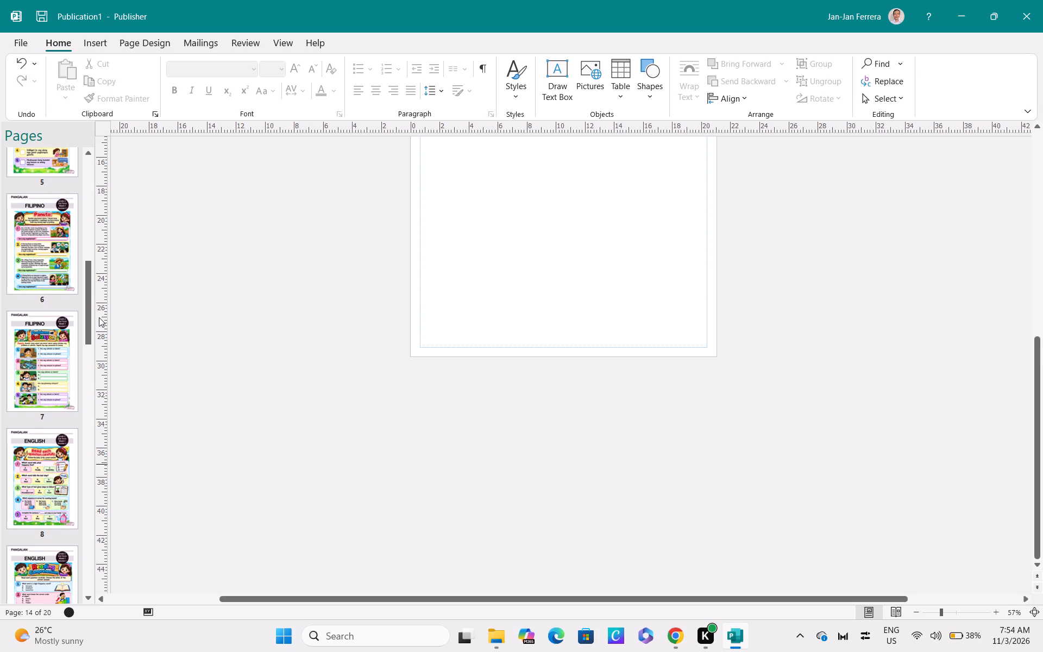
{"action": "left_click_drag", "start_coordinate": [99, 317], "coordinate": [100, 560]}
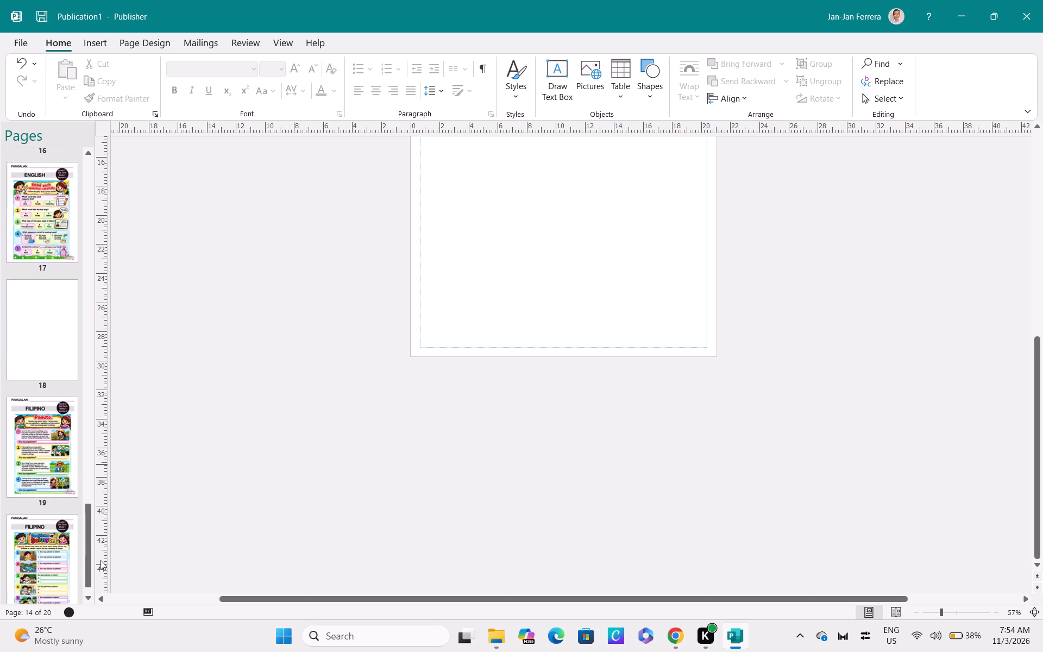
{"action": "left_click_drag", "start_coordinate": [100, 560], "coordinate": [100, 615]}
{"action": "left_click", "coordinate": [44, 407]}
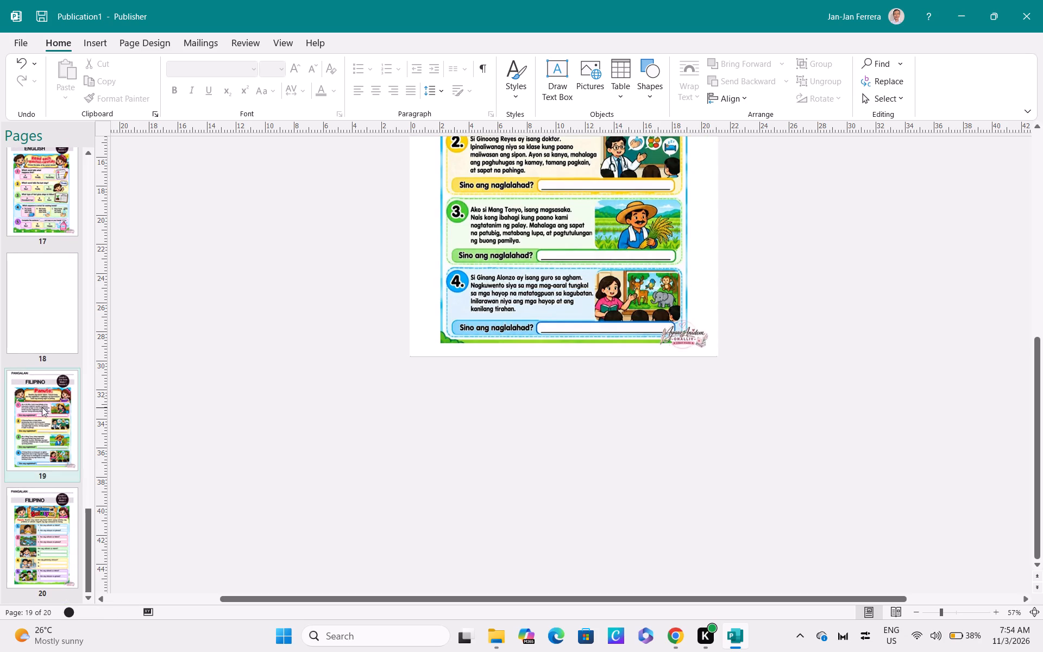
{"action": "left_click", "coordinate": [488, 243]}
{"action": "key", "text": "BackSpace"}
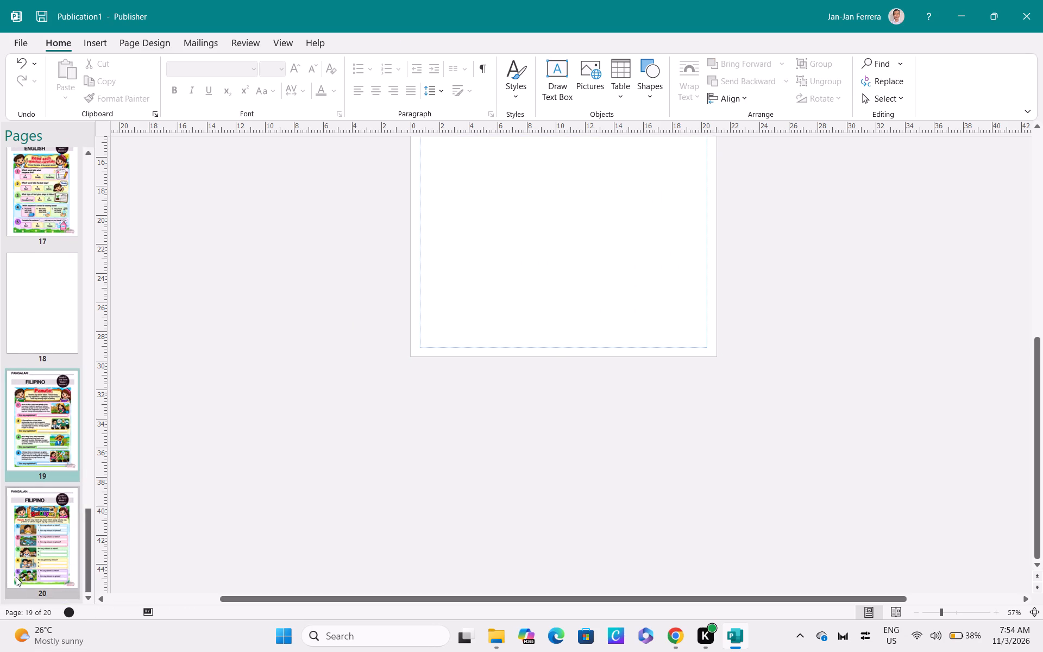
Delete the repeated Filipino problem-and-solution worksheet ("suliranin" and "solusyon") from page 20, keeping the copy on page 7.
{"action": "left_click", "coordinate": [16, 576]}
{"action": "left_click", "coordinate": [599, 293]}
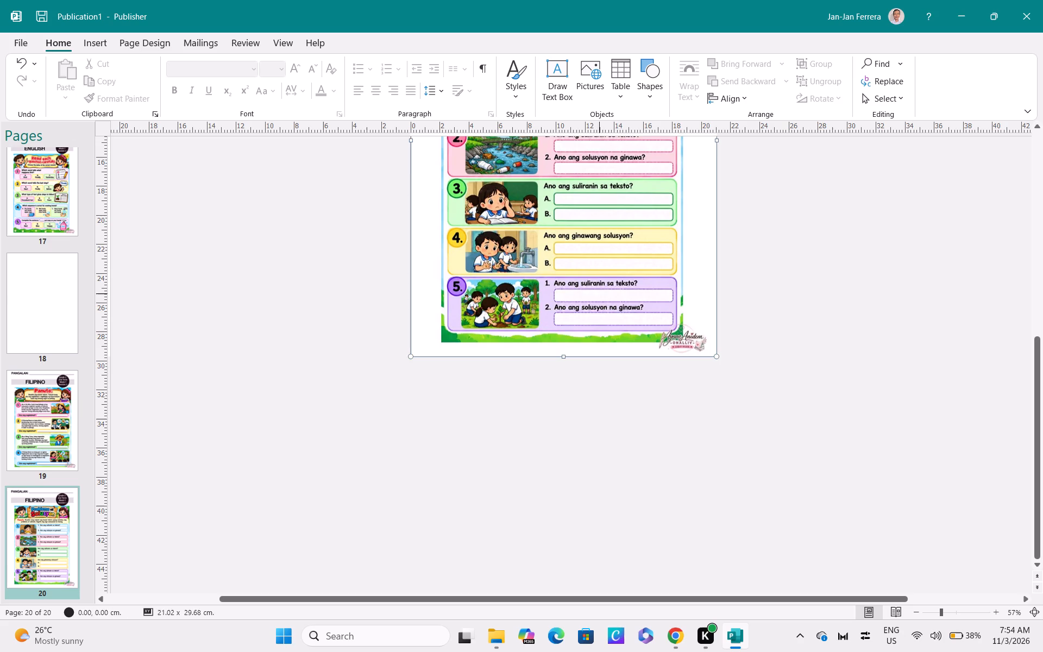
{"action": "key", "text": "BackSpace"}
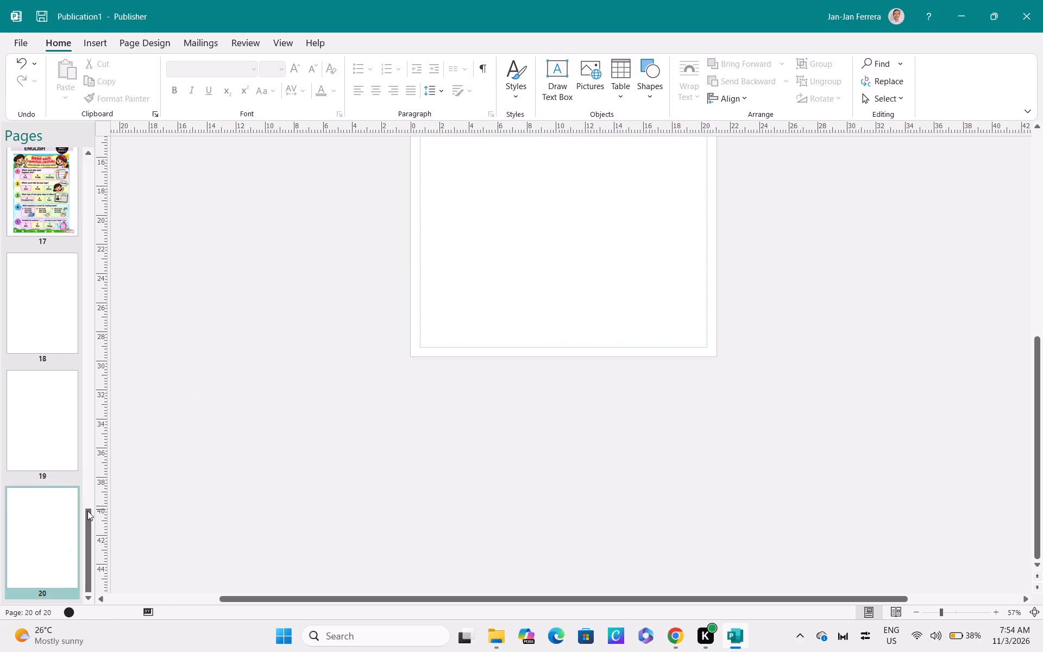
Compare the English worksheets on pages 16 and 17 with those on pages 8 and 9 for repeats.
{"action": "left_click_drag", "start_coordinate": [87, 518], "coordinate": [105, 466]}
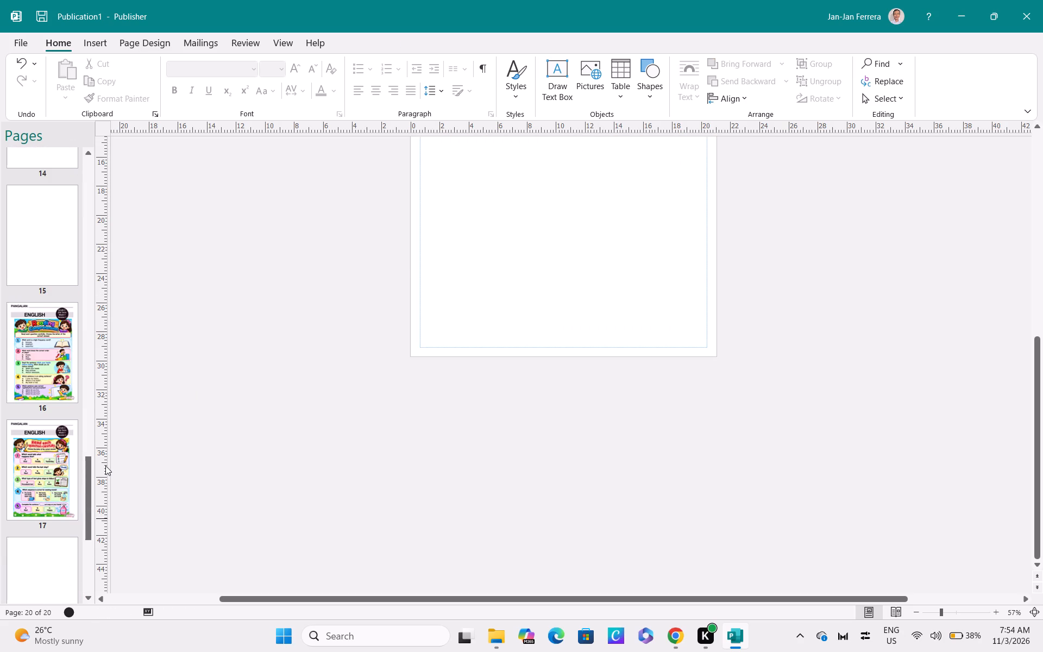
{"action": "left_click_drag", "start_coordinate": [105, 466], "coordinate": [102, 390]}
{"action": "scroll", "coordinate": [95, 439], "scroll_direction": "down", "scroll_amount": 1}
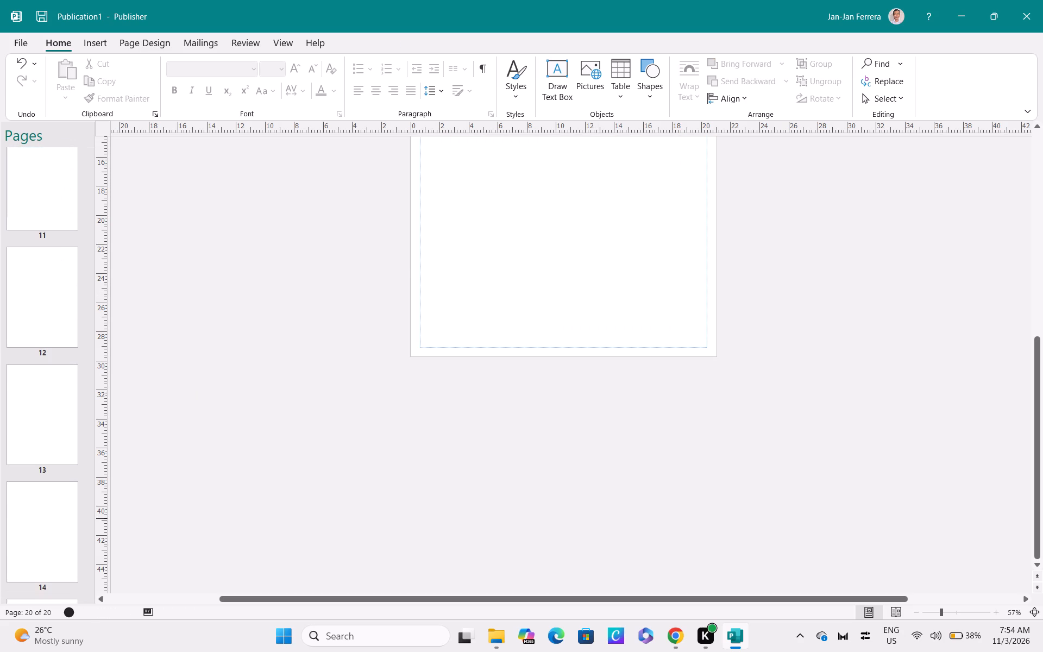
{"action": "left_click_drag", "start_coordinate": [91, 423], "coordinate": [108, 360]}
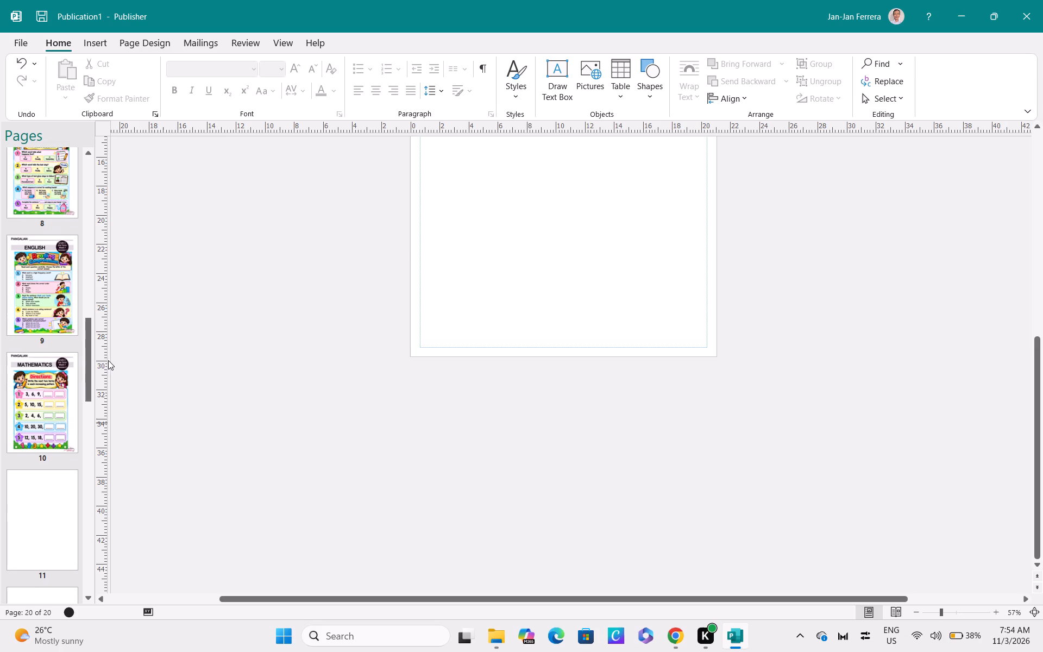
{"action": "left_click_drag", "start_coordinate": [108, 360], "coordinate": [98, 512]}
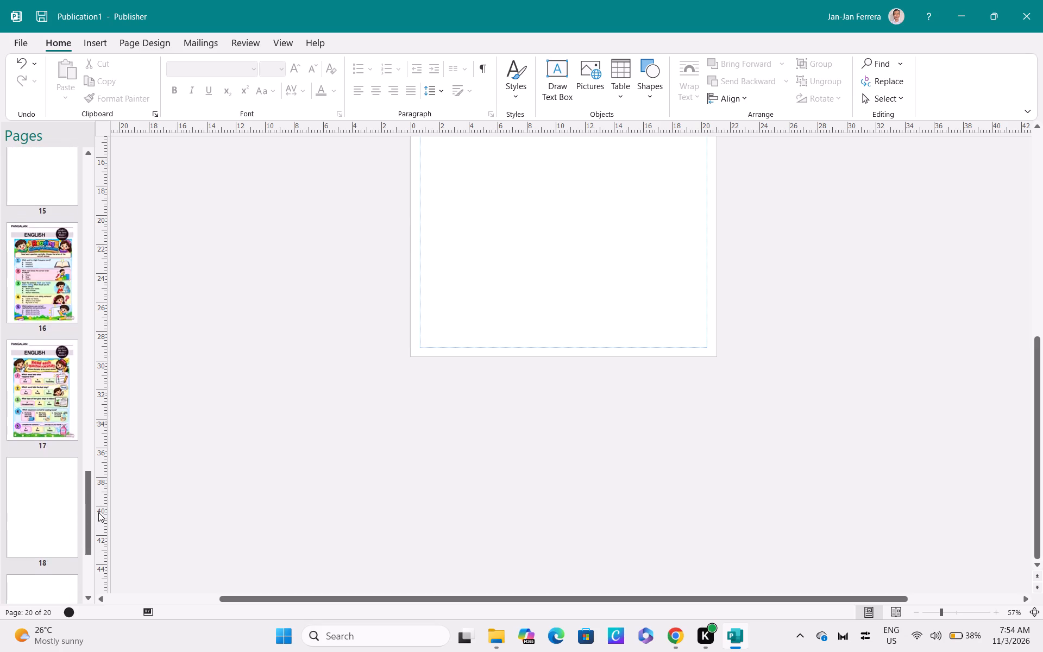
{"action": "left_click_drag", "start_coordinate": [98, 512], "coordinate": [132, 373]}
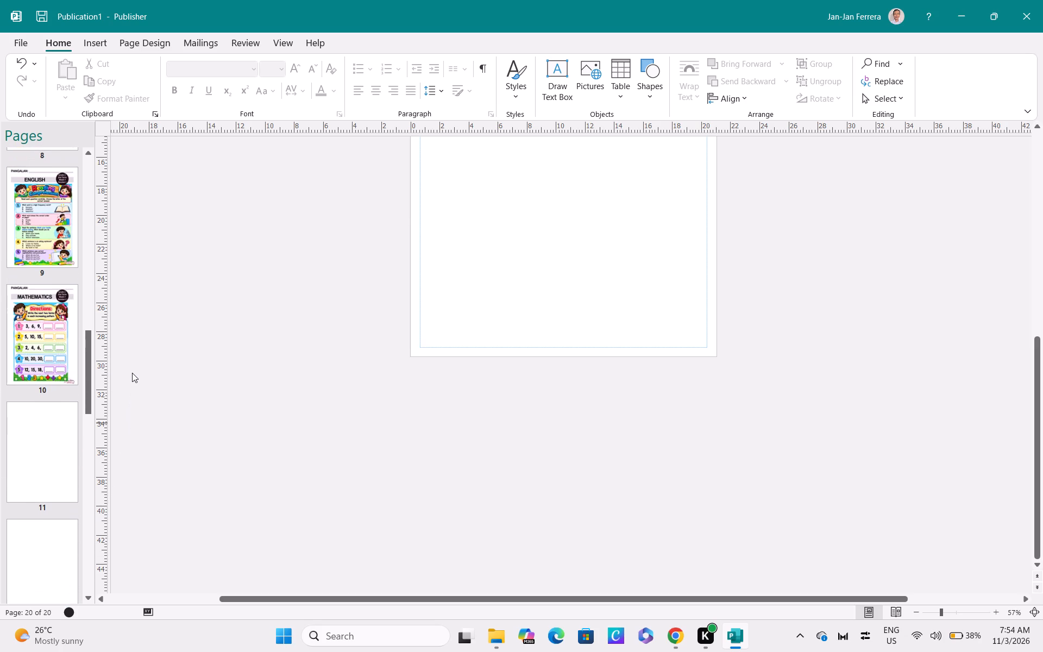
{"action": "left_click_drag", "start_coordinate": [132, 373], "coordinate": [142, 353]}
{"action": "scroll", "coordinate": [136, 361], "scroll_direction": "up", "scroll_amount": 1}
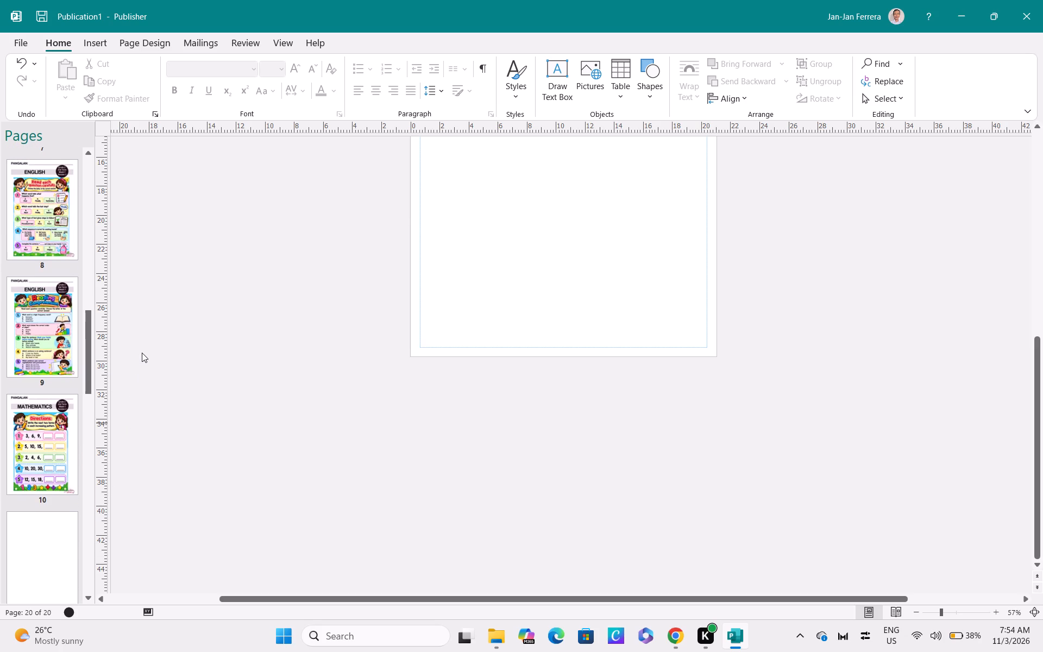
{"action": "left_click_drag", "start_coordinate": [142, 353], "coordinate": [120, 511]}
{"action": "scroll", "coordinate": [142, 353], "scroll_direction": "up", "scroll_amount": 1}
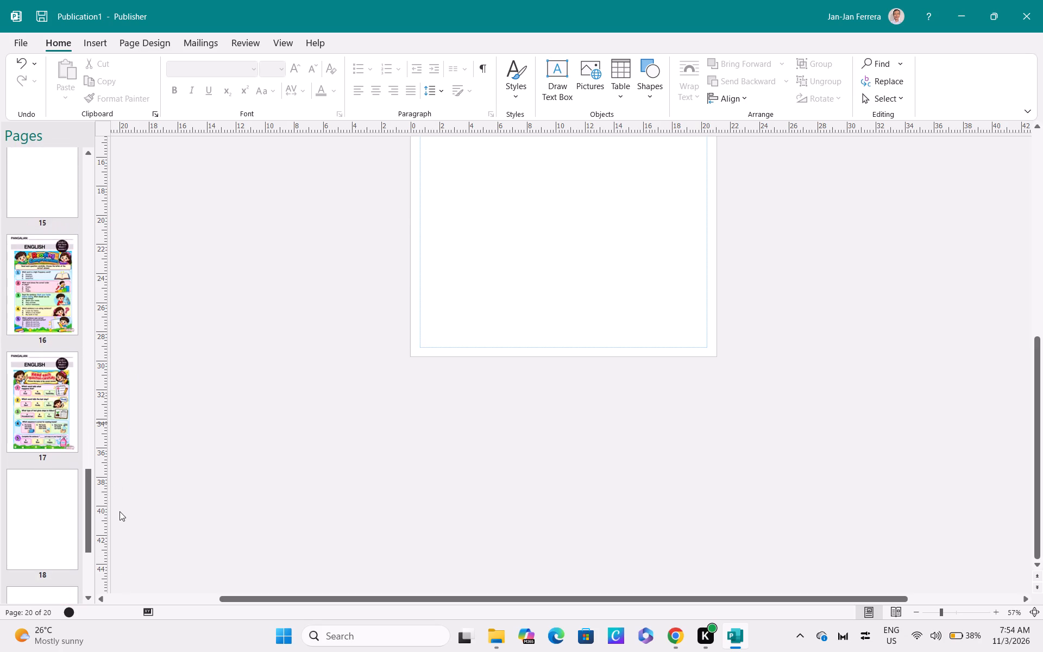
{"action": "left_click_drag", "start_coordinate": [120, 511], "coordinate": [120, 512]}
Delete the repeated English reading worksheet from page 16, keeping the copy on page 9.
{"action": "left_click", "coordinate": [62, 314]}
{"action": "scroll", "coordinate": [60, 314], "scroll_direction": "right", "scroll_amount": 1}
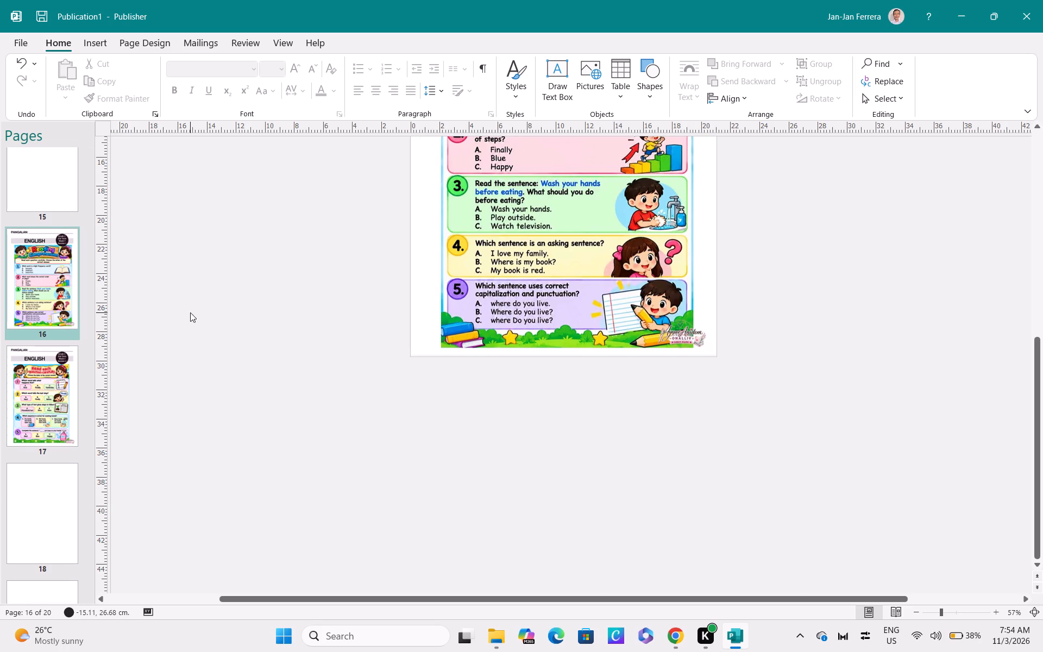
{"action": "scroll", "coordinate": [190, 312], "scroll_direction": "right", "scroll_amount": 1}
{"action": "left_click", "coordinate": [621, 249]}
{"action": "key", "text": "BackSpace"}
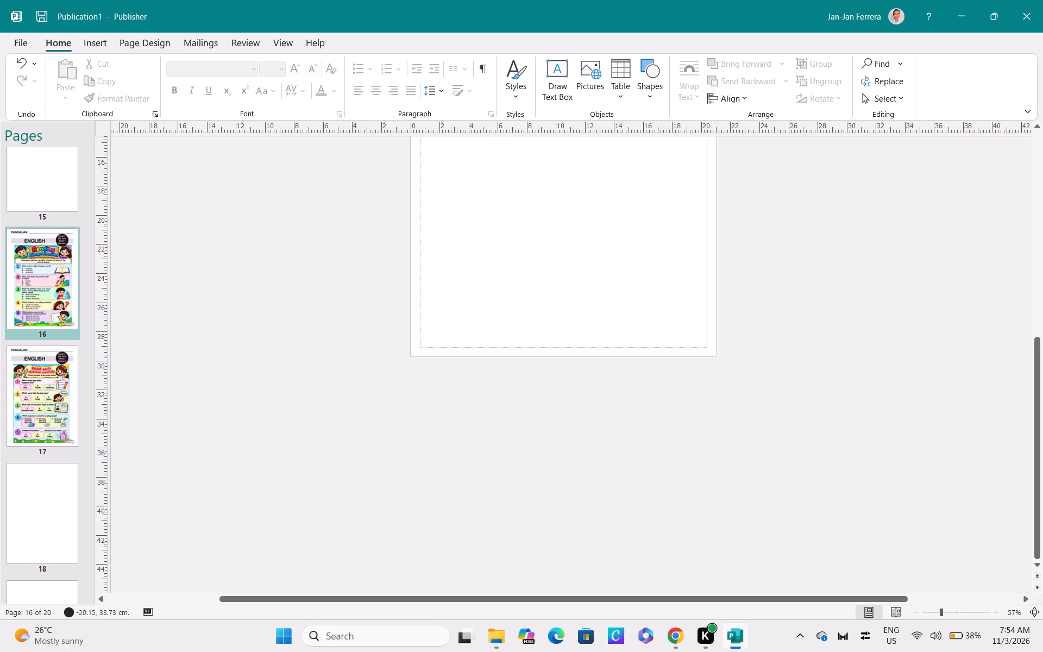
Delete the repeated English worksheet about procedural text and handwashing steps from page 17, keeping the copy on page 8.
{"action": "left_click", "coordinate": [24, 400]}
{"action": "scroll", "coordinate": [22, 400], "scroll_direction": "right", "scroll_amount": 2}
{"action": "left_click", "coordinate": [570, 256]}
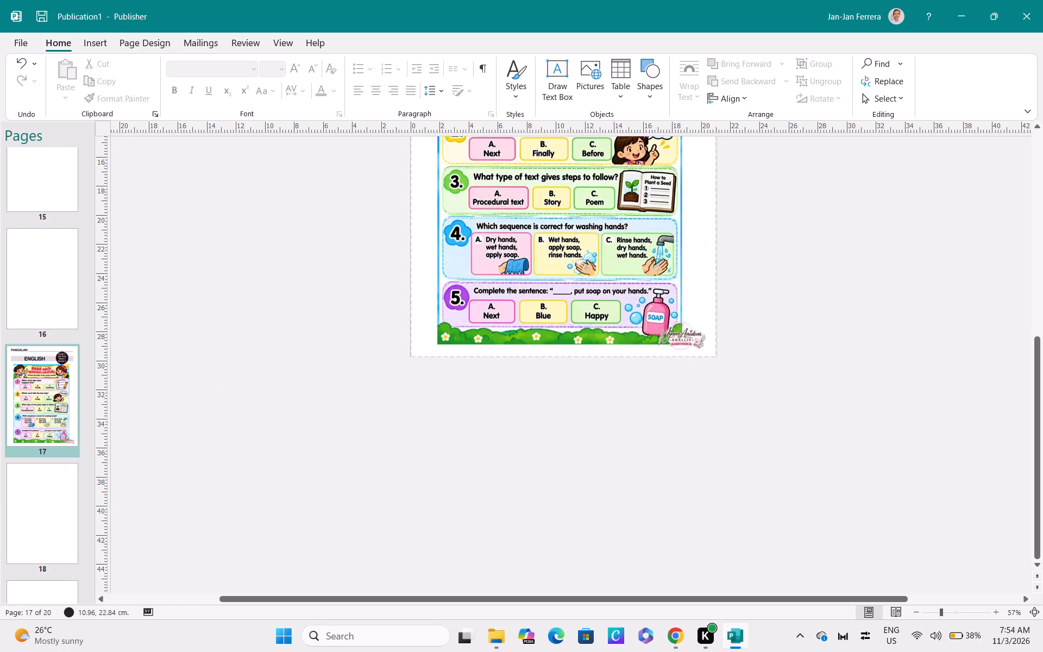
{"action": "key", "text": "BackSpace"}
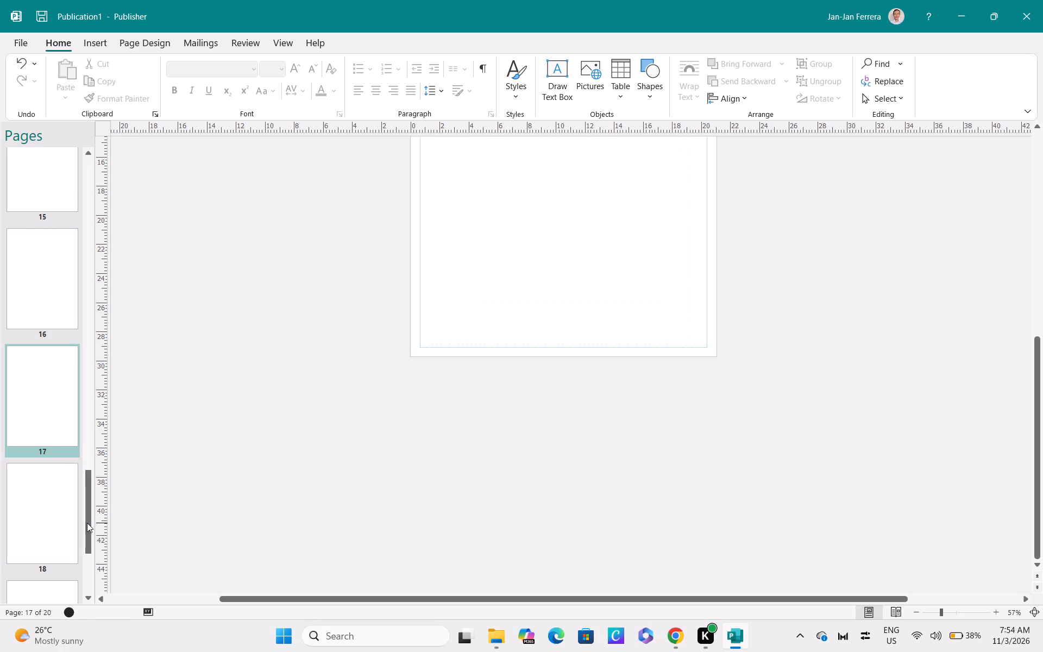
Review the remaining worksheet thumbnails from page 10 back to page 1.
{"action": "left_click_drag", "start_coordinate": [87, 523], "coordinate": [117, 325]}
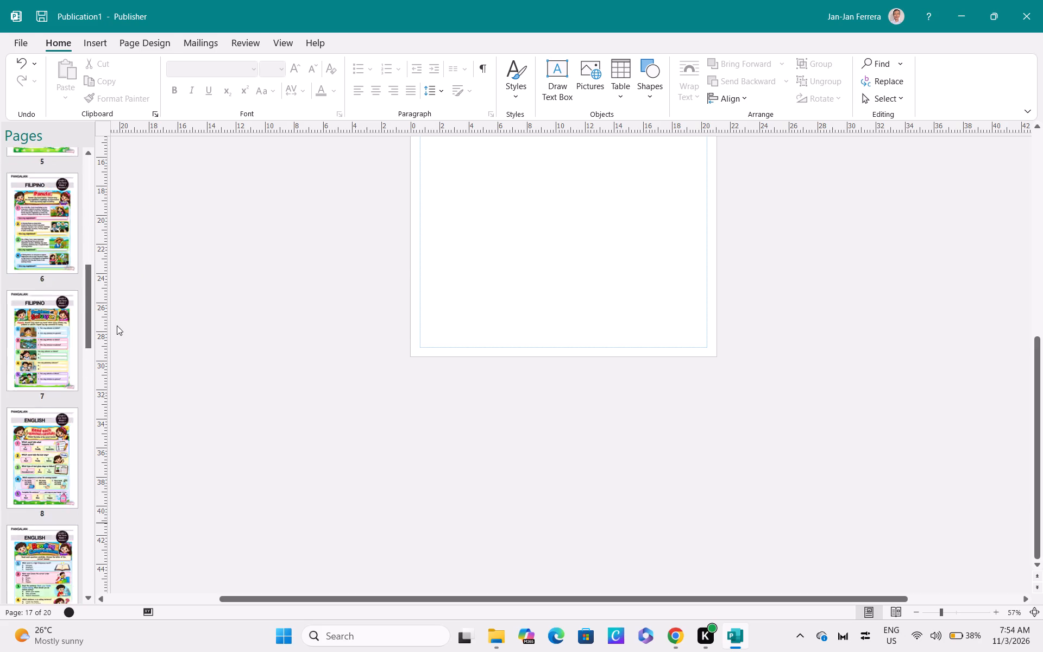
{"action": "left_click_drag", "start_coordinate": [117, 325], "coordinate": [174, 225]}
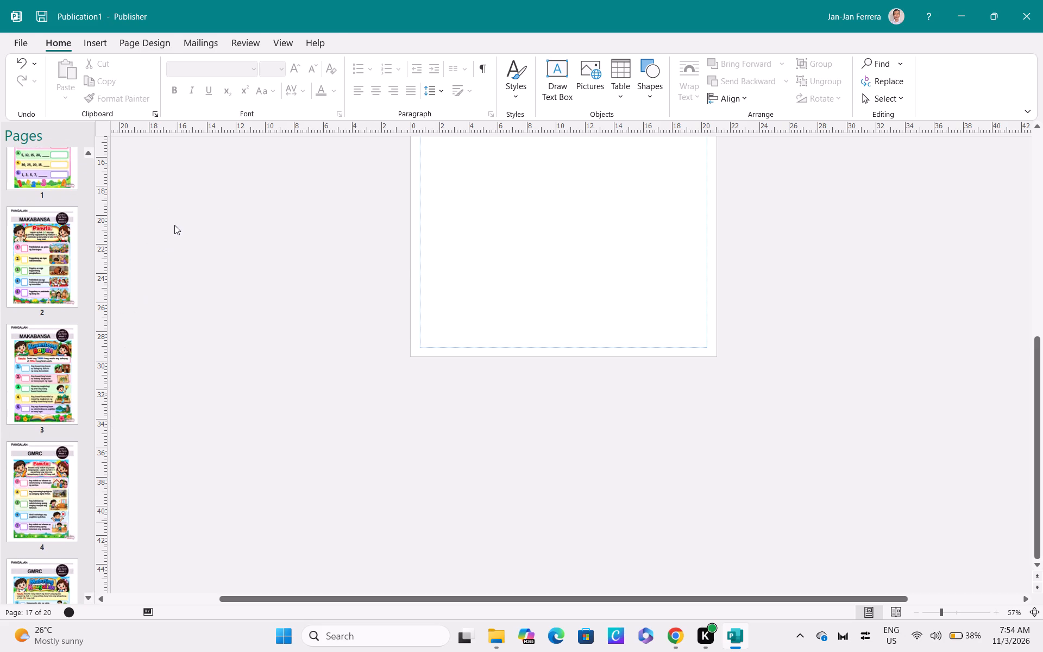
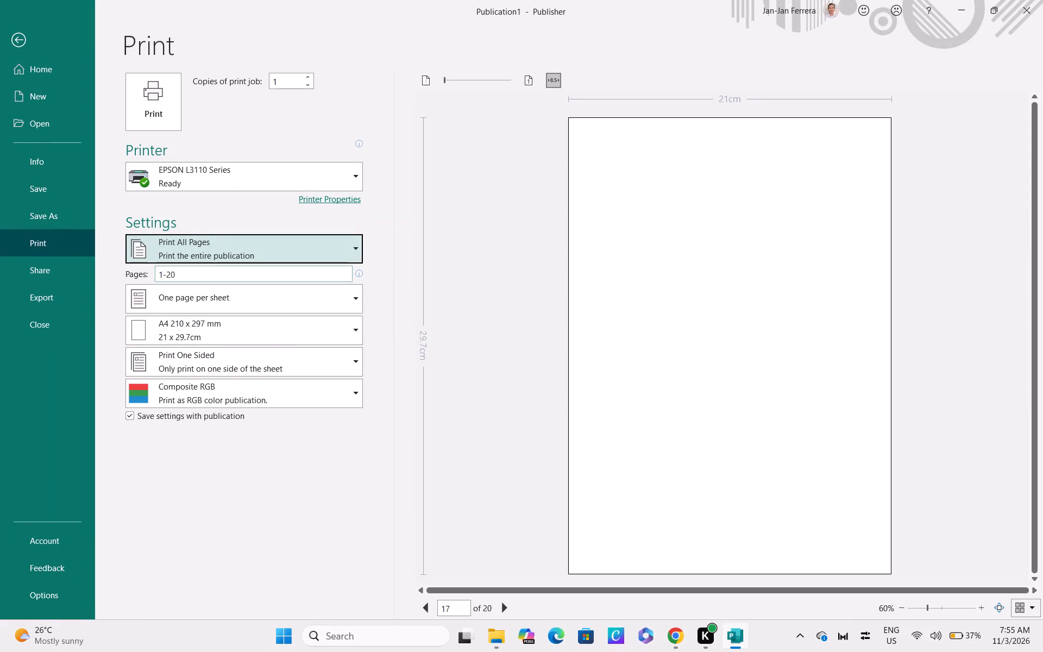
Restrict the print job to pages 1-10 of the publication.
{"action": "left_click", "coordinate": [248, 271]}
{"action": "left_click", "coordinate": [248, 271]}
{"action": "key", "text": "BackSpace"}
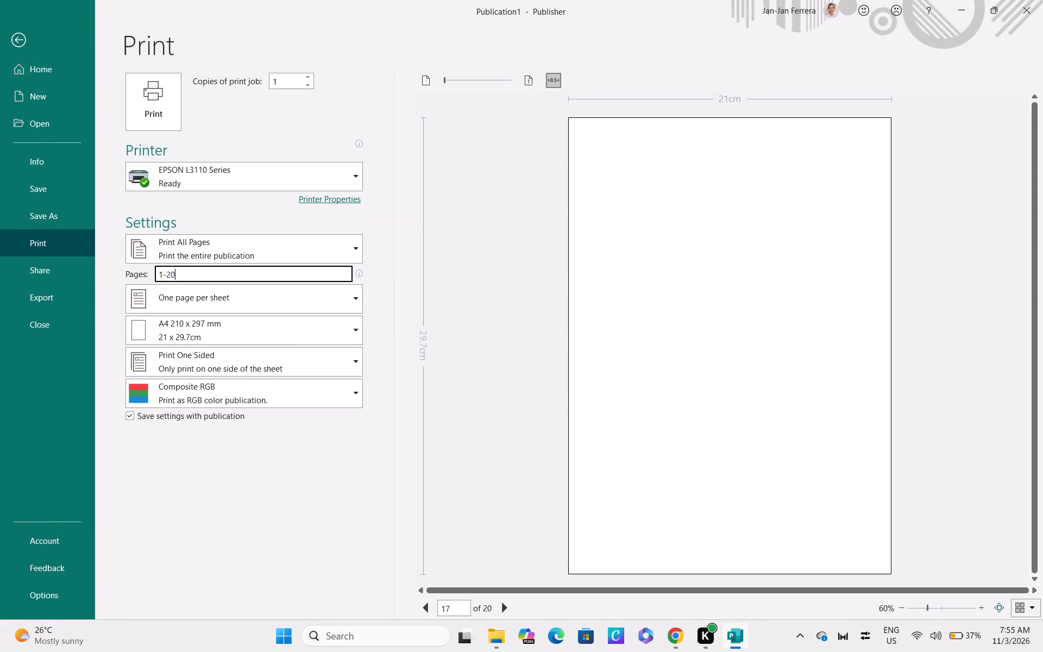
{"action": "key", "text": "BackSpace"}
{"action": "type", "text": "10"}
Set the print quality to Standard in the EPSON L3110 Series printer properties.
{"action": "left_click", "coordinate": [319, 199]}
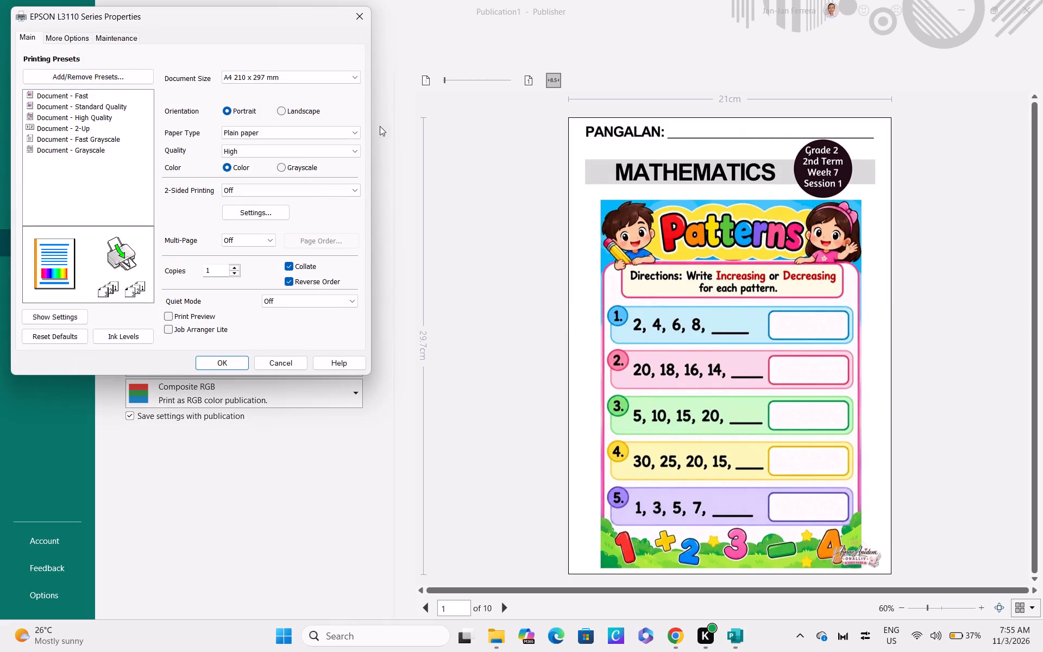
{"action": "left_click", "coordinate": [324, 150]}
{"action": "left_click", "coordinate": [291, 171]}
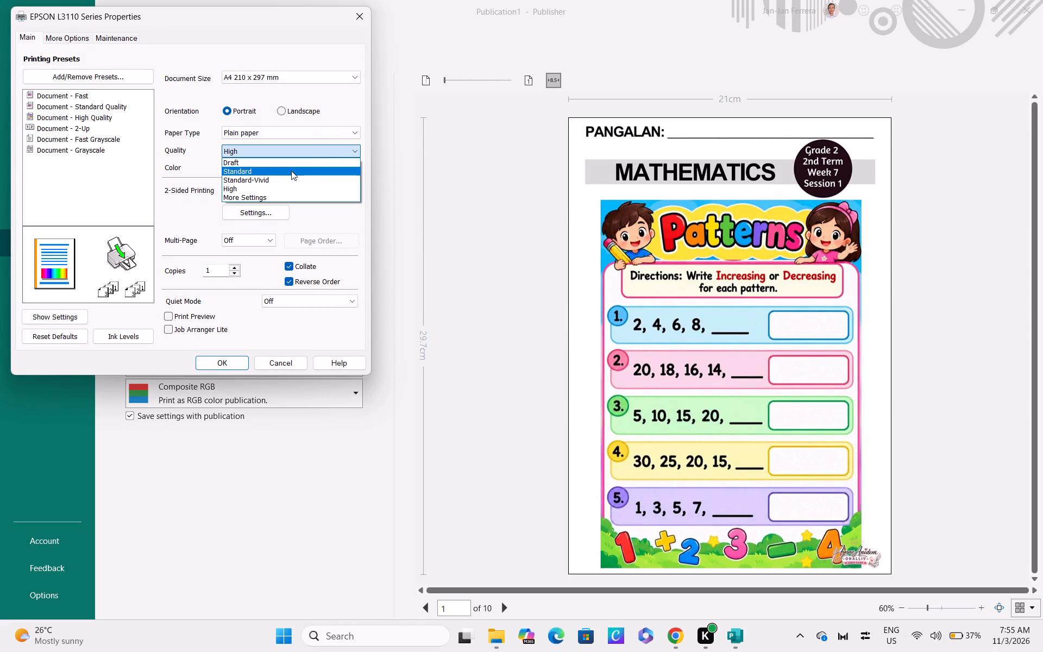
{"action": "left_click", "coordinate": [220, 361]}
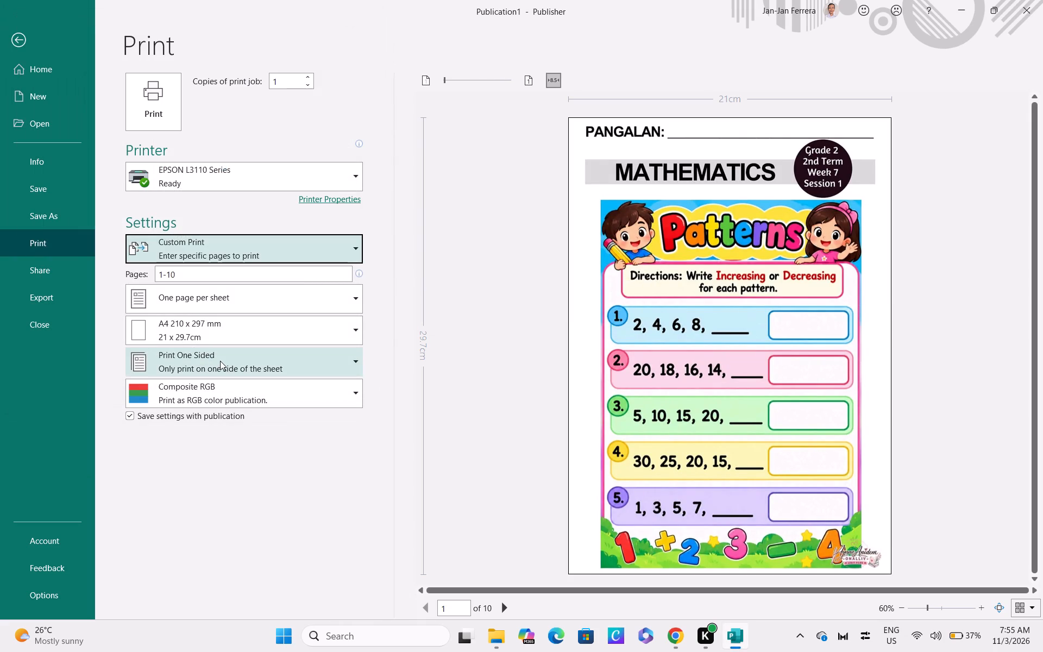
Print one copy of worksheet pages 1-10 on the EPSON L3110 Series printer.
{"action": "left_click", "coordinate": [158, 102]}
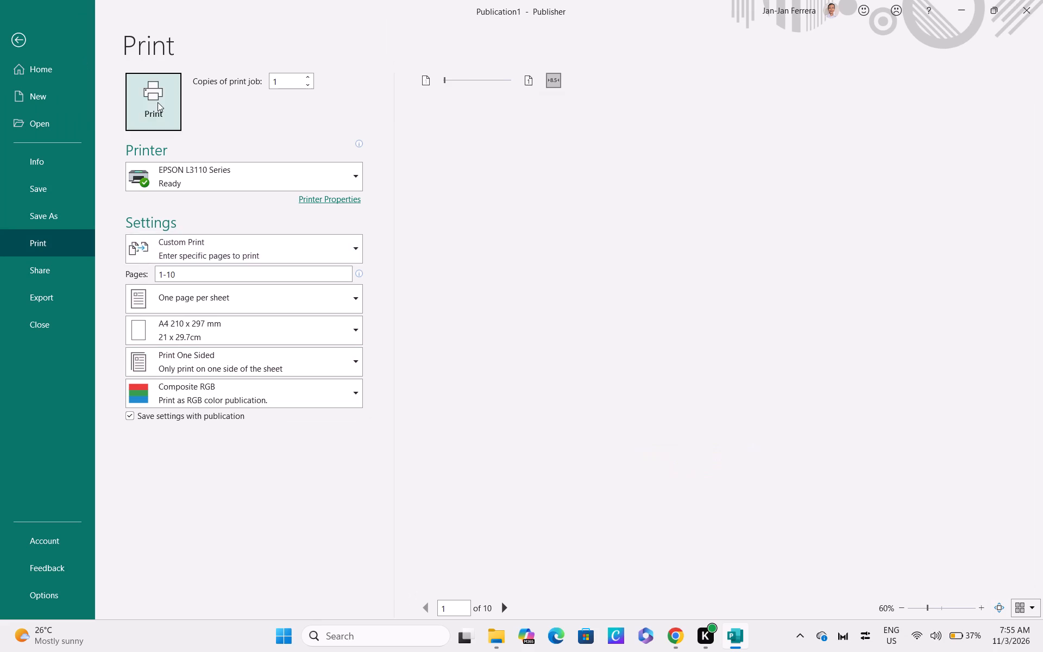